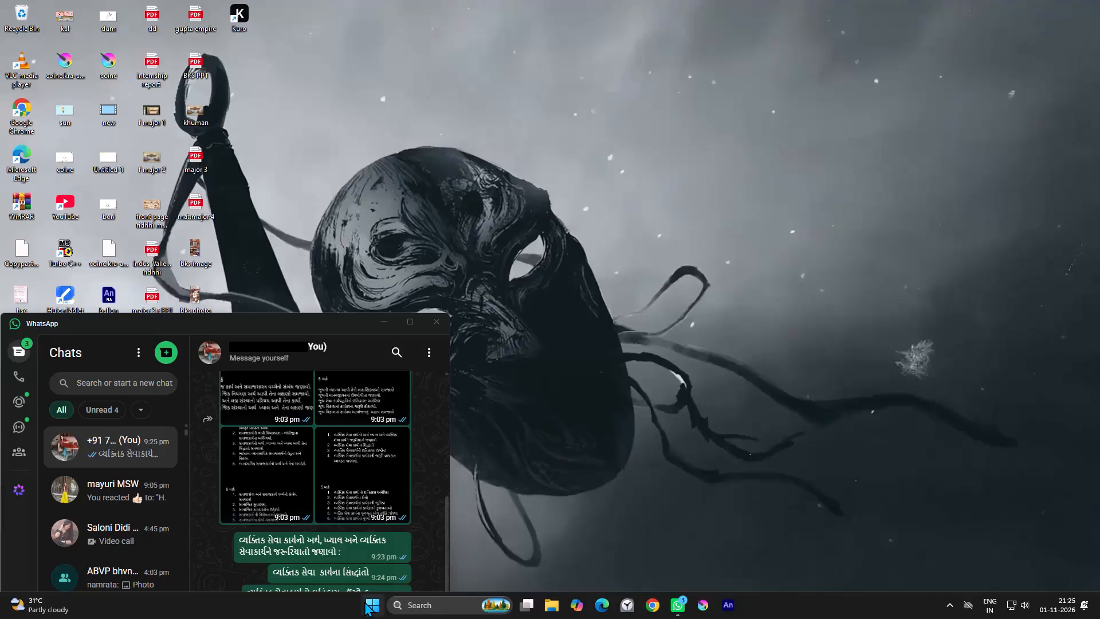
# Launch Microsoft Word and open the recent document "reporting pdf" from the Documents folder.
pyautogui.click(364, 601)
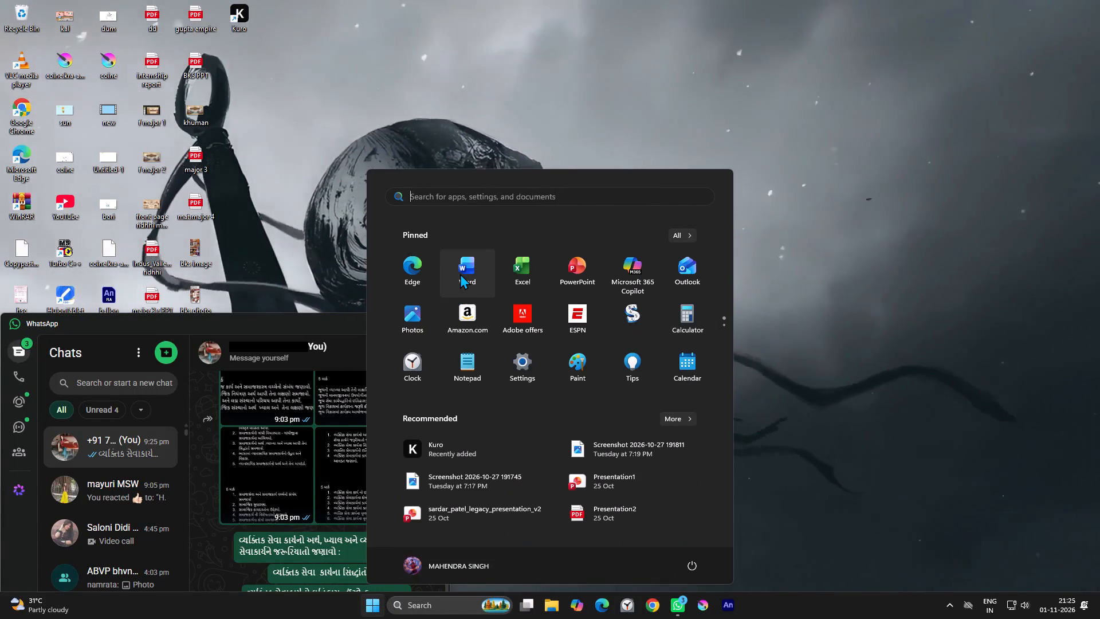
pyautogui.doubleClick(460, 273)
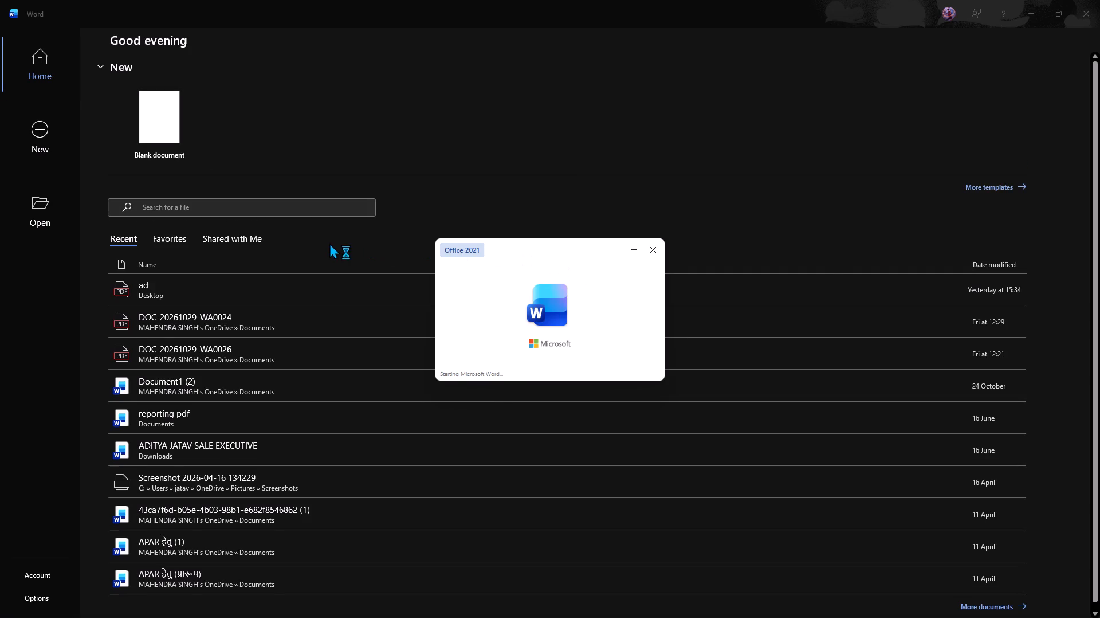
pyautogui.scroll(-2, 337, 398)
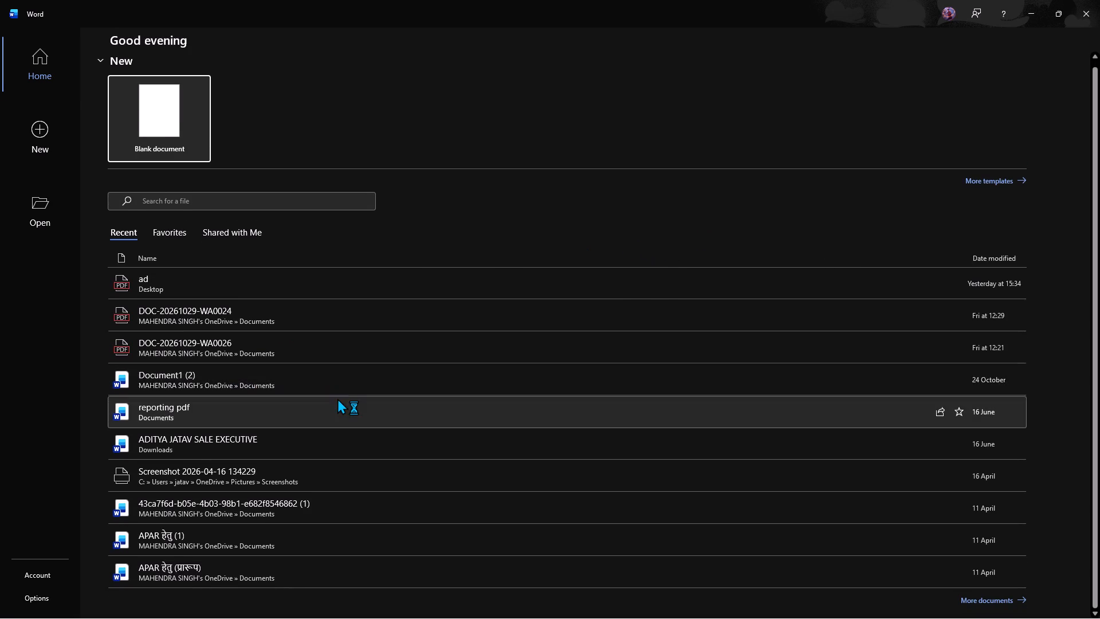
pyautogui.scroll(-1, 320, 401)
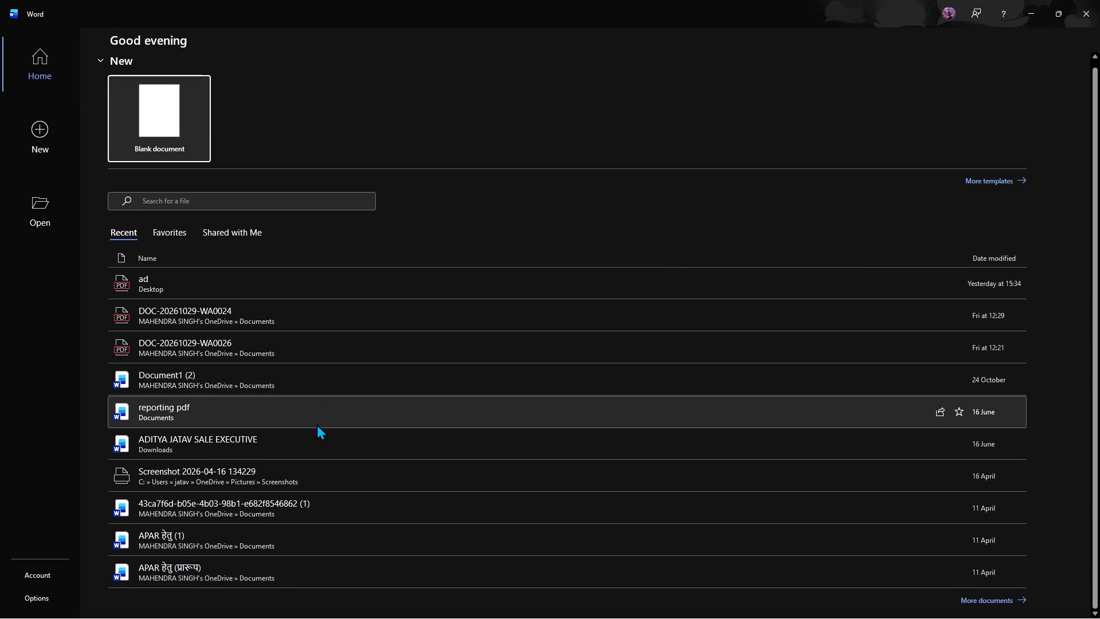
pyautogui.click(324, 412)
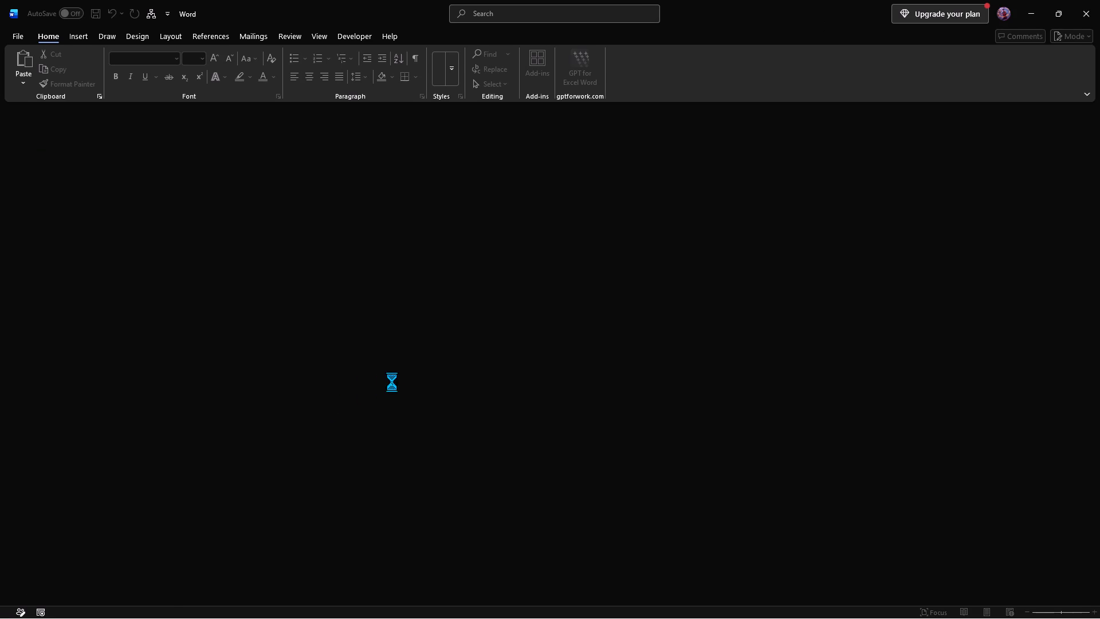
# Try to select the document's content from the subject line at the top down through the employee table.
pyautogui.scroll(2, 394, 382)
pyautogui.scroll(4, 514, 383)
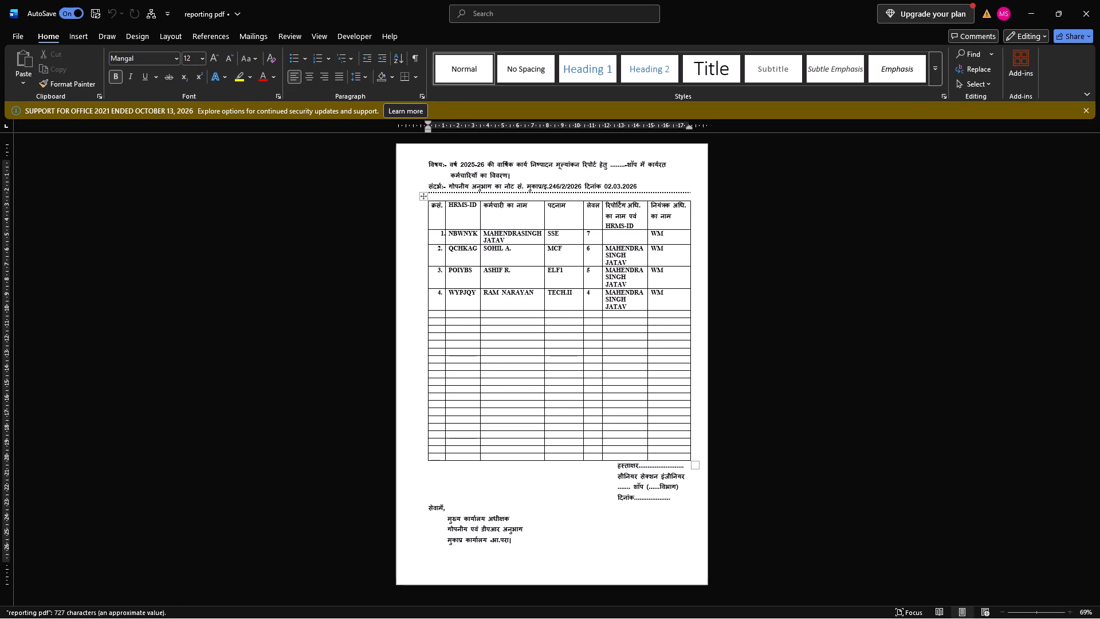
pyautogui.moveTo(430, 155); pyautogui.dragTo(667, 437)
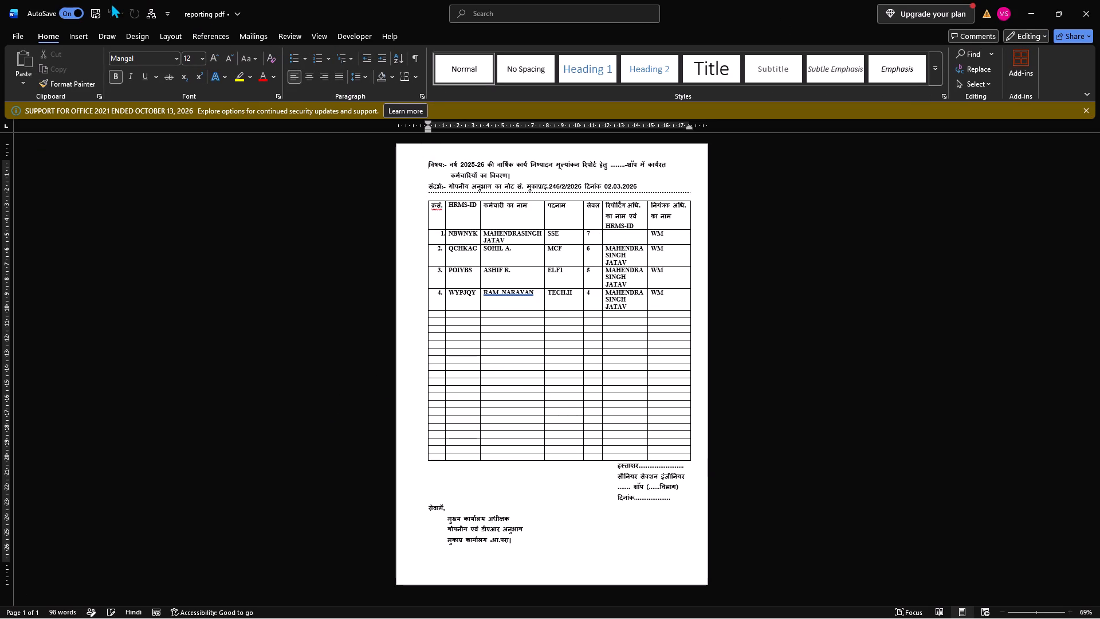
# Delete the entire existing content of the reporting document, including the heading lines, the employee table and the closing signature text.
pyautogui.moveTo(428, 164); pyautogui.dragTo(598, 357)
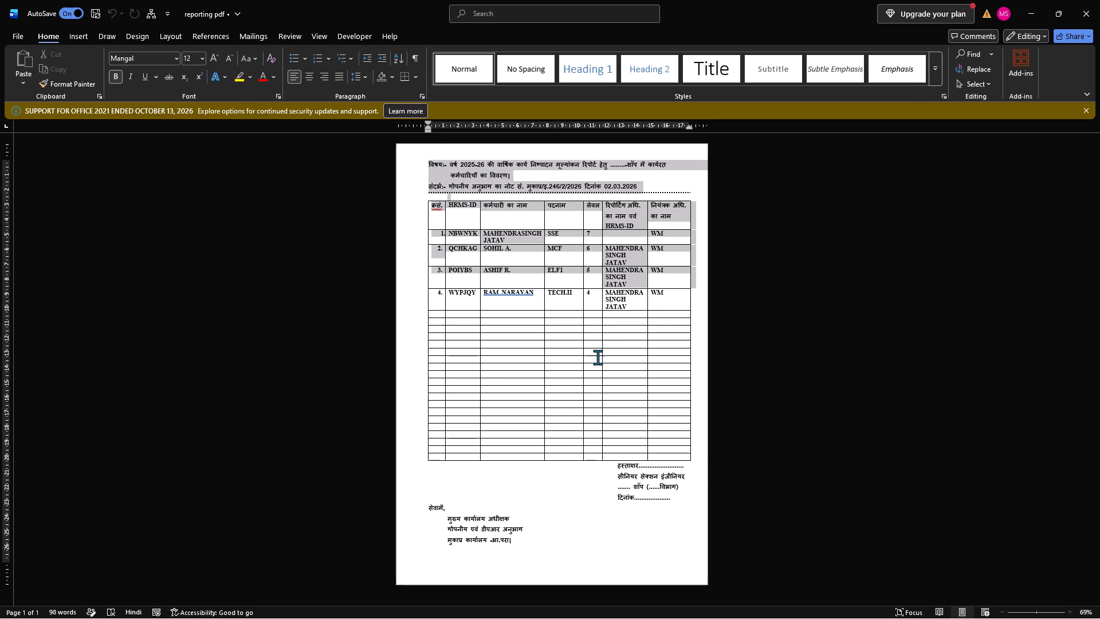
pyautogui.moveTo(598, 357); pyautogui.dragTo(687, 555)
pyautogui.press('BackSpace')
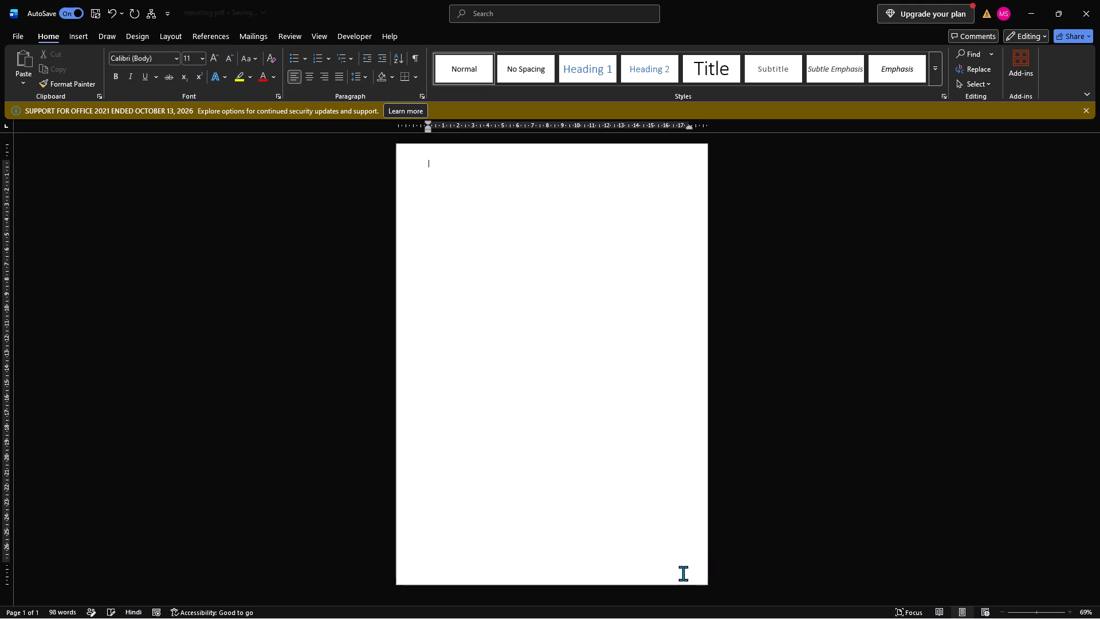
# Insert a page break at the start of the emptied document.
pyautogui.click(78, 36)
pyautogui.click(72, 68)
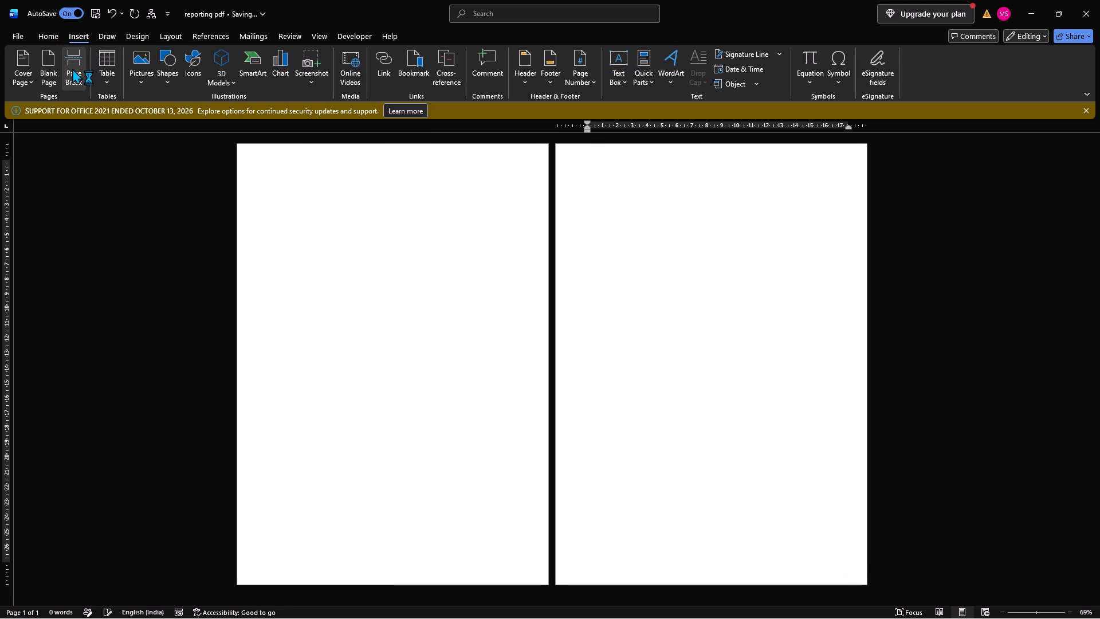
# Set the font size to 14 at the start of the blank first page.
pyautogui.scroll(-5, 745, 314)
pyautogui.scroll(5, 705, 310)
pyautogui.scroll(5, 211, 194)
pyautogui.click(345, 243)
pyautogui.click(323, 225)
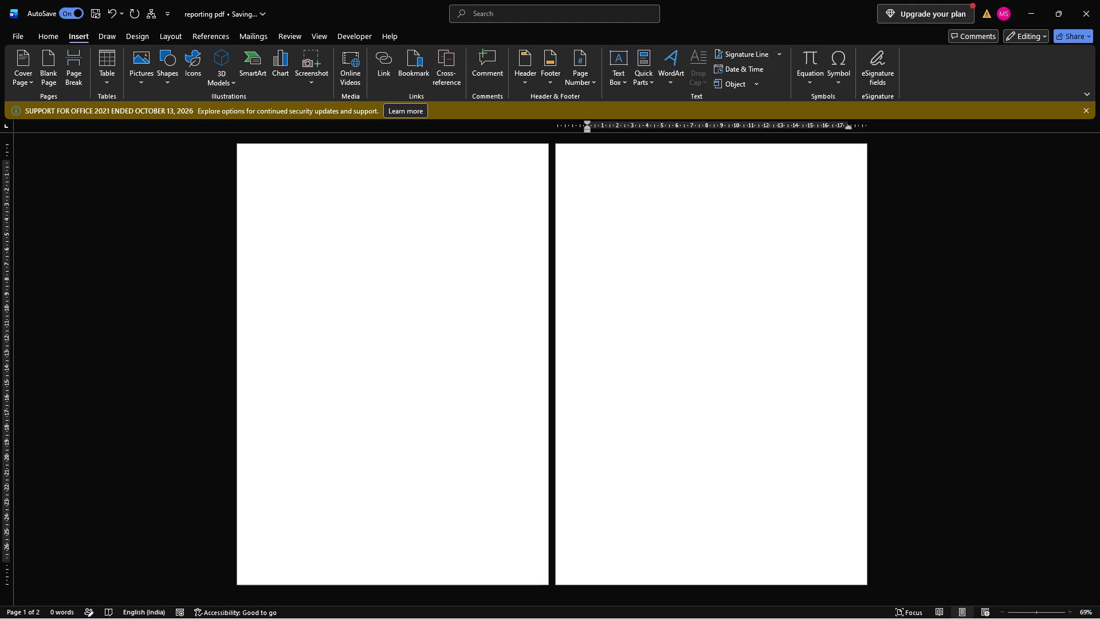
pyautogui.click(47, 32)
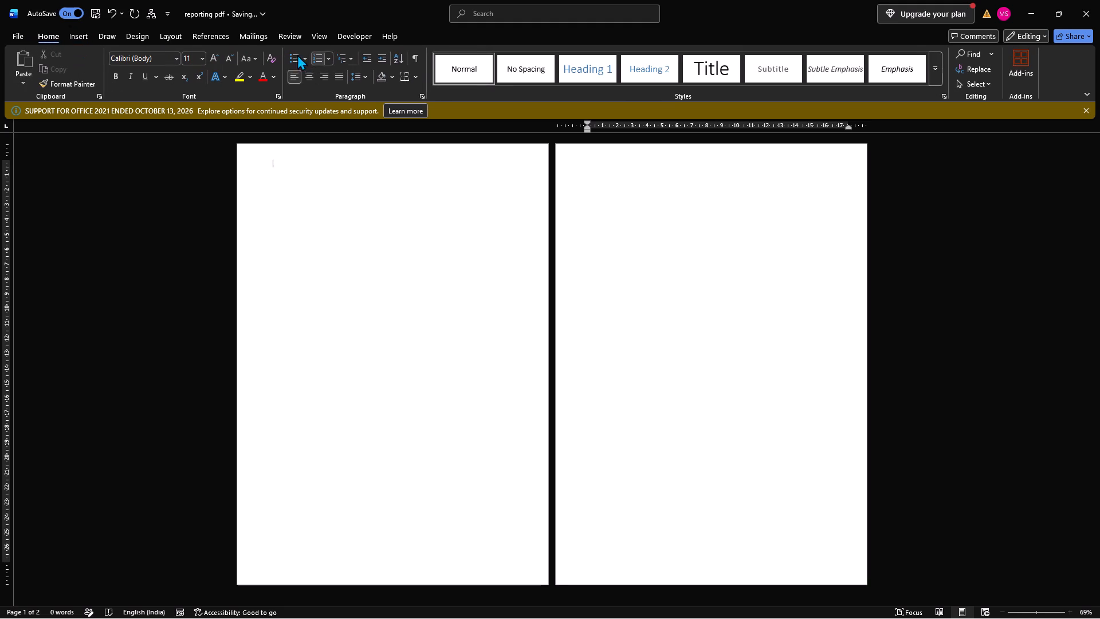
pyautogui.click(200, 59)
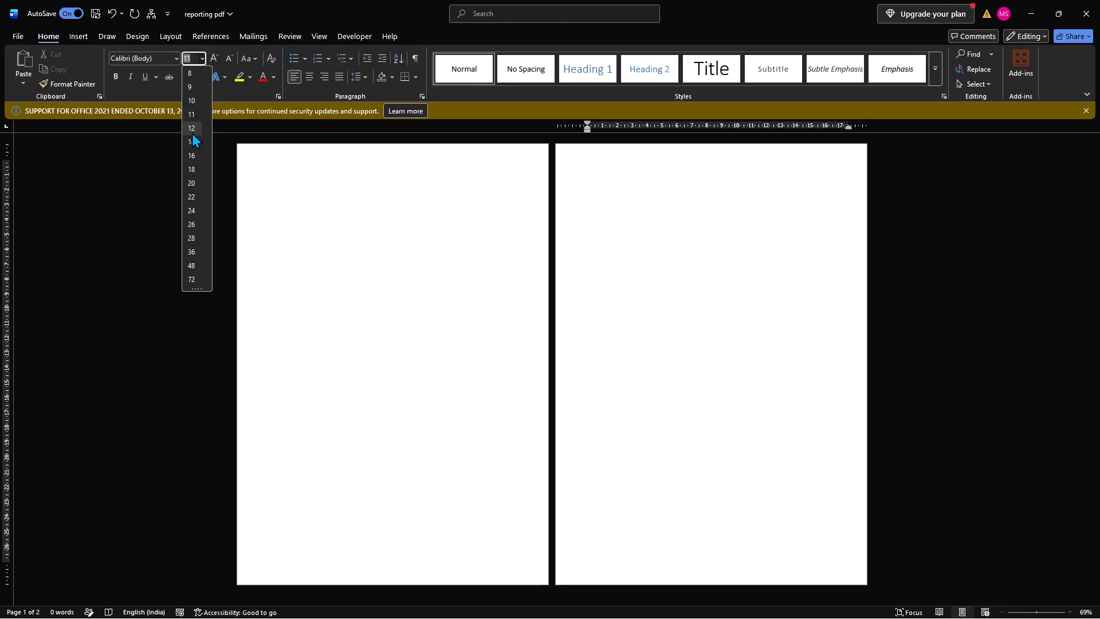
pyautogui.click(192, 132)
pyautogui.click(198, 56)
pyautogui.click(191, 139)
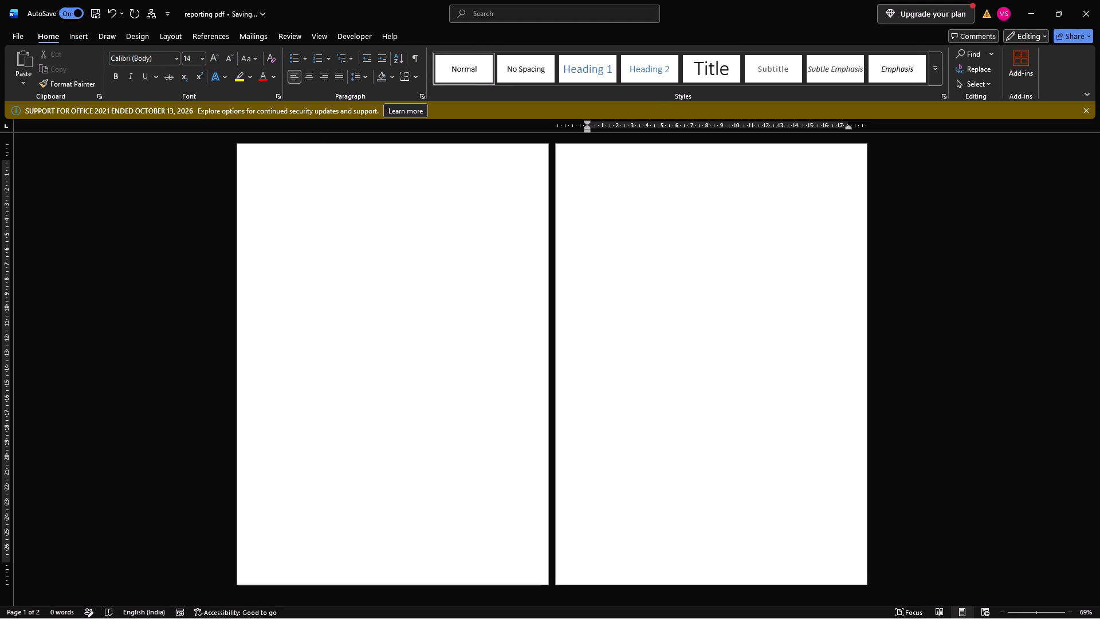
pyautogui.click(340, 173)
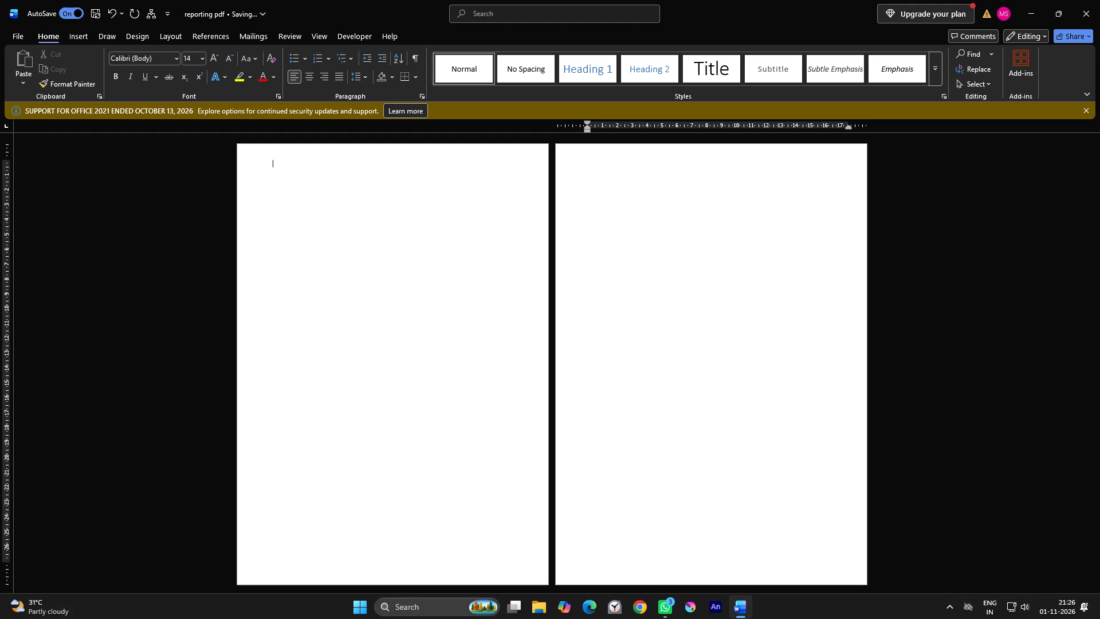
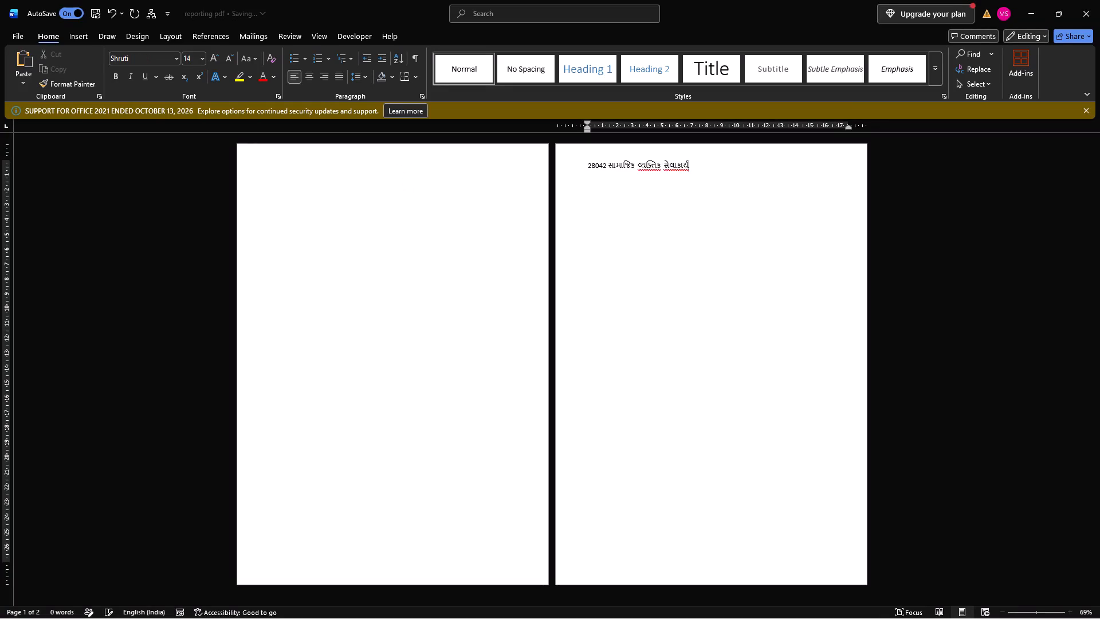
# Remove the page break ahead of the "28042 સામાજિક વ્યક્તિક સેવાકાર્ય" line so that it starts on the first page.
pyautogui.click(587, 170)
pyautogui.press('BackSpace')
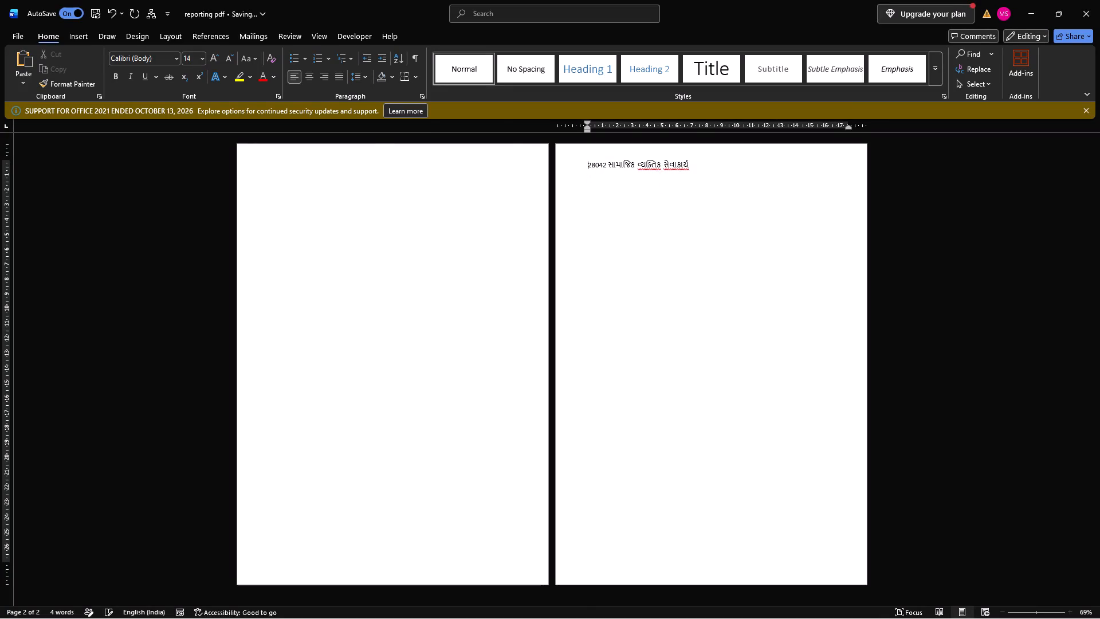
pyautogui.press('BackSpace')
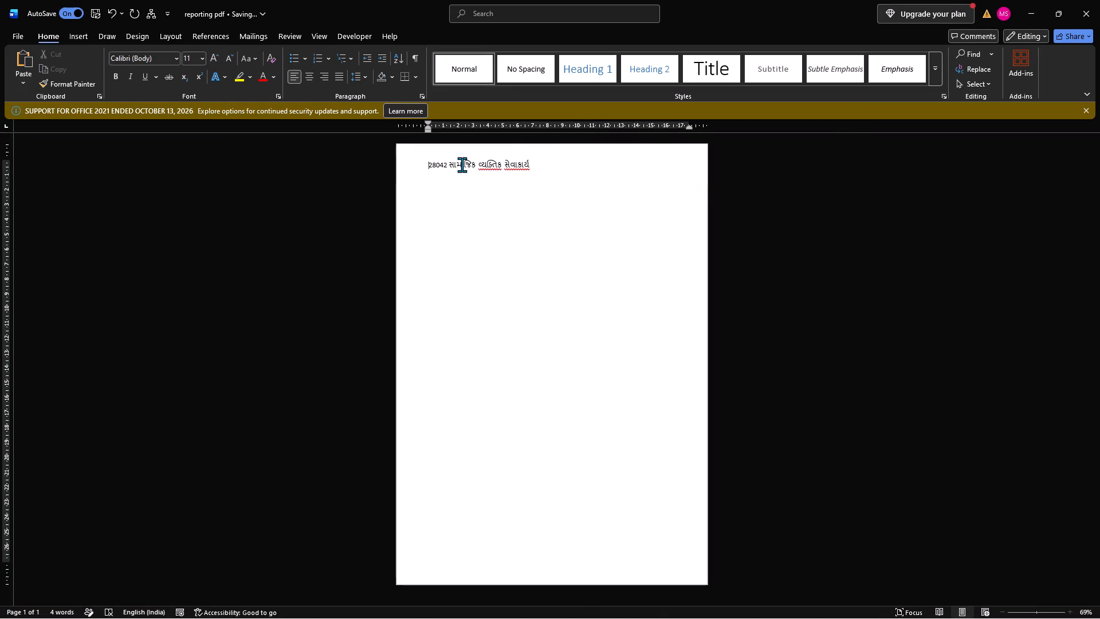
# Set the font size of the whole "28042 સામાજિક વ્યક્તિક સેવાકાર્ય" heading line to 18.
pyautogui.moveTo(430, 163); pyautogui.dragTo(601, 151)
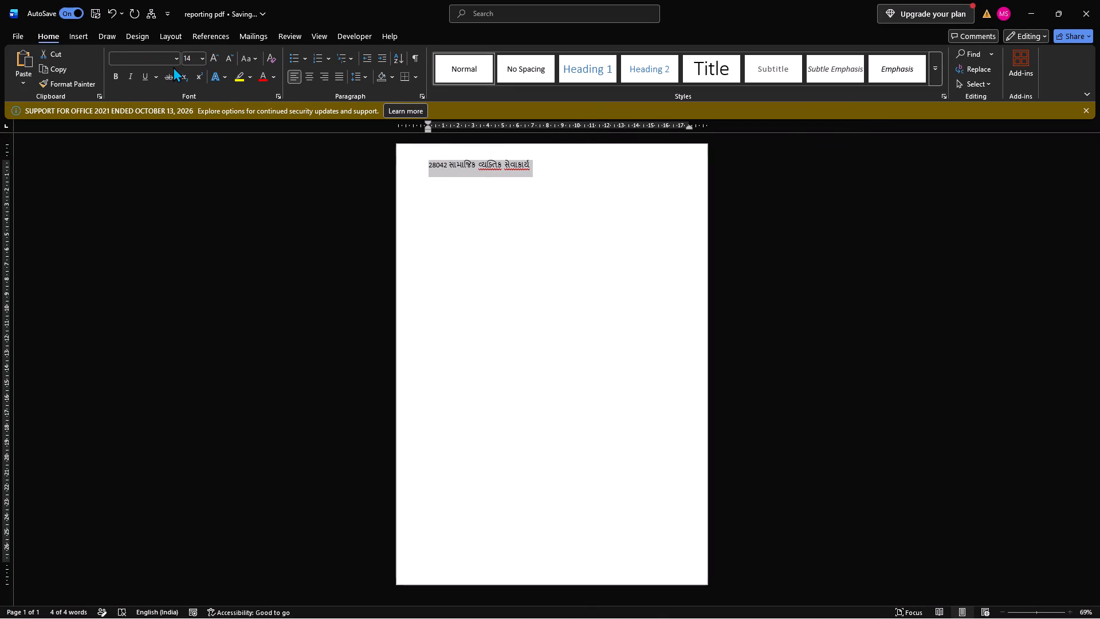
pyautogui.click(198, 58)
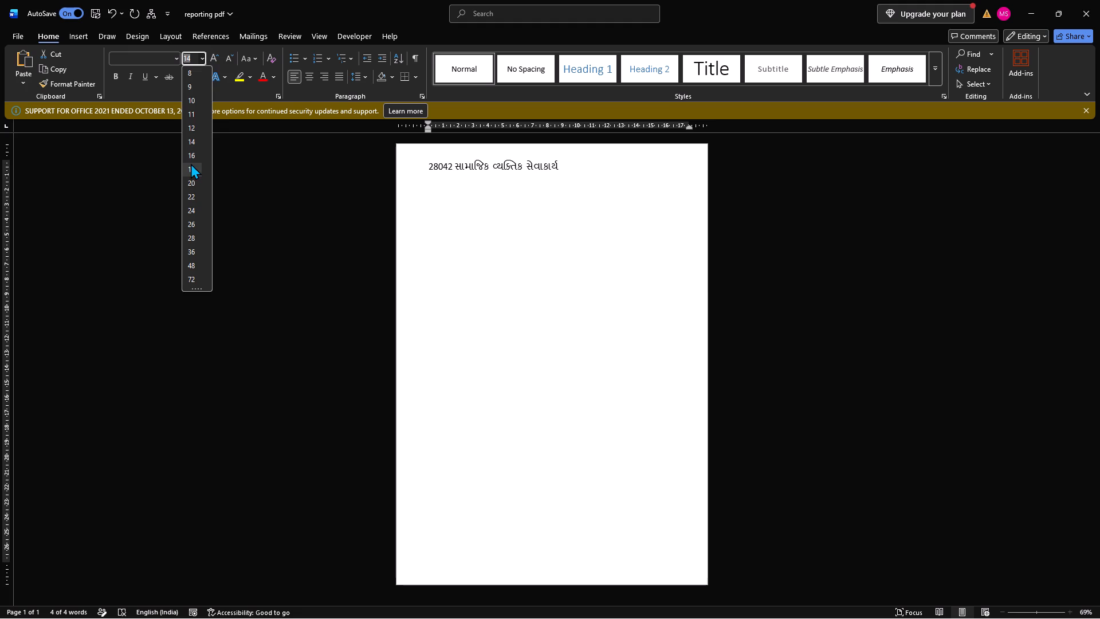
pyautogui.click(191, 163)
pyautogui.click(540, 237)
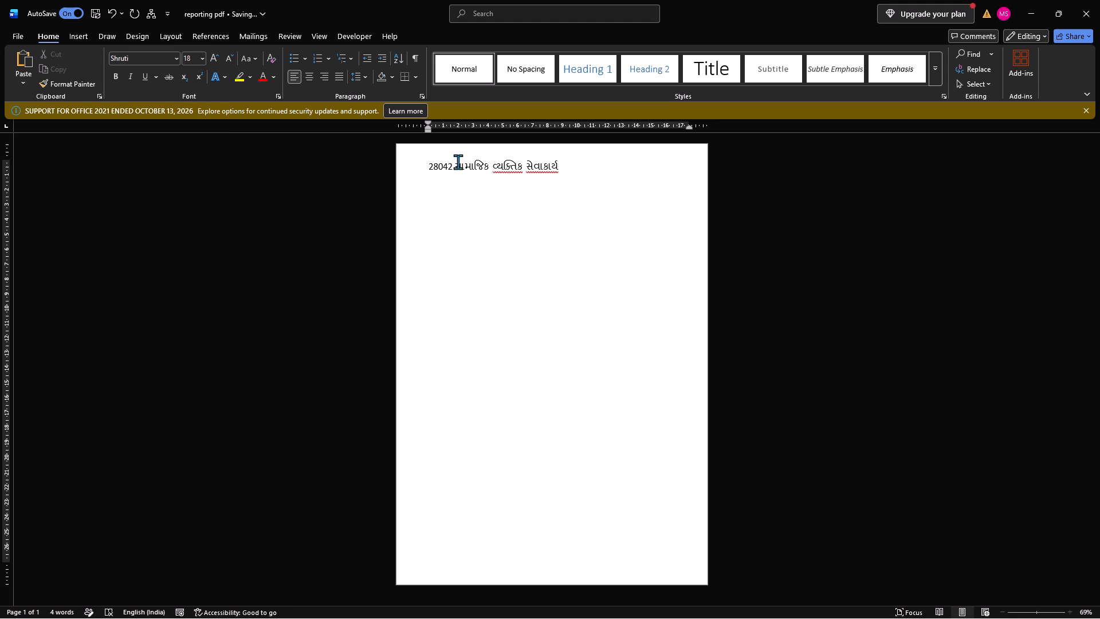
# Widen the gap between the number 28042 and the Gujarati title in the heading line by about five extra spaces.
pyautogui.click(455, 165)
pyautogui.press('space')
pyautogui.press('space')
pyautogui.press('space')
pyautogui.press('space')
pyautogui.press('space')
pyautogui.press('space')
pyautogui.press('space')
pyautogui.press('space')
pyautogui.press('space')
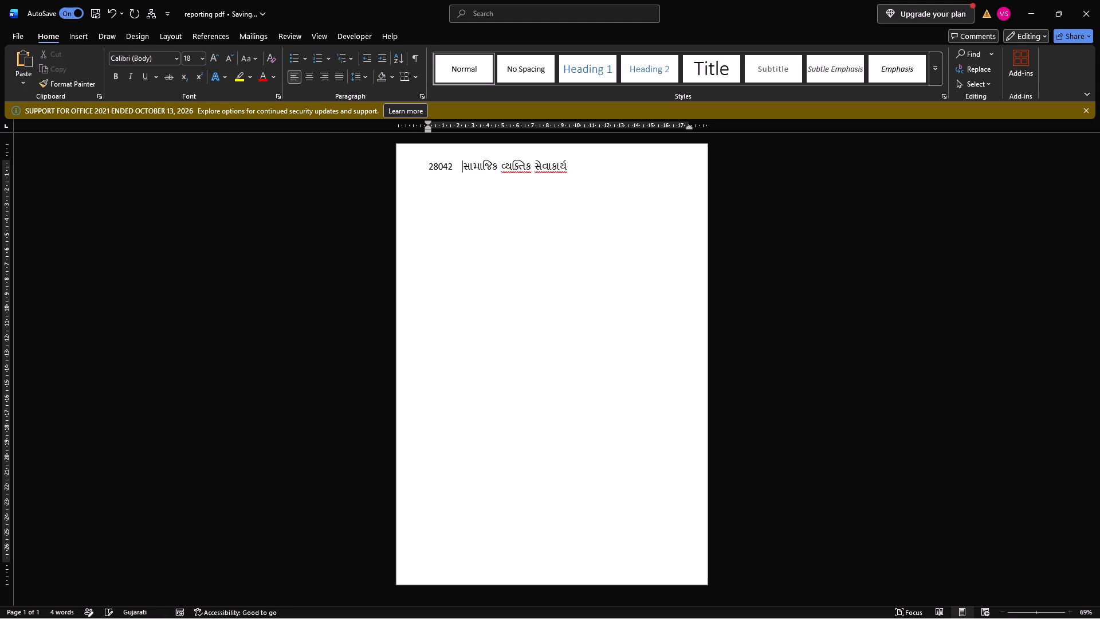
pyautogui.press('space')
pyautogui.press('space')
pyautogui.press('space')
pyautogui.press('space')
pyautogui.press('space')
pyautogui.press('space')
pyautogui.press('space')
pyautogui.press('space')
pyautogui.press('space')
pyautogui.press('space')
pyautogui.press('space')
pyautogui.press('space')
pyautogui.press('space')
pyautogui.press('space')
pyautogui.press('space')
pyautogui.press('space')
pyautogui.press('space')
pyautogui.press('space')
pyautogui.press('space')
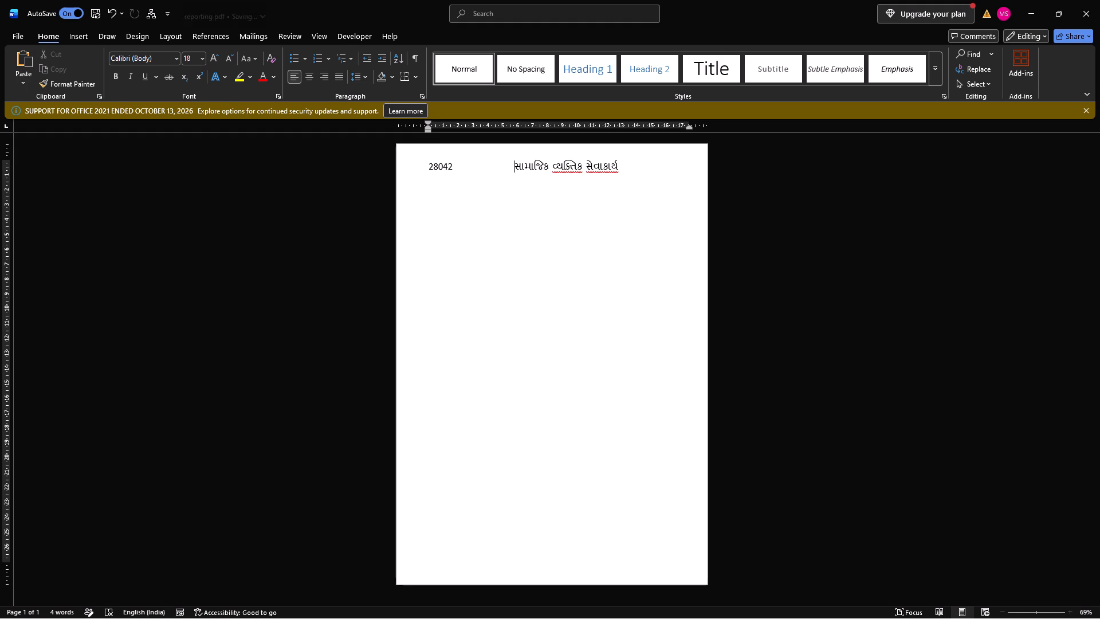
pyautogui.press('BackSpace')
pyautogui.press('BackSpace')
pyautogui.press('BackSpace')
pyautogui.press('BackSpace')
pyautogui.press('BackSpace')
pyautogui.press('BackSpace')
pyautogui.press('BackSpace')
pyautogui.press('BackSpace')
pyautogui.press('BackSpace')
pyautogui.press('BackSpace')
pyautogui.press('BackSpace')
pyautogui.press('BackSpace')
pyautogui.press('BackSpace')
pyautogui.press('BackSpace')
pyautogui.press('BackSpace')
pyautogui.press('BackSpace')
pyautogui.press('BackSpace')
pyautogui.press('BackSpace')
pyautogui.press('BackSpace')
pyautogui.press('BackSpace')
pyautogui.press('BackSpace')
pyautogui.press('BackSpace')
pyautogui.press('BackSpace')
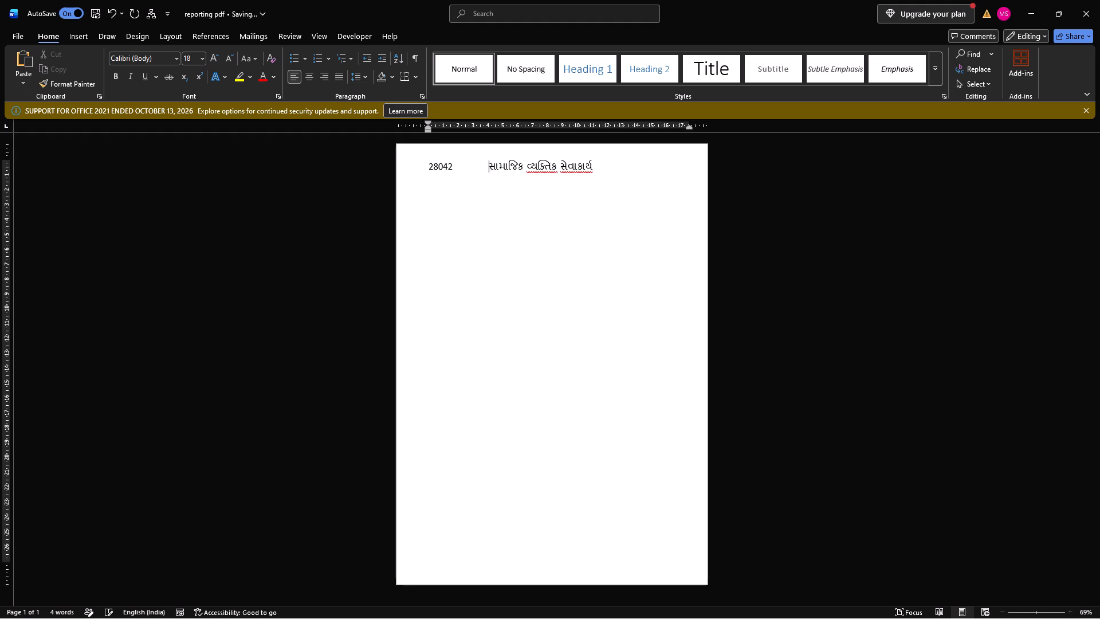
# Insert three page breaks after the heading line, and add an empty line at the start of the second page.
pyautogui.click(626, 181)
pyautogui.hotkey('ctrl', 'Return')
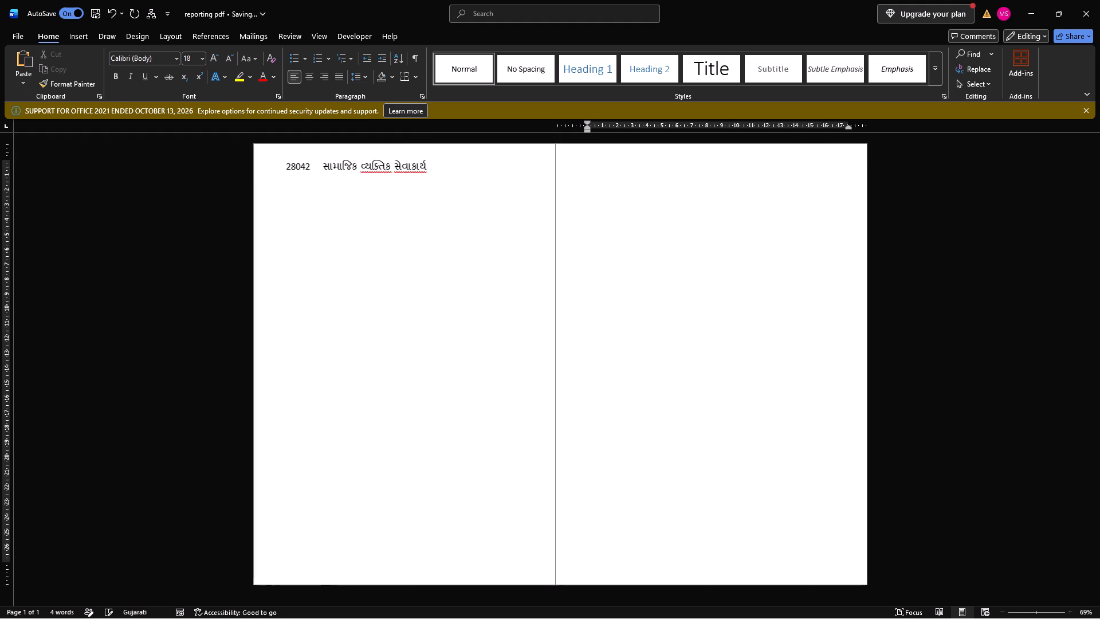
pyautogui.hotkey('ctrl', 'Return')
pyautogui.scroll(2, 647, 195)
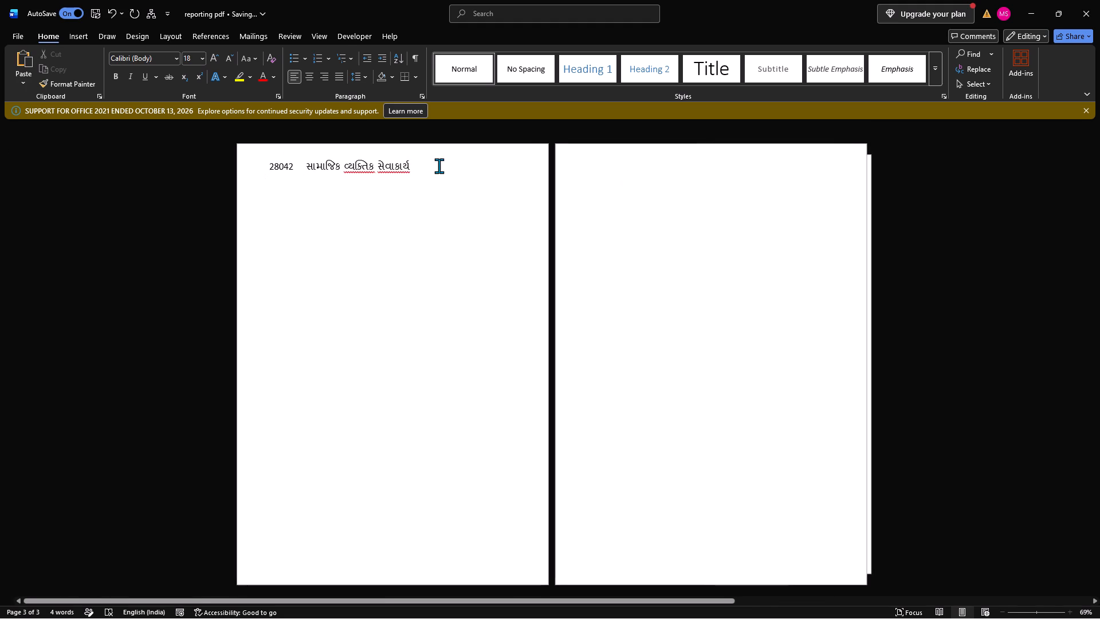
pyautogui.click(442, 169)
pyautogui.hotkey('ctrl', 'Return')
pyautogui.press('Return')
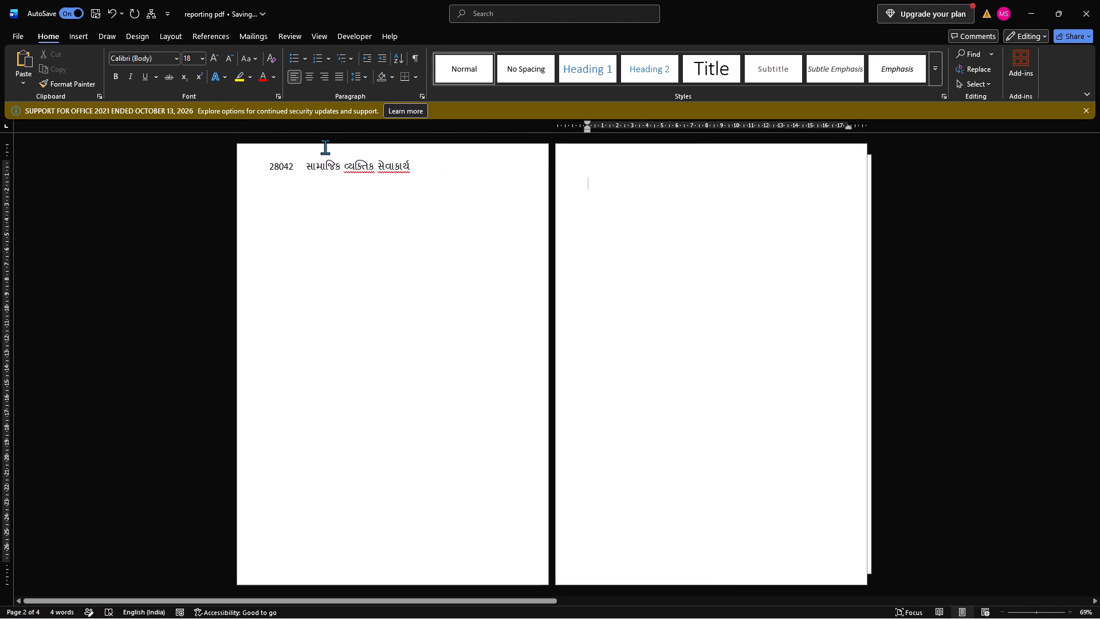
# Add a new line directly below the heading on the first page containing the label "Question 1".
pyautogui.click(433, 175)
pyautogui.press('Return')
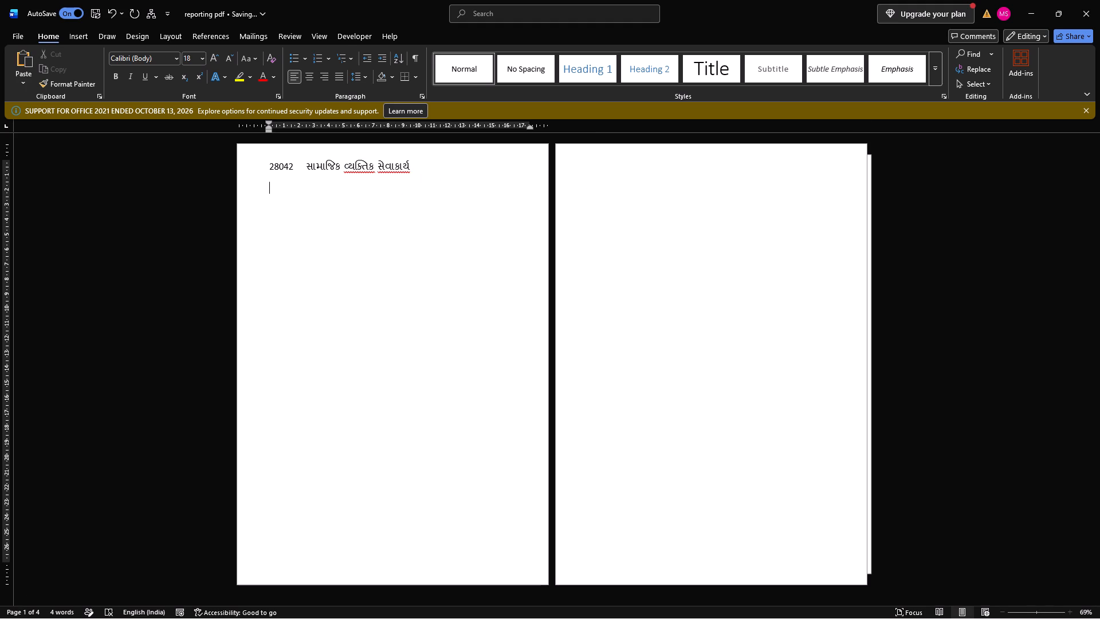
pyautogui.press('q')
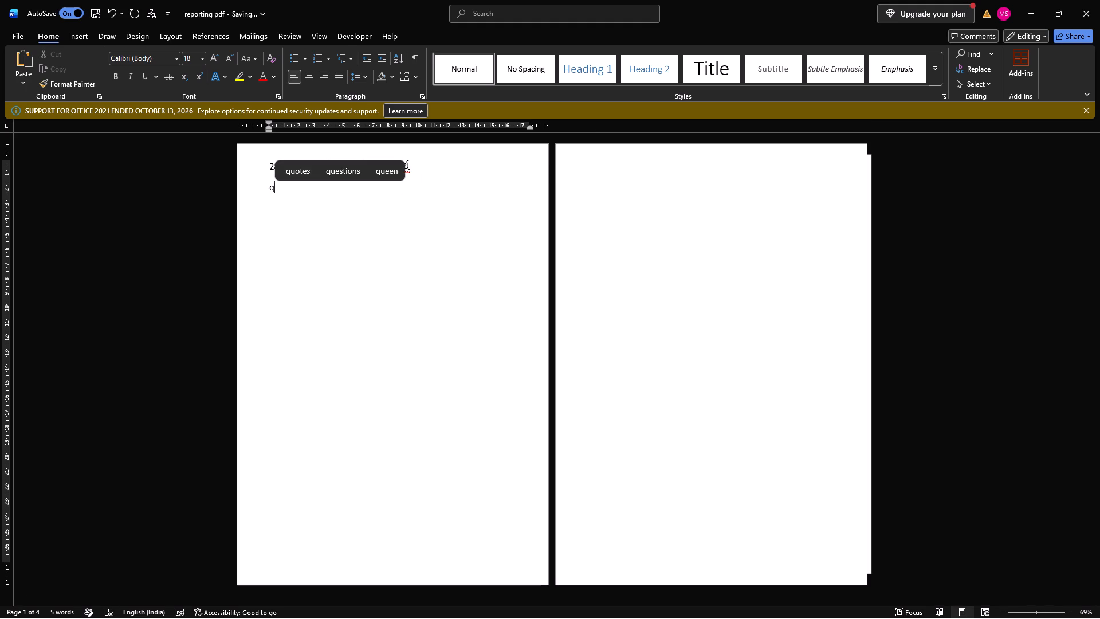
pyautogui.write('uestion 1')
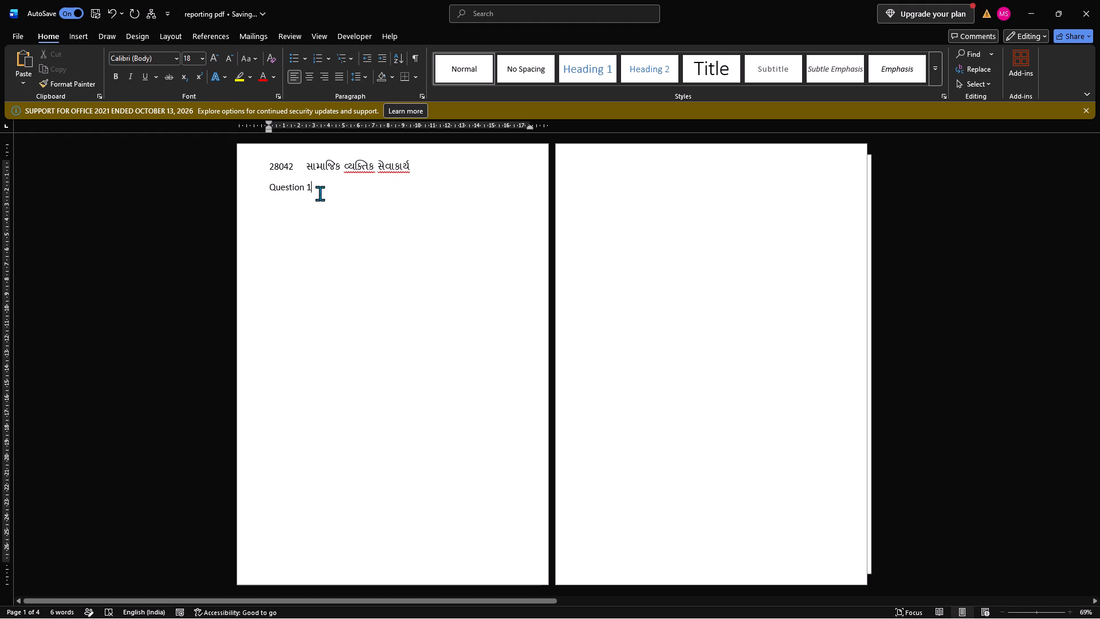
pyautogui.press('space')
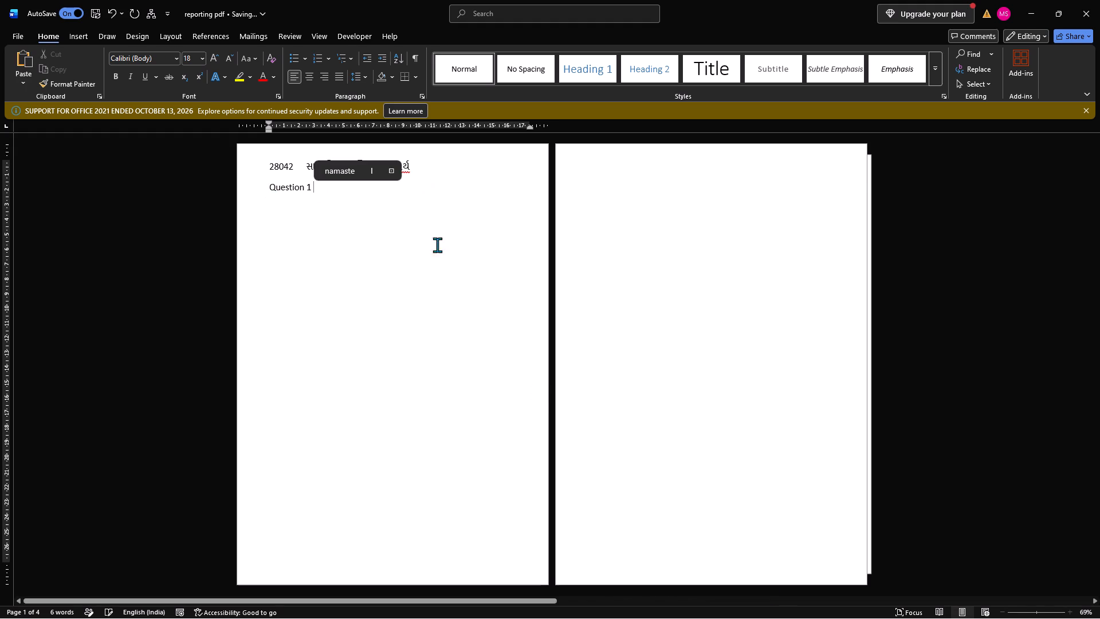
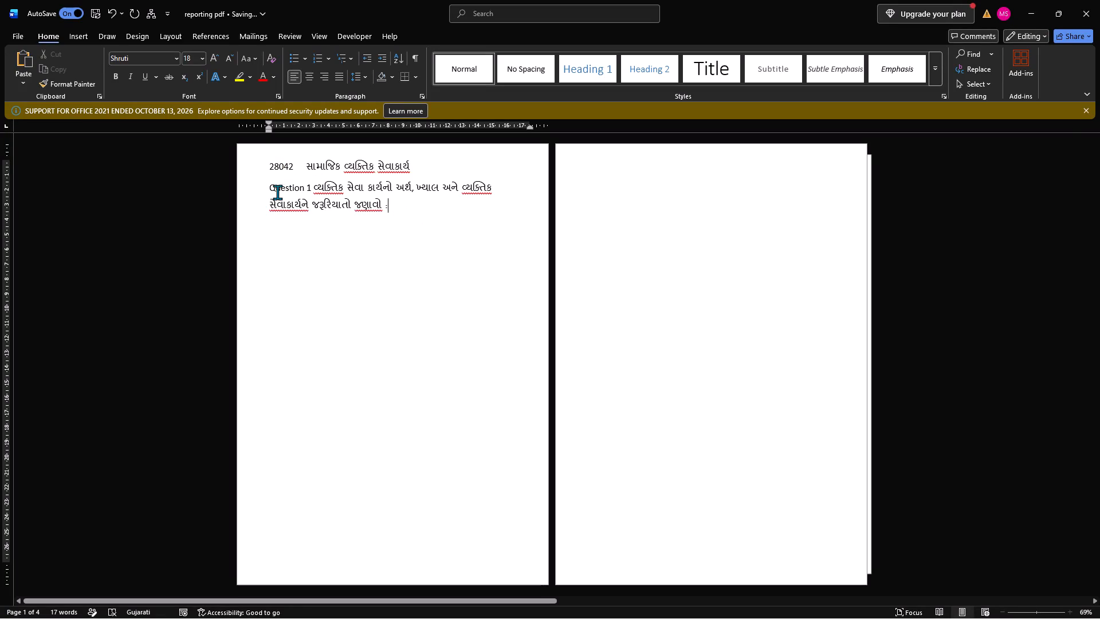
# Make the whole two-line "Question 1" paragraph below the heading bold.
pyautogui.moveTo(272, 190); pyautogui.dragTo(443, 194)
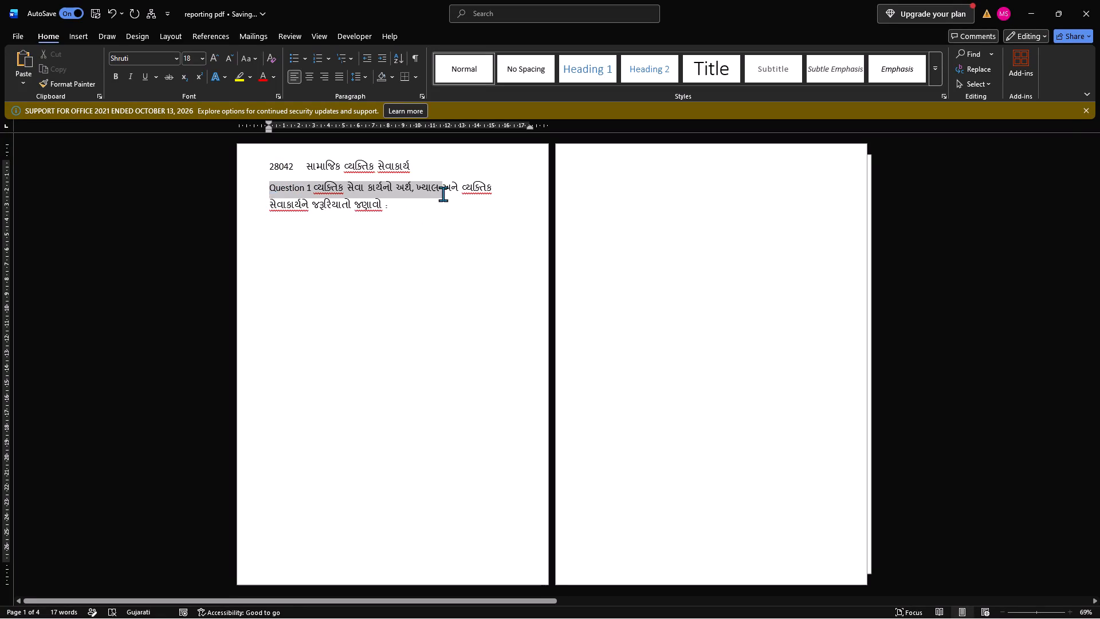
pyautogui.moveTo(443, 194); pyautogui.dragTo(491, 218)
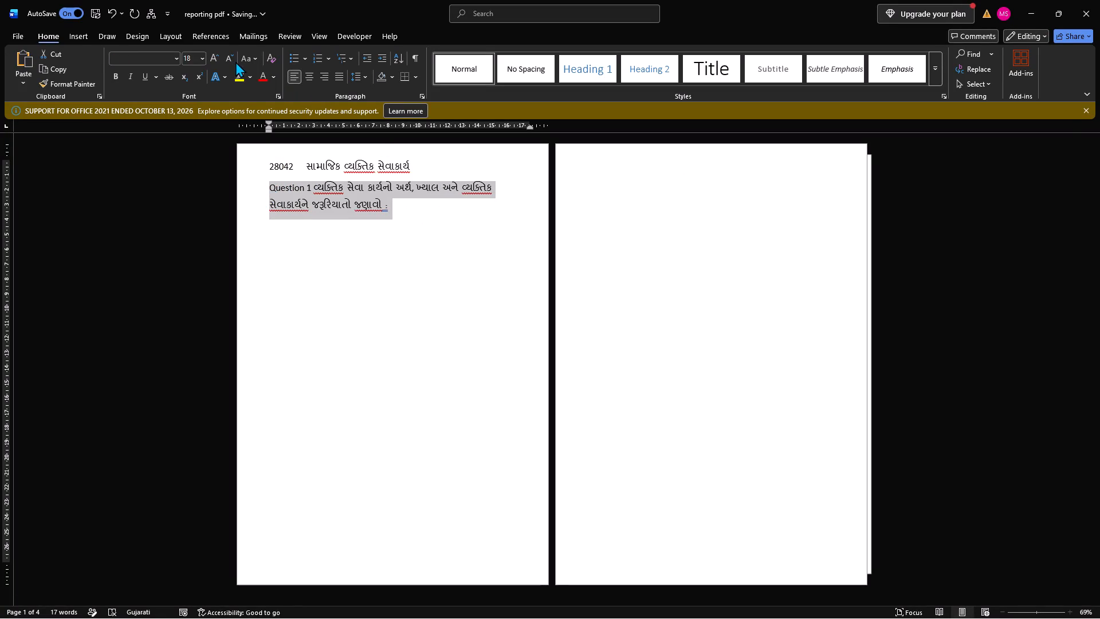
pyautogui.click(113, 78)
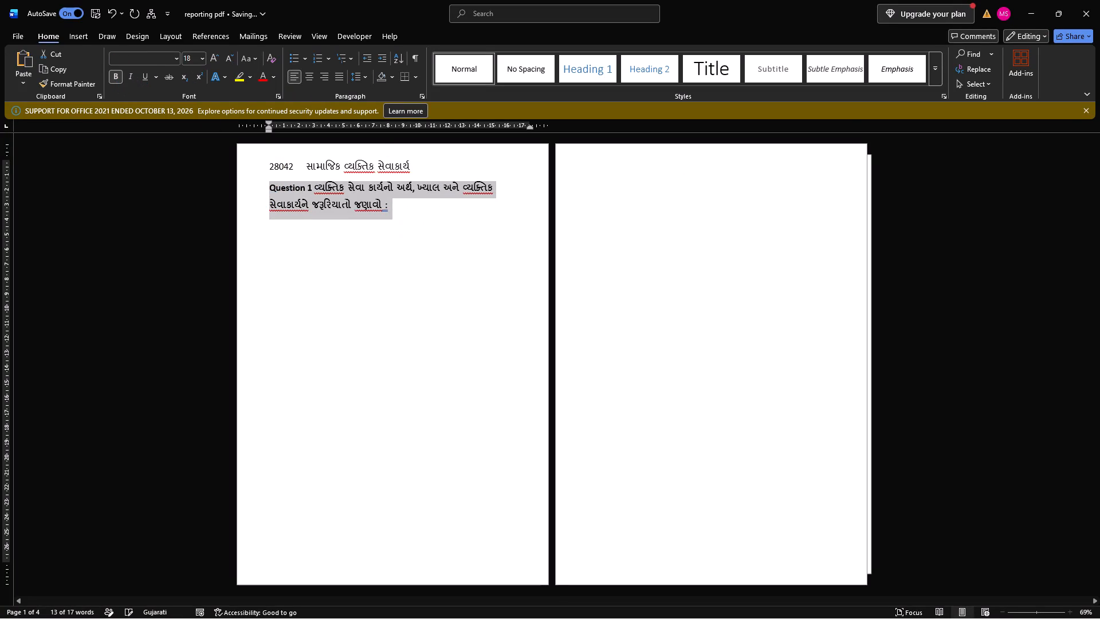
pyautogui.click(459, 223)
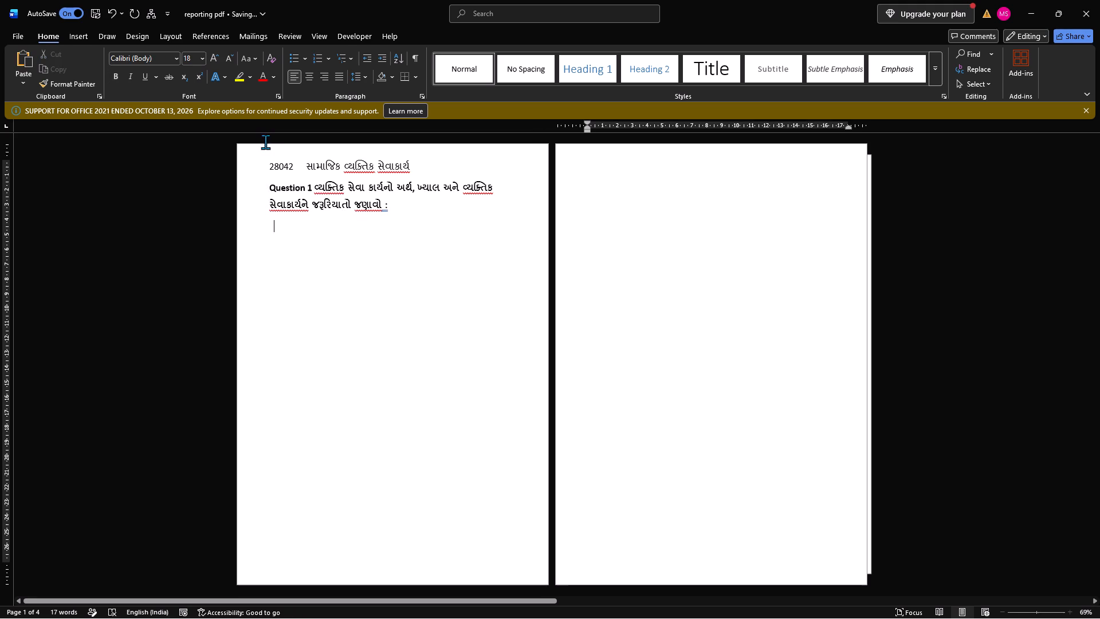
# Shift the "28042 સામાજિક વ્યક્તિક સેવાકાર્ય" heading toward the page centre by adding 21 spaces in front of the number.
pyautogui.click(270, 162)
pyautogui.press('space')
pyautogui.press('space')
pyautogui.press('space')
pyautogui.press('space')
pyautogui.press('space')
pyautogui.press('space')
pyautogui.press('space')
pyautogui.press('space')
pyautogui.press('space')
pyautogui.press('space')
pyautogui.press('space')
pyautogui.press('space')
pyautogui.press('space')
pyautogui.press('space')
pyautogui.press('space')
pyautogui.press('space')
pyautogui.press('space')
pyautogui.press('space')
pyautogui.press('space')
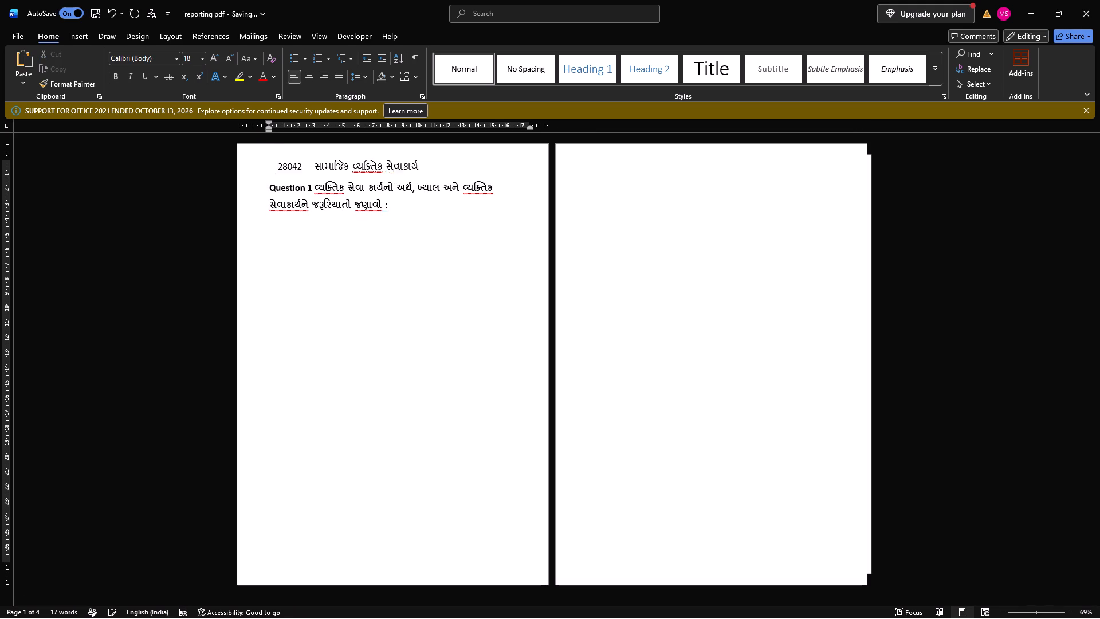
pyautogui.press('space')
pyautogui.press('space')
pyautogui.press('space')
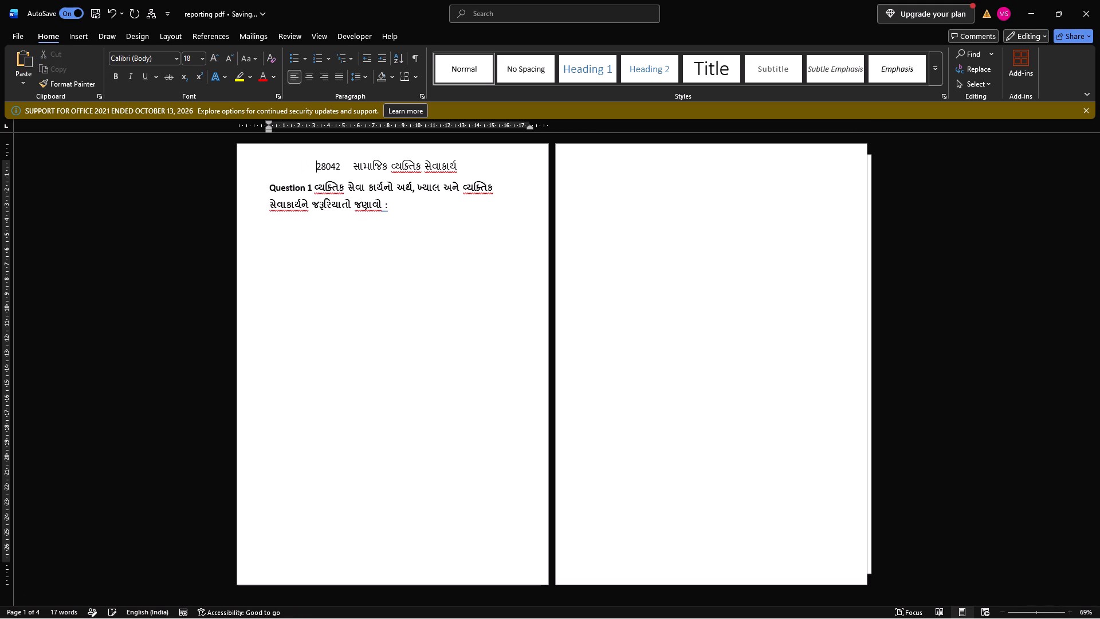
pyautogui.press('BackSpace')
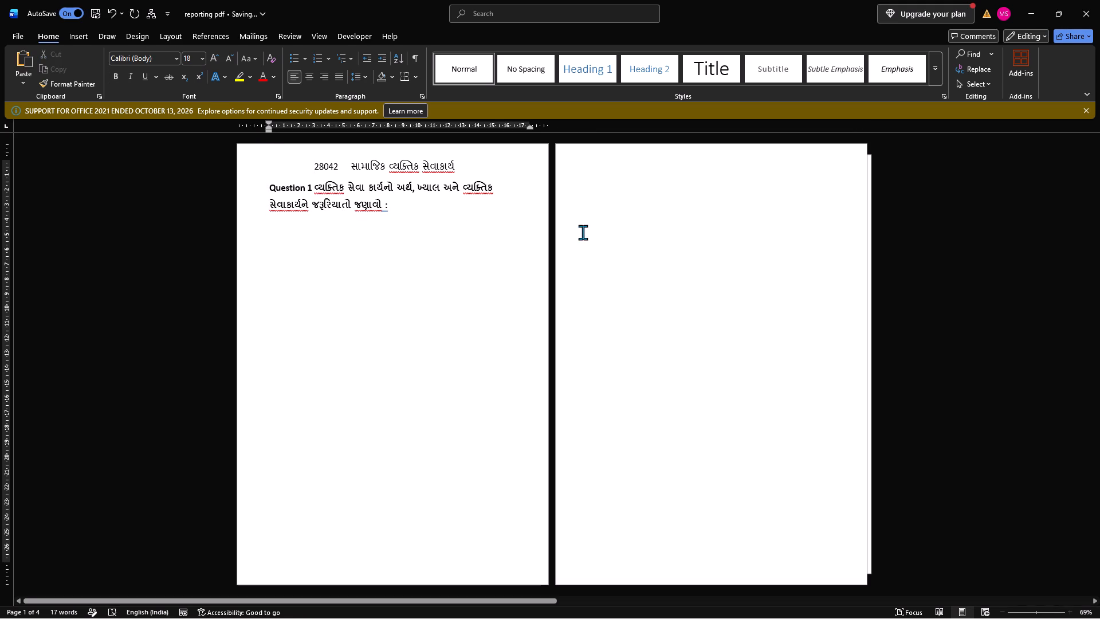
# Place the text cursor on the empty line directly below the "Question 1" paragraph on the first page.
pyautogui.click(463, 220)
pyautogui.click(463, 220)
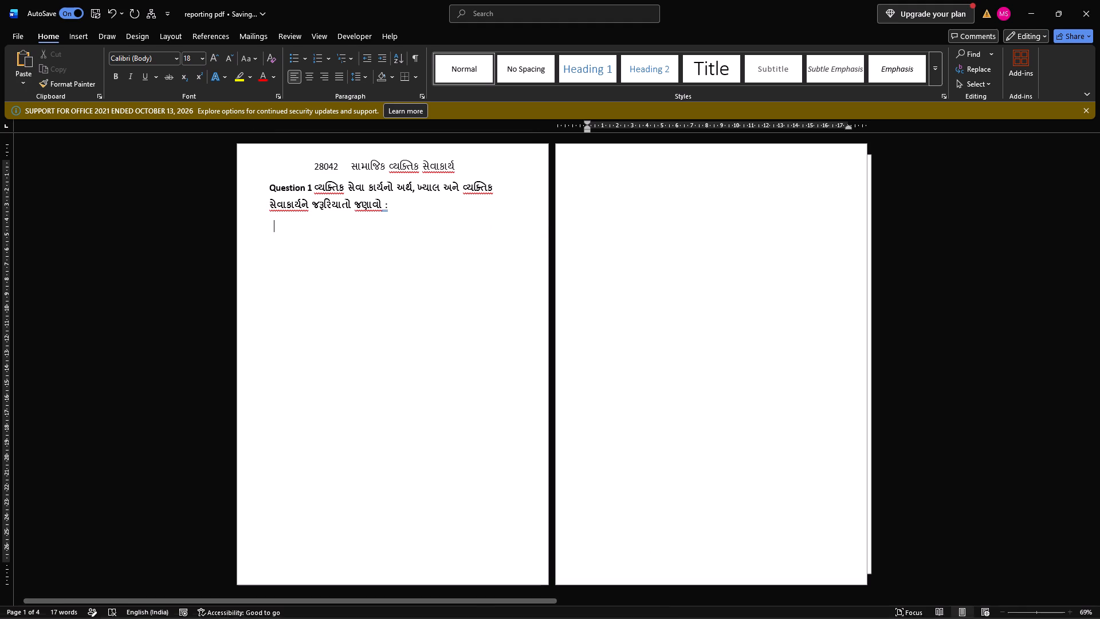
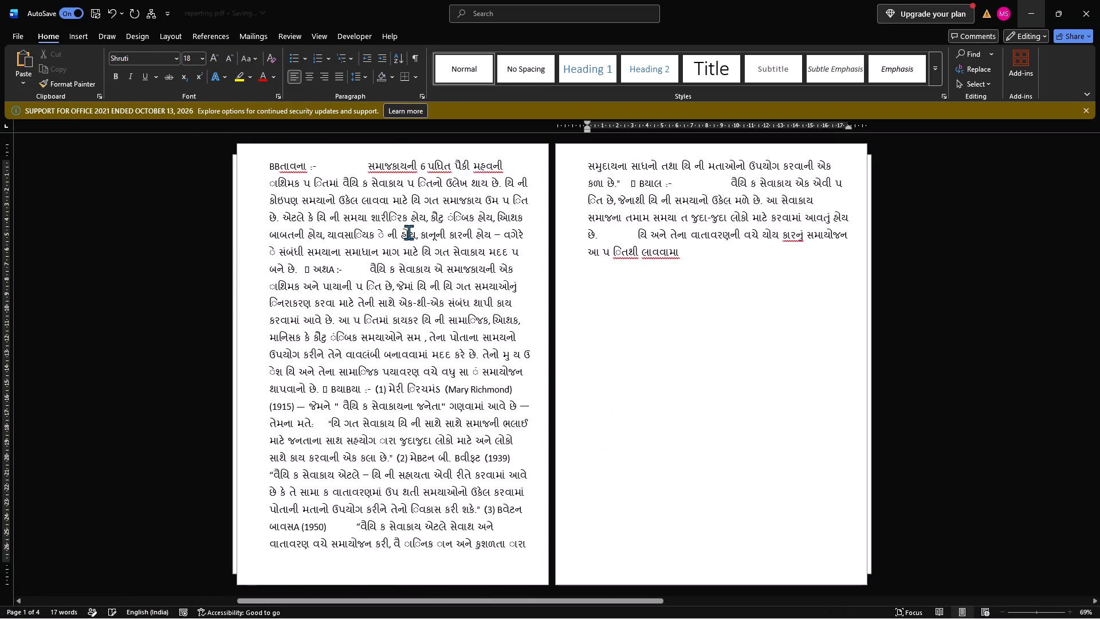
# Delete the stray "BB" before "તાવના" and the page break above it, so the answer text starts directly below the Question 1 line.
pyautogui.scroll(1, 408, 232)
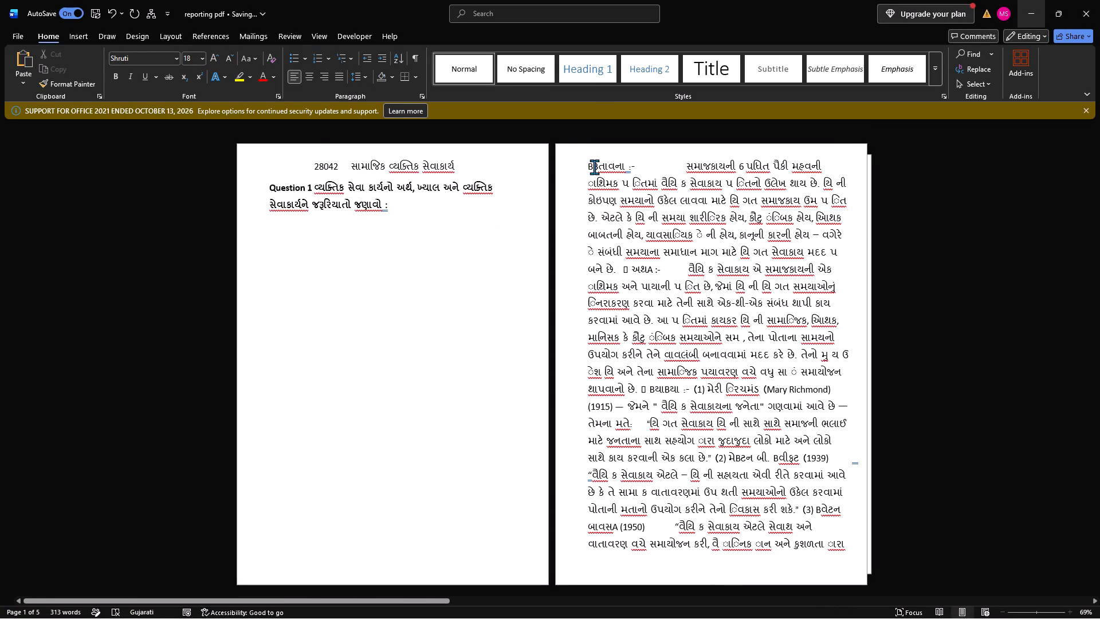
pyautogui.click(594, 167)
pyautogui.click(596, 167)
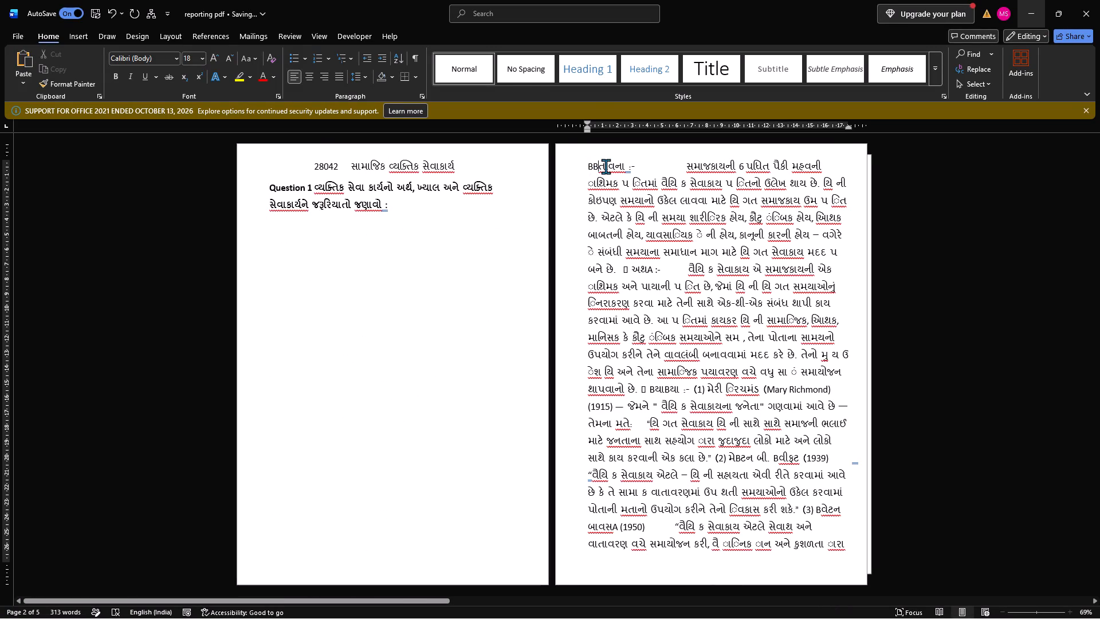
pyautogui.press('BackSpace')
pyautogui.press('BackSpace')
pyautogui.press('BackSpace')
pyautogui.press('BackSpace')
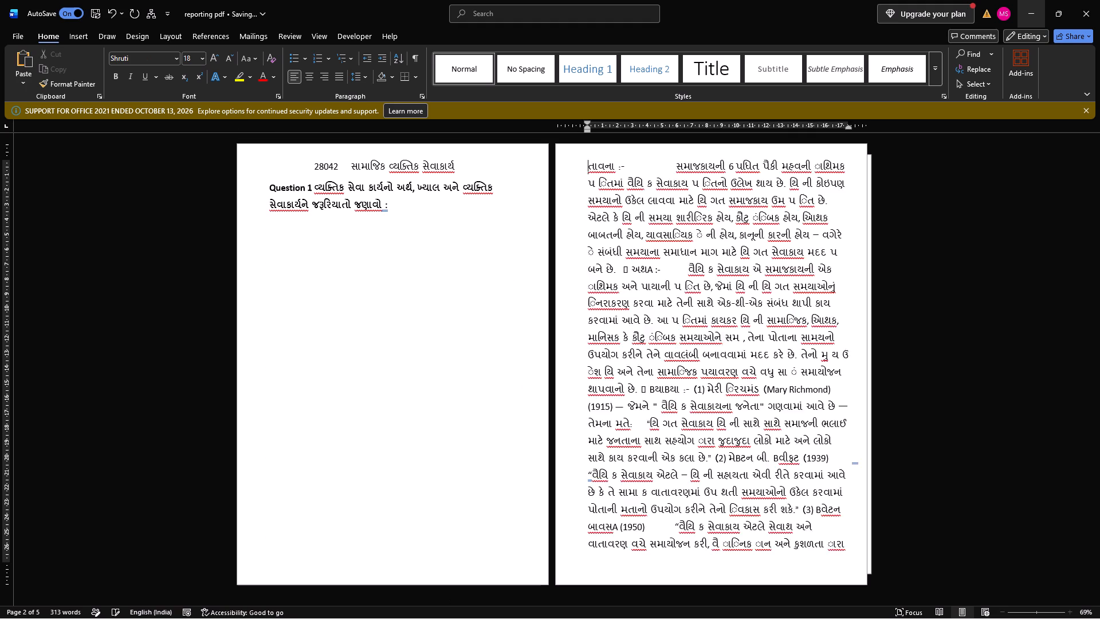
pyautogui.scroll(1, 606, 166)
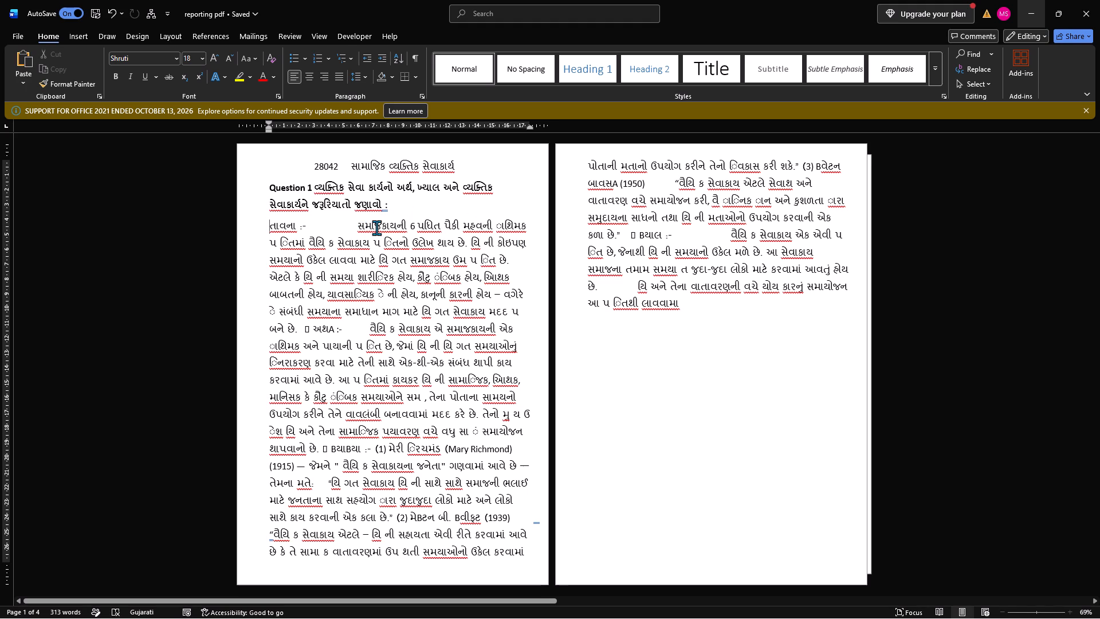
# Delete all the garbled answer text below the bold Question 1 heading, through its end on the second page.
pyautogui.scroll(1, 385, 227)
pyautogui.moveTo(276, 228); pyautogui.dragTo(758, 394)
pyautogui.press('BackSpace')
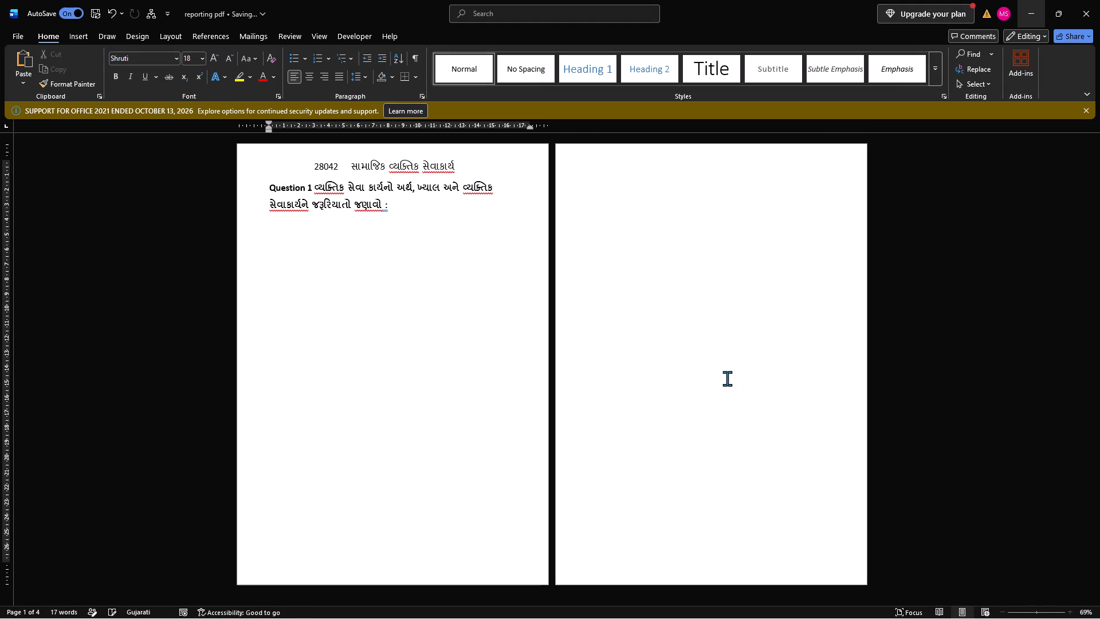
# Change the font size for the empty line directly below the bold Question 1 heading.
pyautogui.click(201, 58)
pyautogui.click(195, 140)
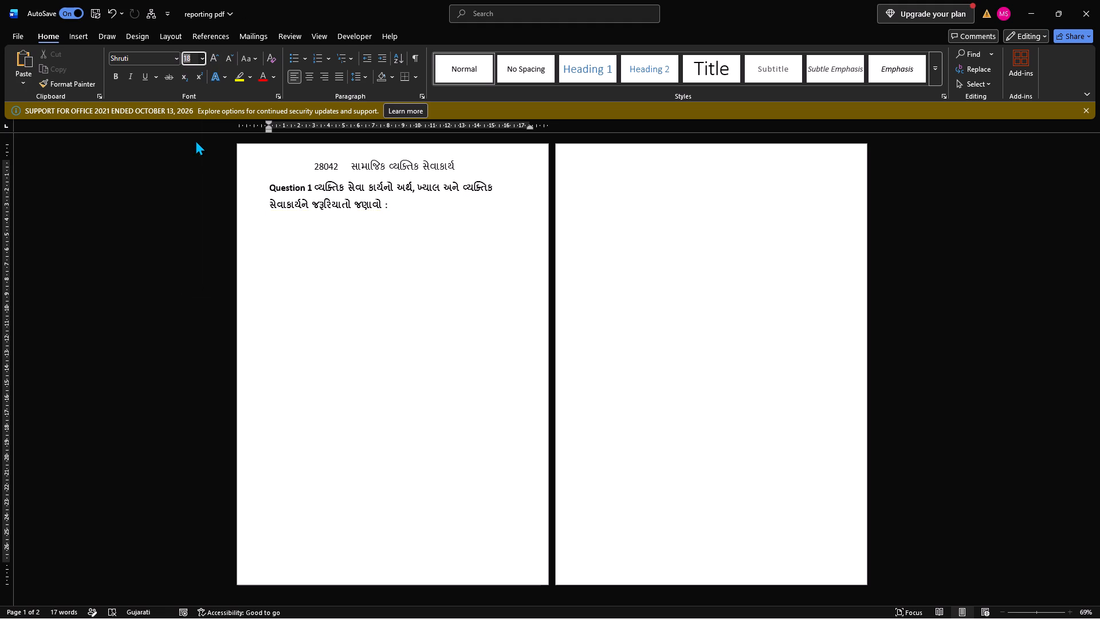
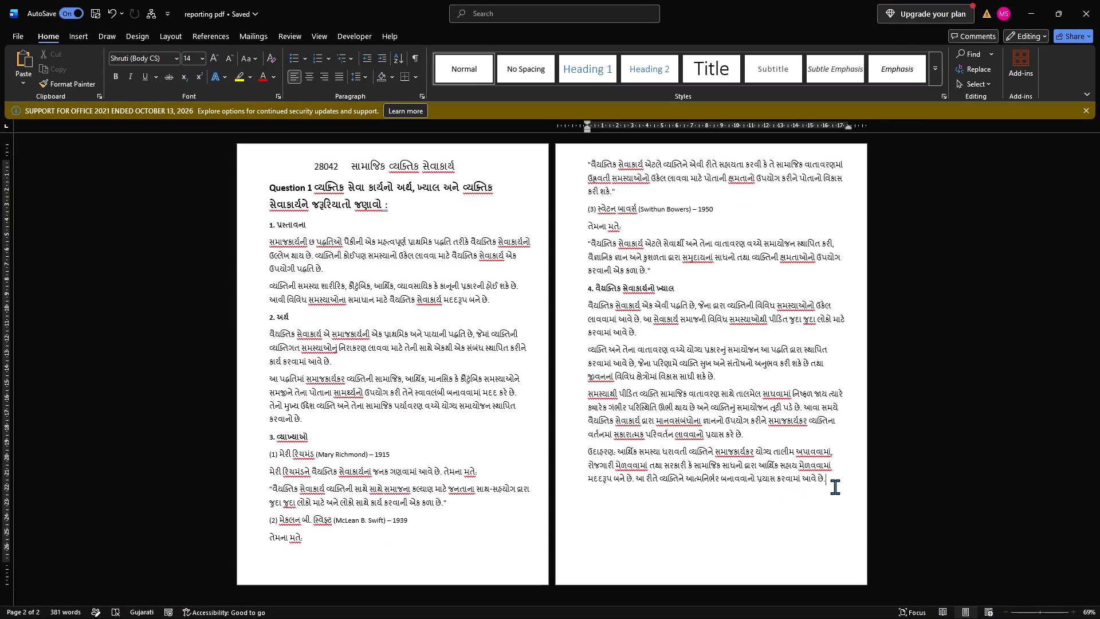
pyautogui.hotkey('shift', 'Return')
pyautogui.hotkey('ctrl', 'v')
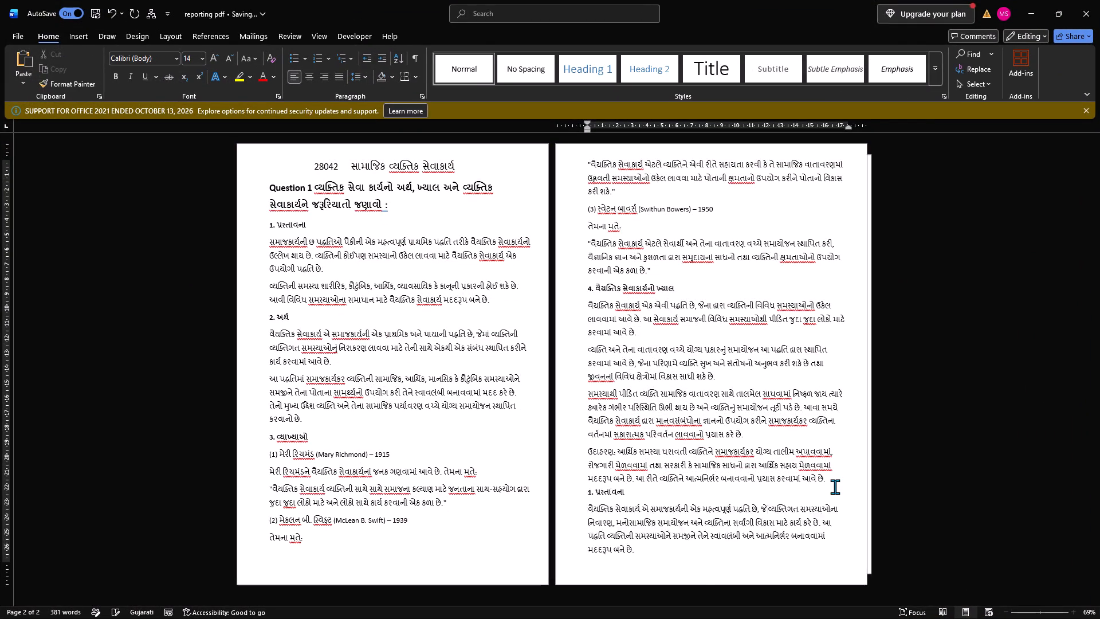
# Place the cursor directly before the heading "1. પ્રસ્તાવના" that starts the newly pasted section.
pyautogui.scroll(3, 803, 446)
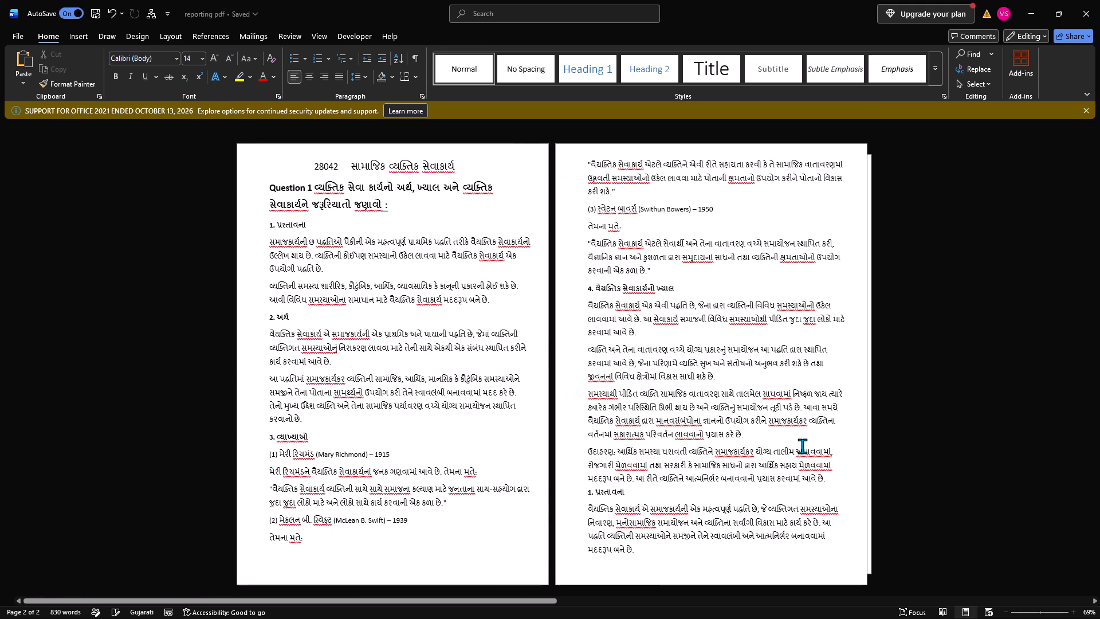
pyautogui.scroll(-1, 730, 410)
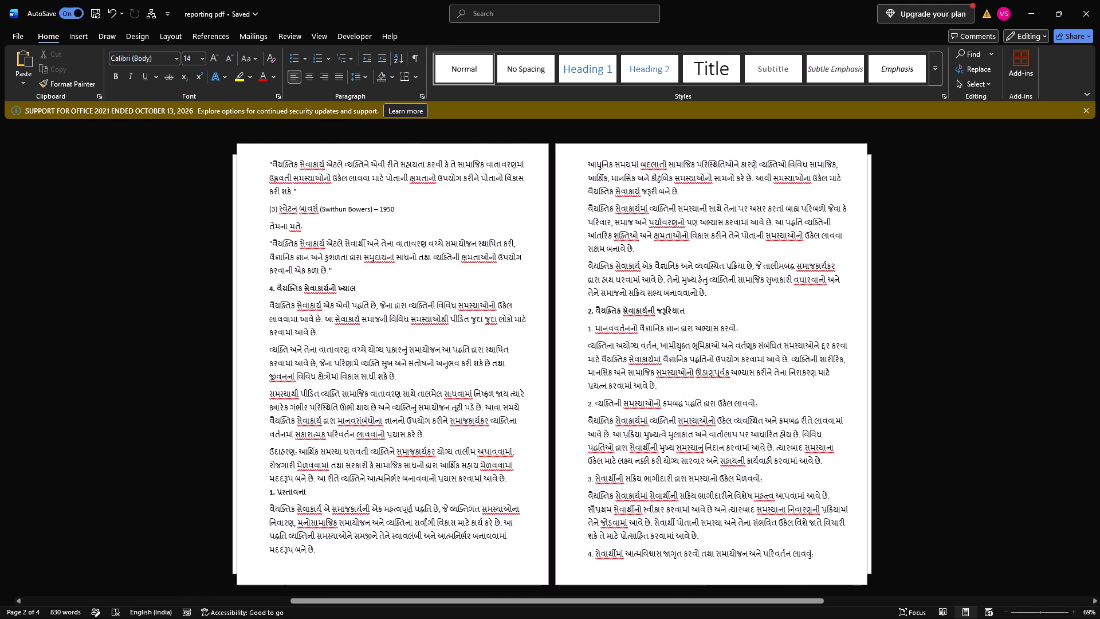
pyautogui.click(269, 490)
# Fetch the title "વૈયક્તિક સેવાકાર્યની જરૂરિયાત" from the ChatGPT answer and return to the maximized Word document at the heading "1. પ્રસ્તાવના".
pyautogui.click(1059, 13)
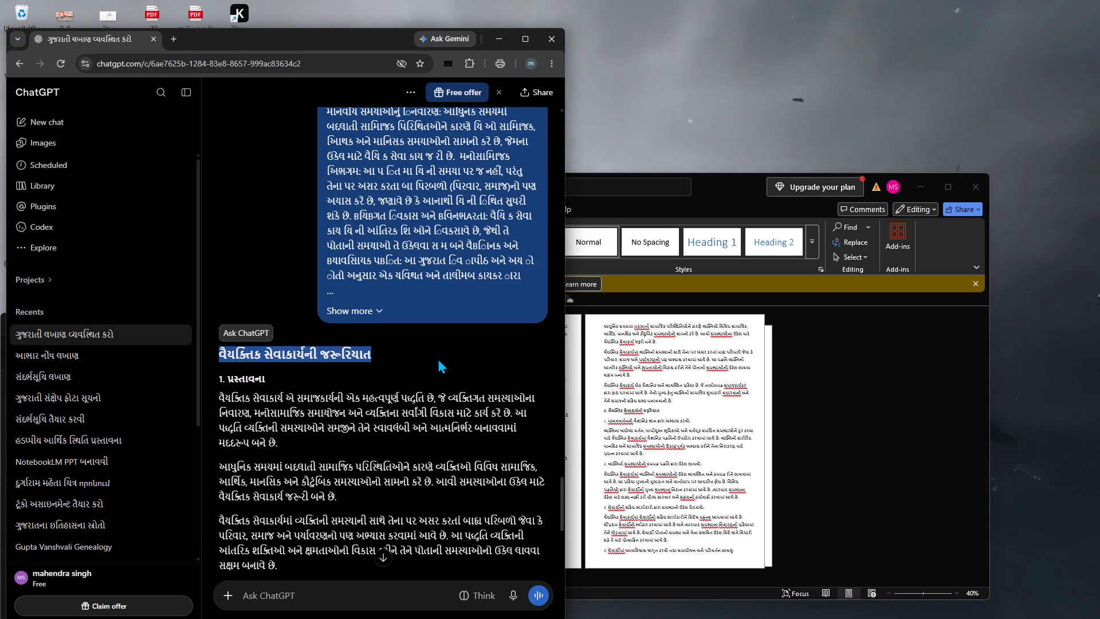
pyautogui.click(744, 358)
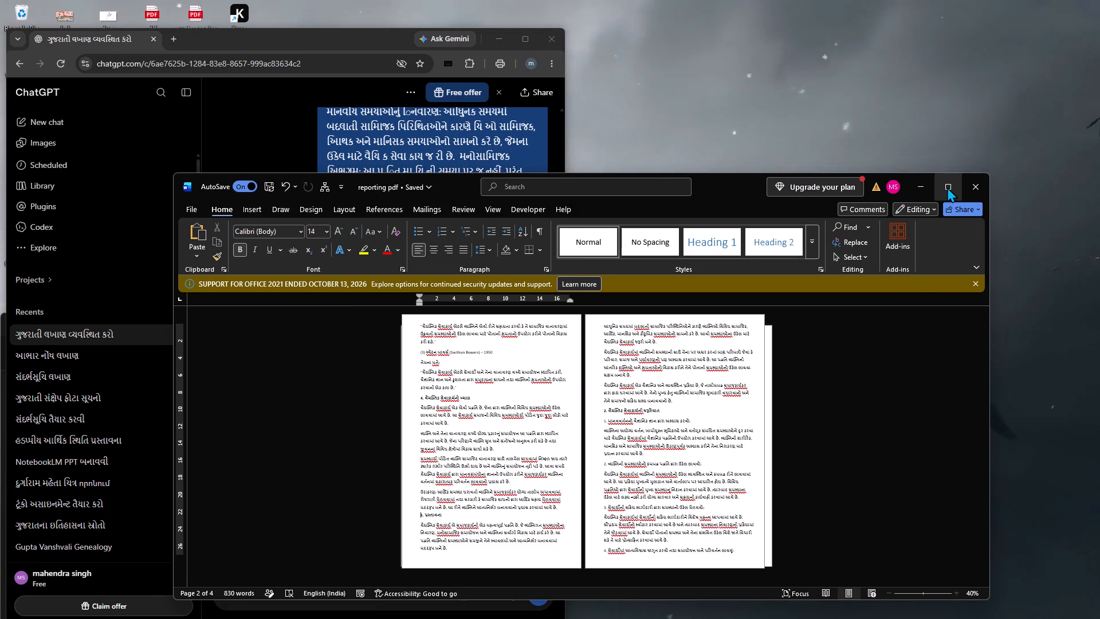
pyautogui.click(947, 187)
pyautogui.click(1057, 7)
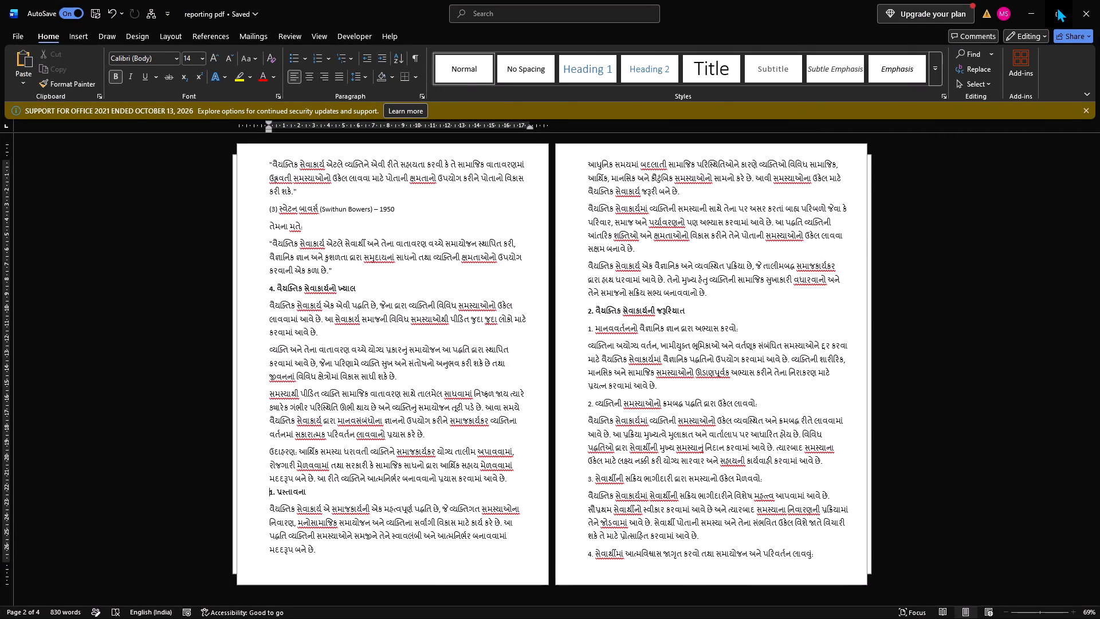
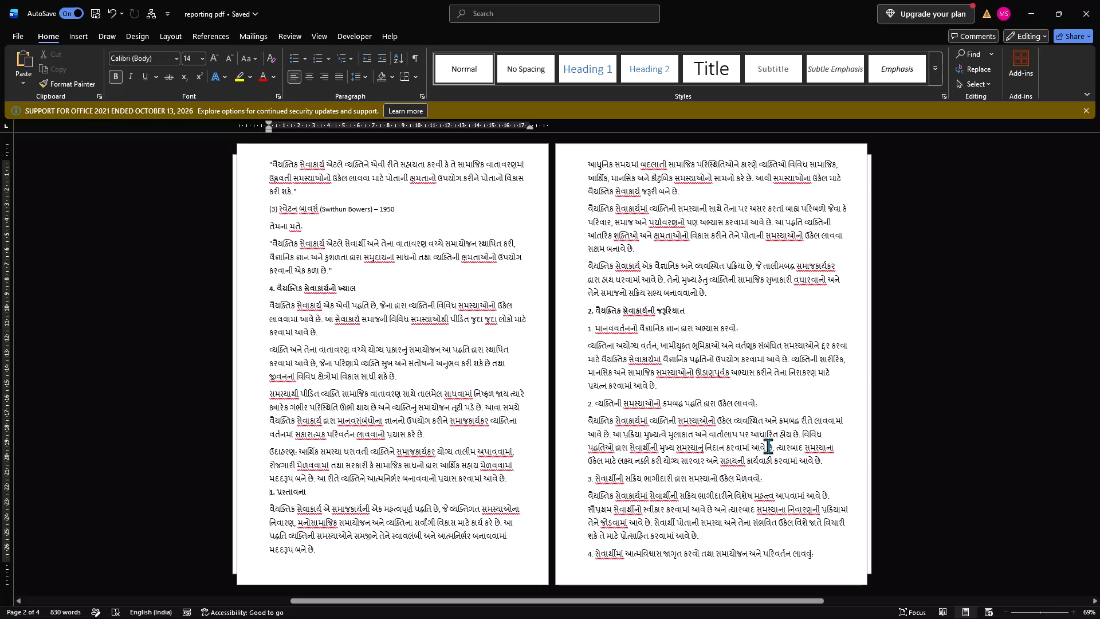
# Paste the copied title text "વ્યક્તિક સેવાકાર્યને" before the heading "1. પ્રસ્તાવના" and break the line so the title stands above it.
pyautogui.scroll(-1, 768, 446)
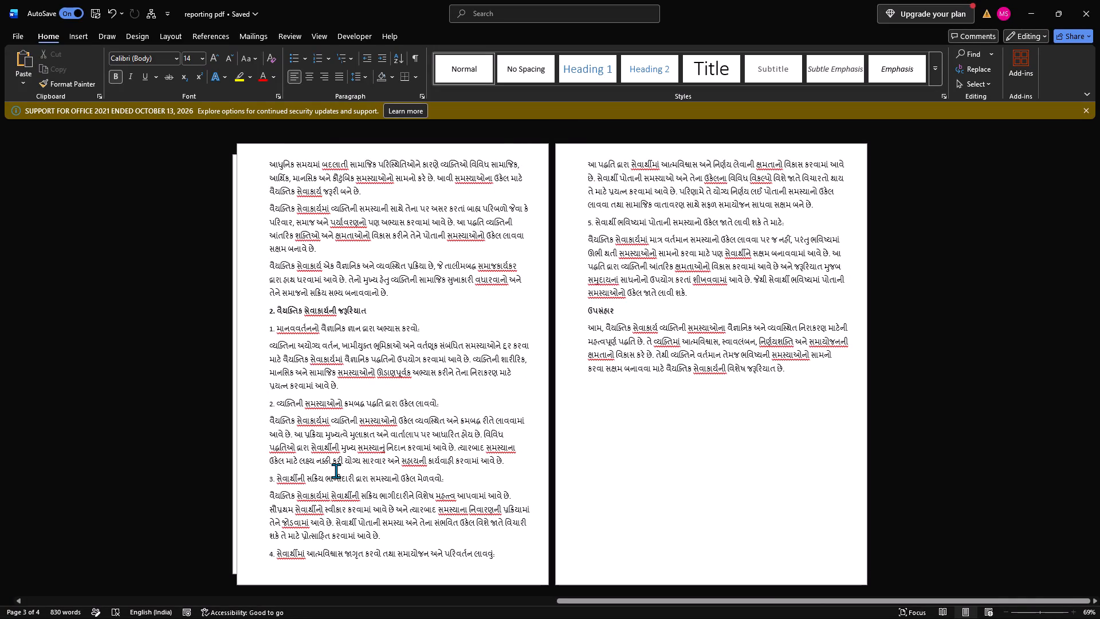
pyautogui.scroll(1, 281, 385)
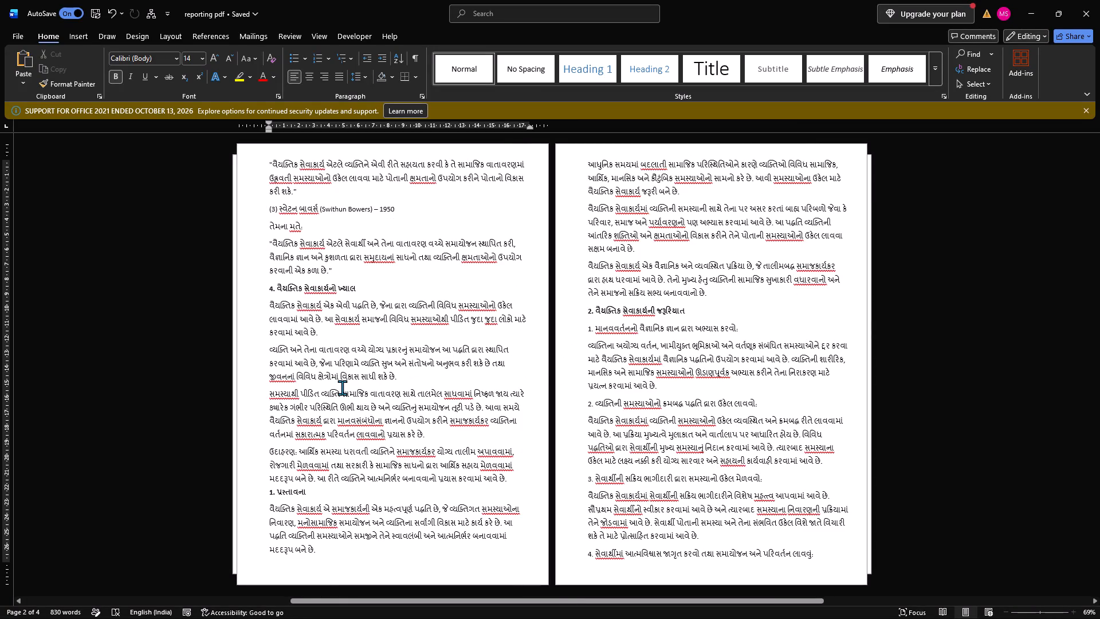
pyautogui.hotkey('ctrl', 'v')
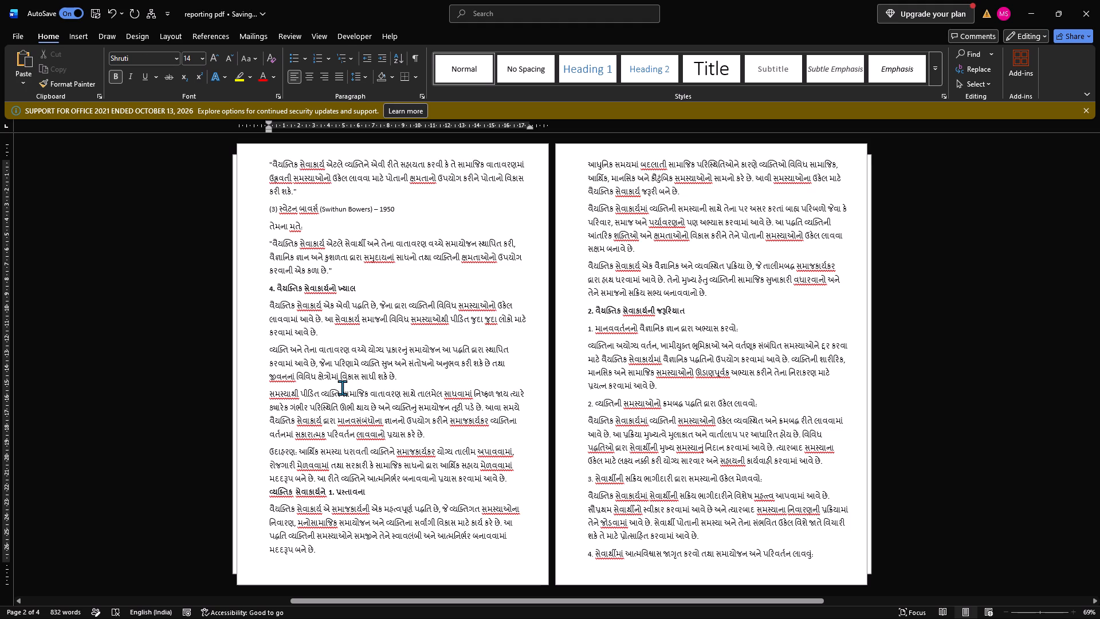
pyautogui.hotkey('shift', 'Return')
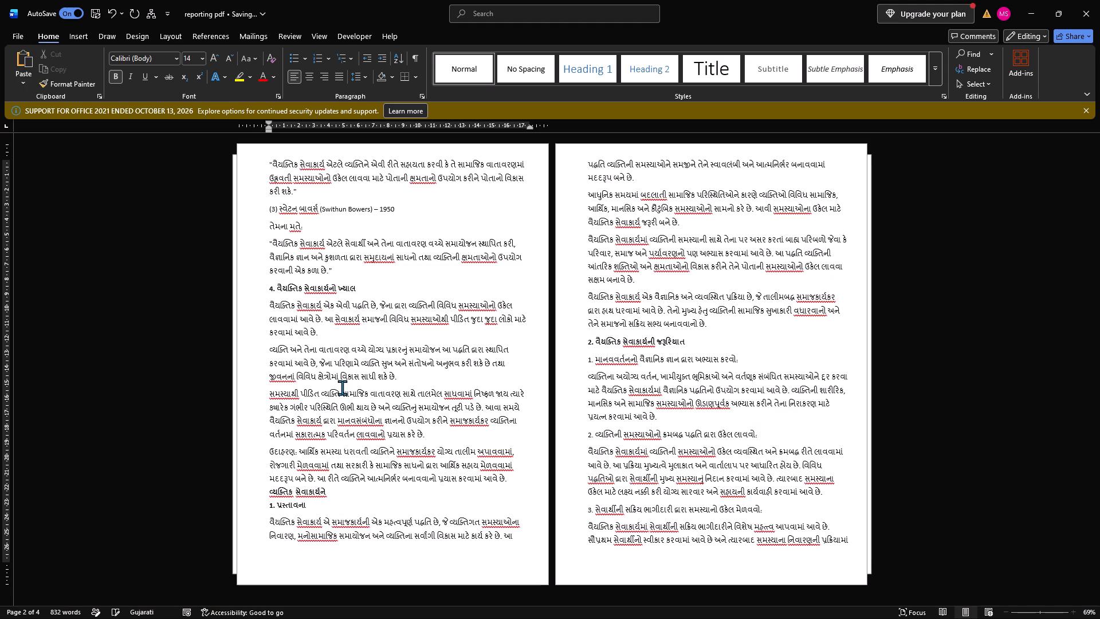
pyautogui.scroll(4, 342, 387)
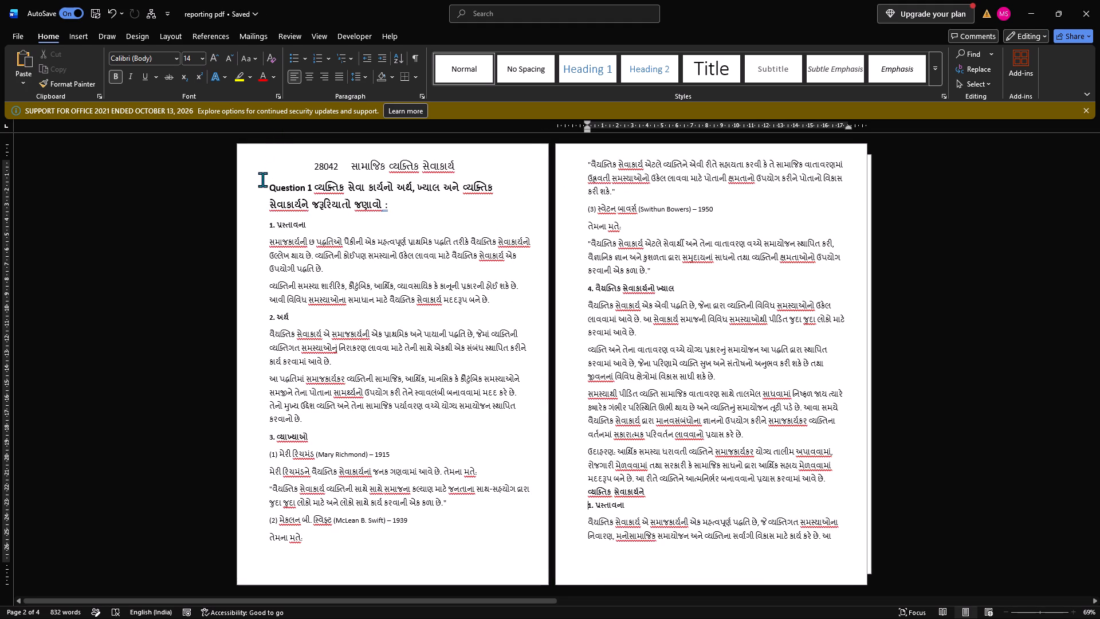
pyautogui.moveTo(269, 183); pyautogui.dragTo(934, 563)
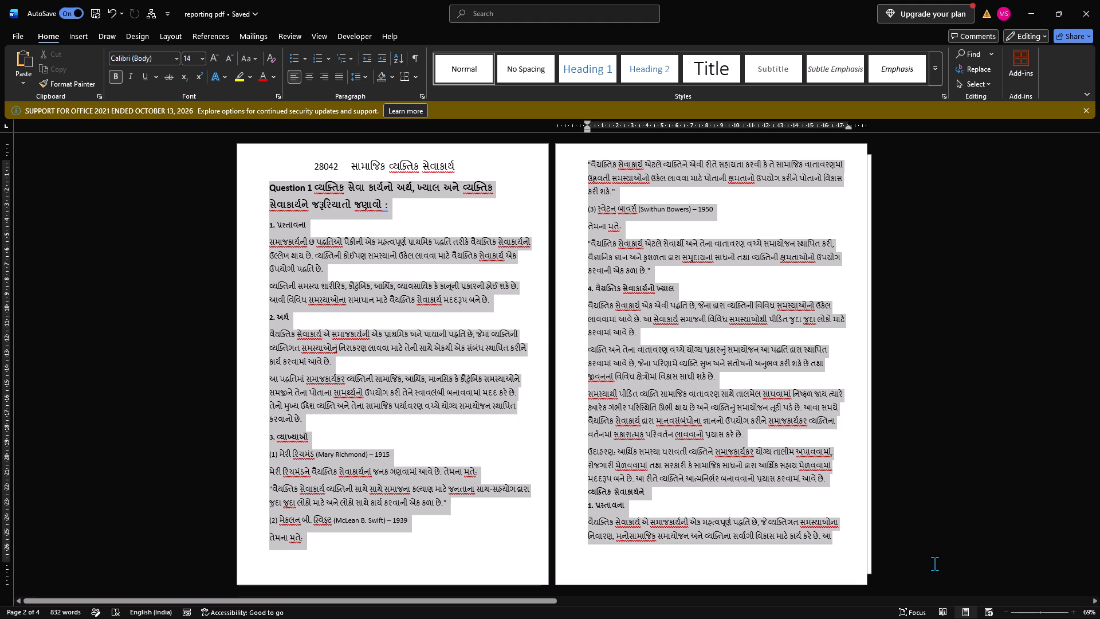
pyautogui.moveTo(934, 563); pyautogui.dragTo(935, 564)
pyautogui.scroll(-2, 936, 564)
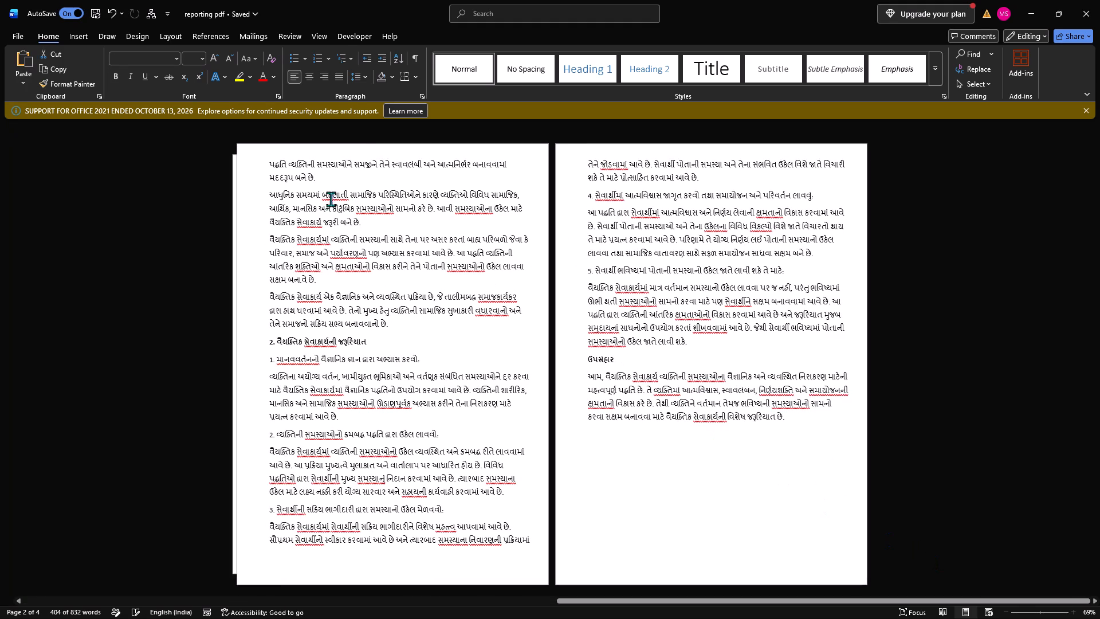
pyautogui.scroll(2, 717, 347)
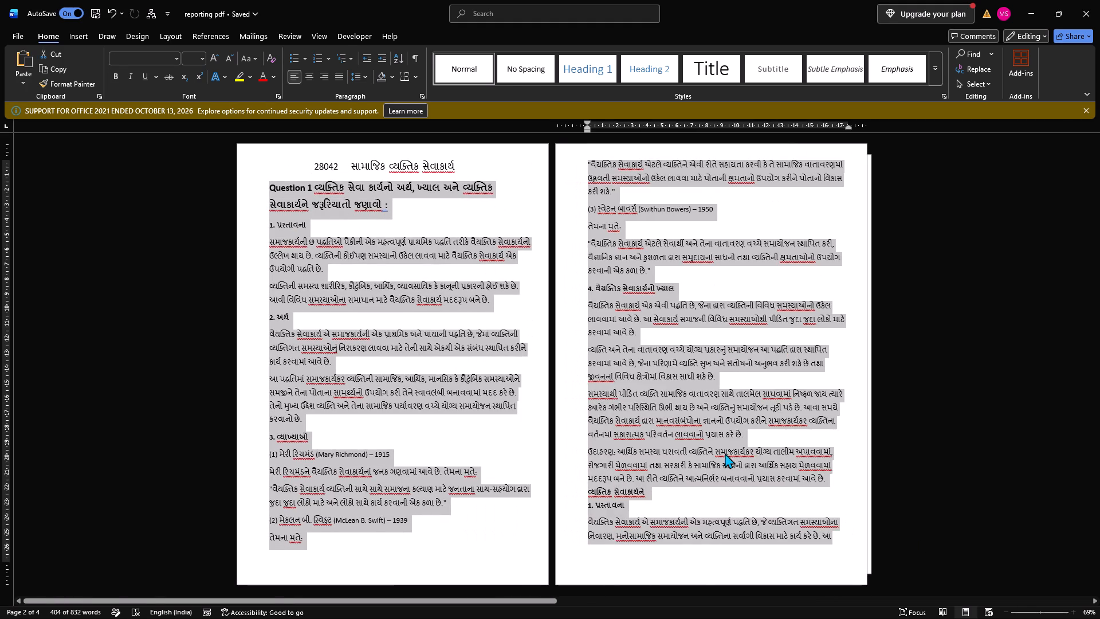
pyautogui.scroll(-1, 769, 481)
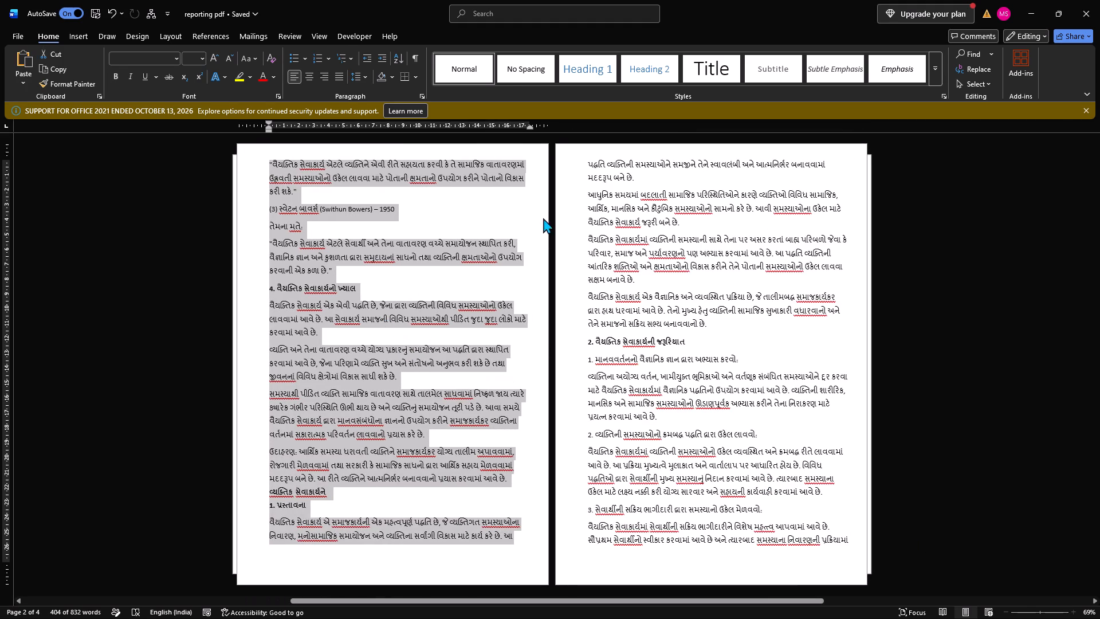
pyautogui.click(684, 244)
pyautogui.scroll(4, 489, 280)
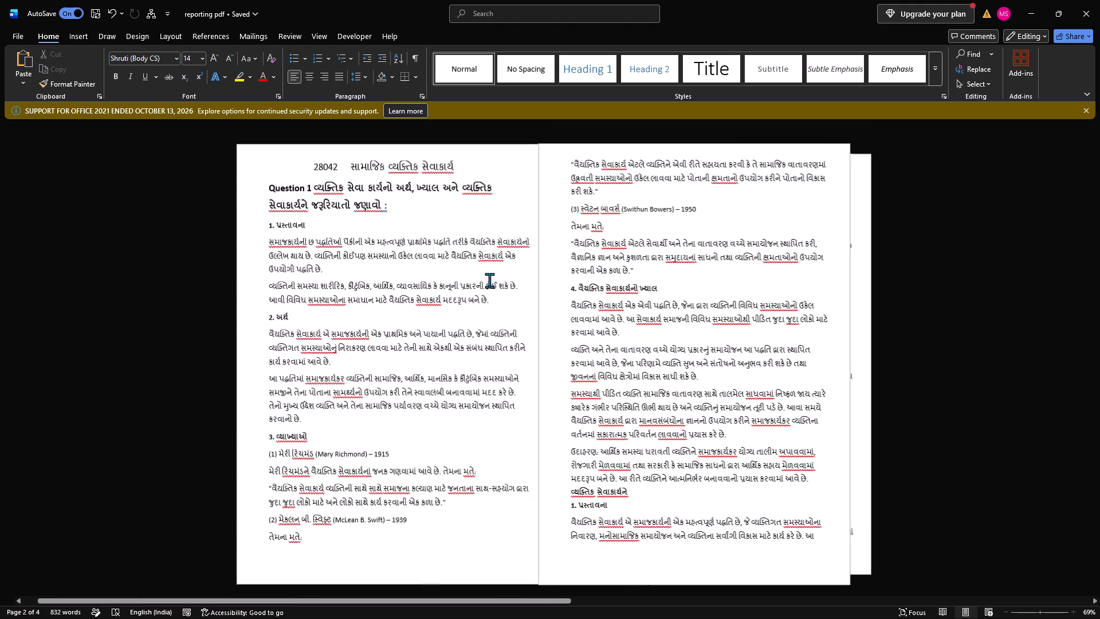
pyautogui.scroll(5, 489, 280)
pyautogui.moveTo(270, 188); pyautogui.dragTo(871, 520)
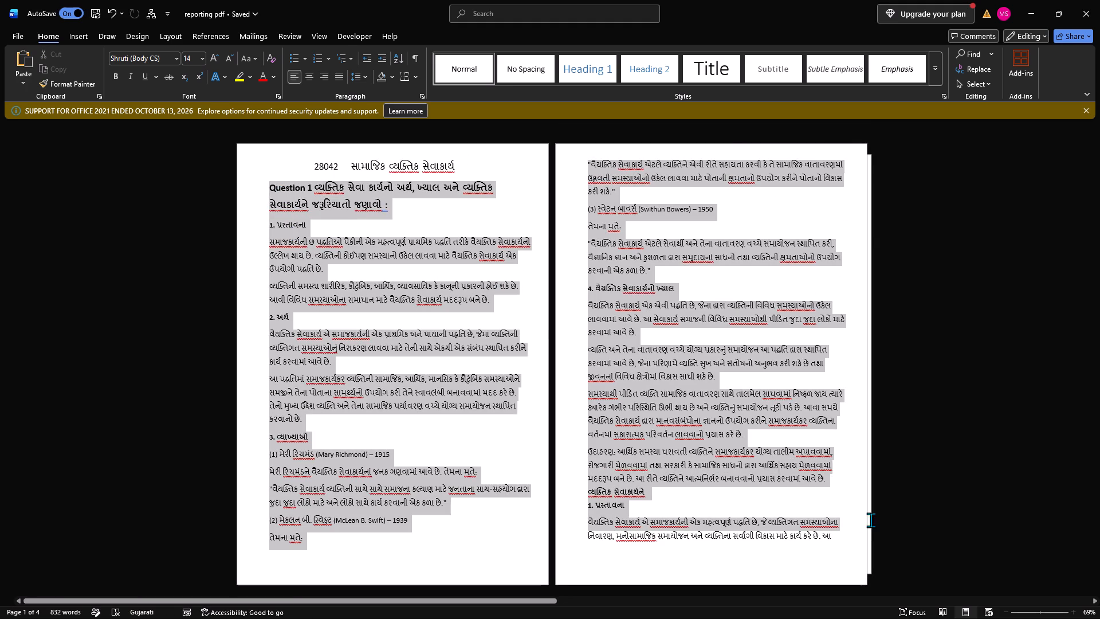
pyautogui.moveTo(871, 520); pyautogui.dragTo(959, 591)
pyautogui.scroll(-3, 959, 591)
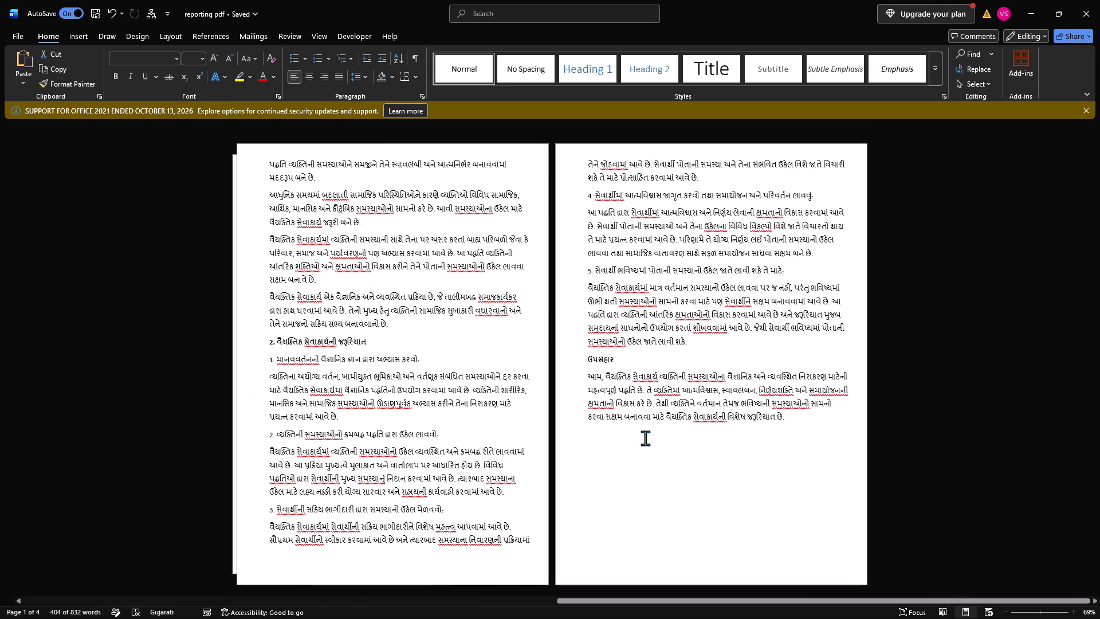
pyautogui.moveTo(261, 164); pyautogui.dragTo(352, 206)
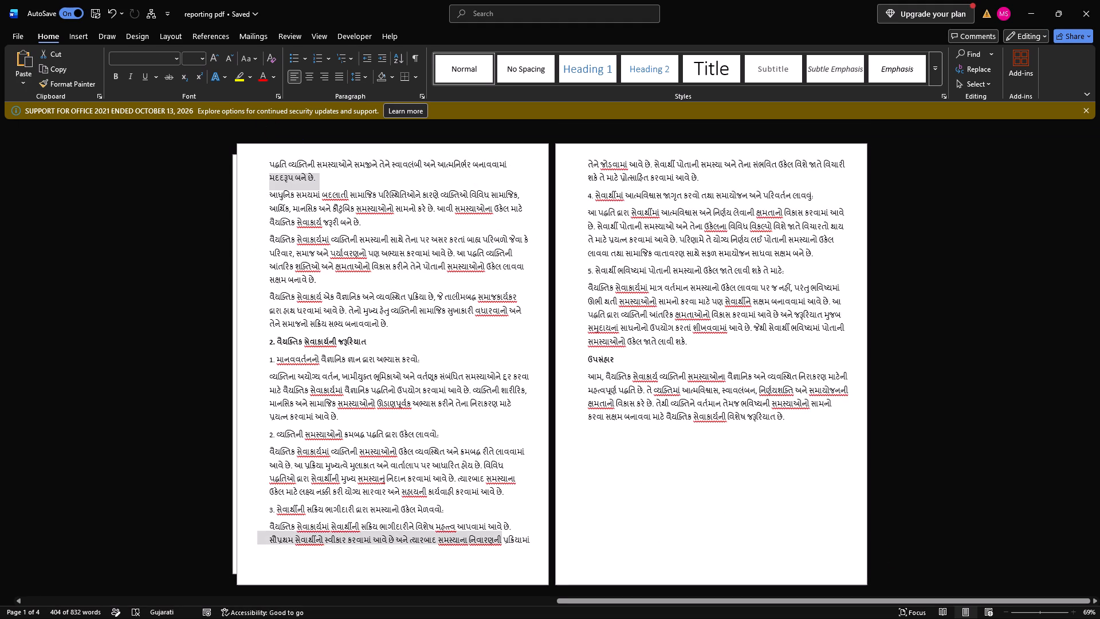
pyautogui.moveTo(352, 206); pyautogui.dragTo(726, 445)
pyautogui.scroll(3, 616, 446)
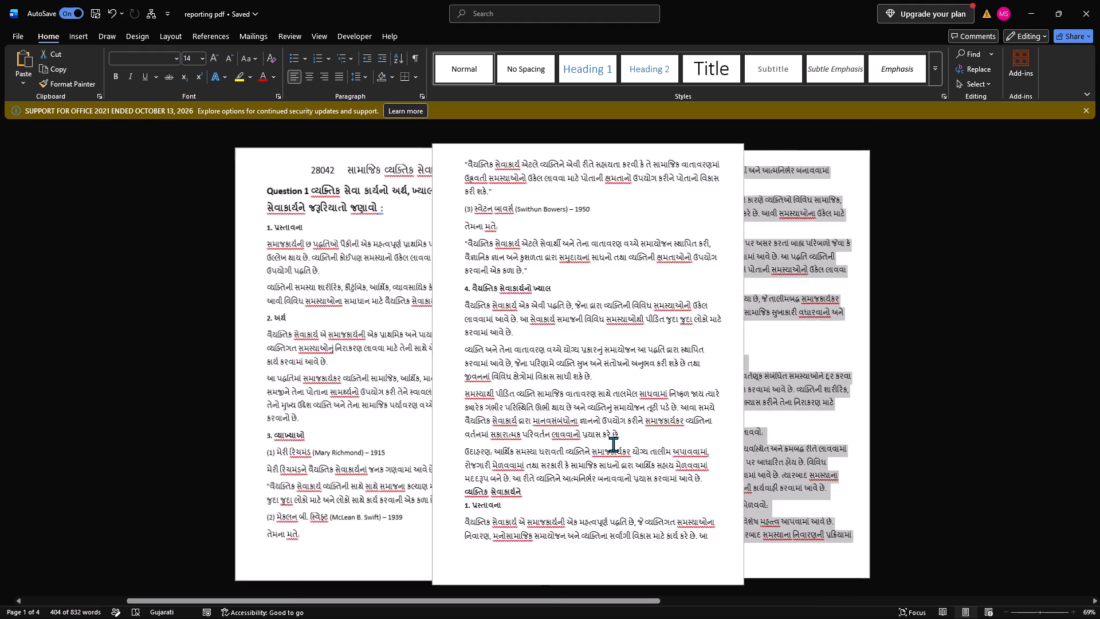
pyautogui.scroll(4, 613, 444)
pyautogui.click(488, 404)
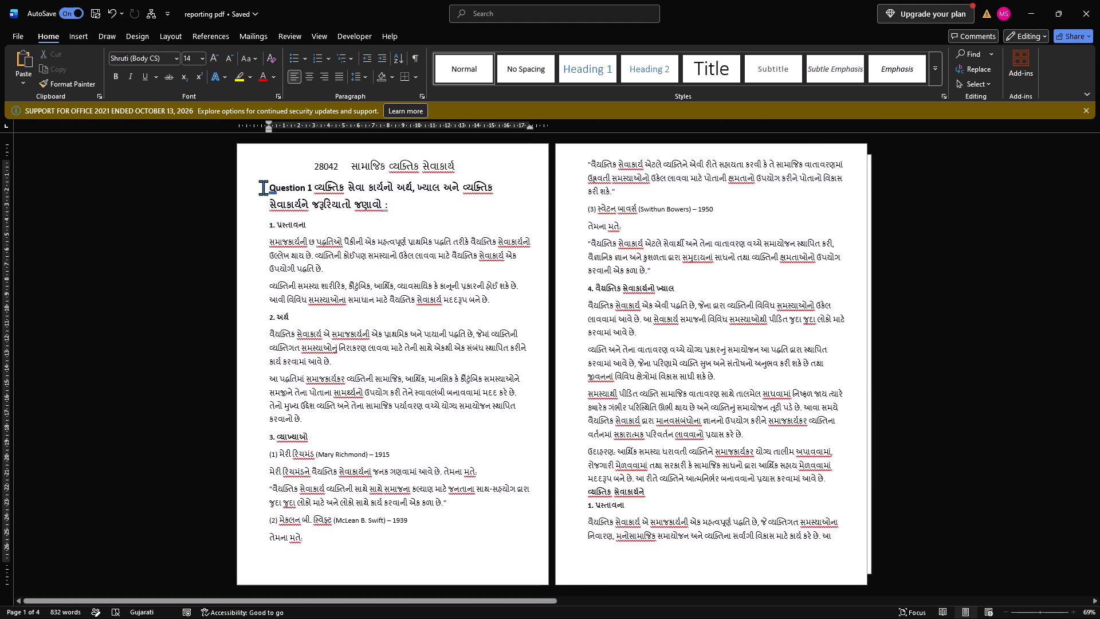
# Copy all text from the Question 1 heading through the end of the document, and restore the Word window down from full size.
pyautogui.moveTo(262, 187); pyautogui.dragTo(1038, 618)
pyautogui.hotkey('ctrl', 'c')
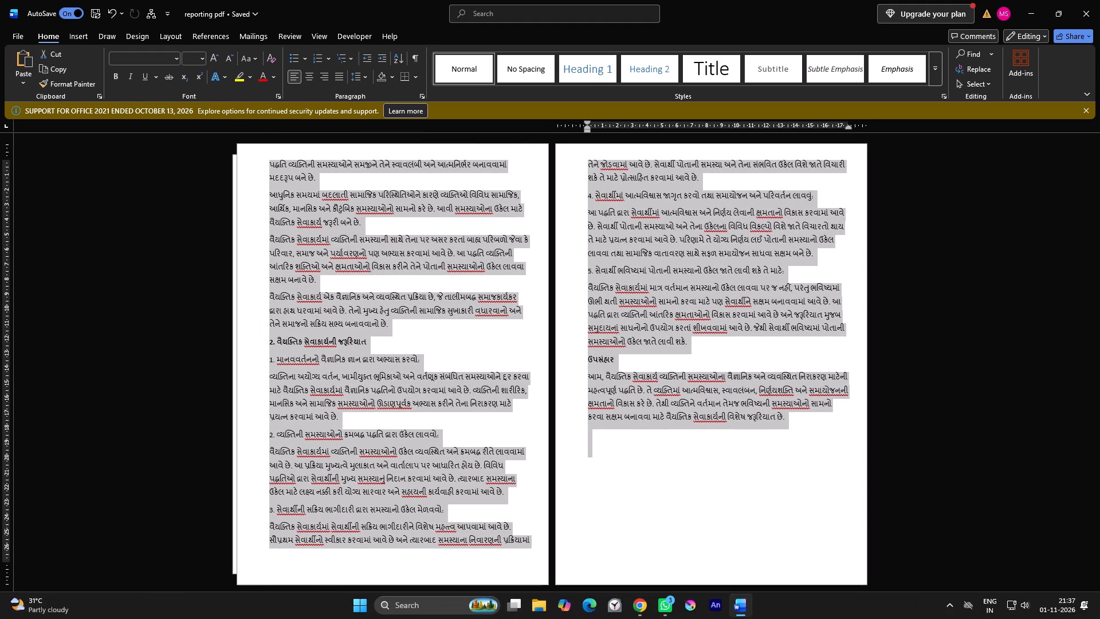
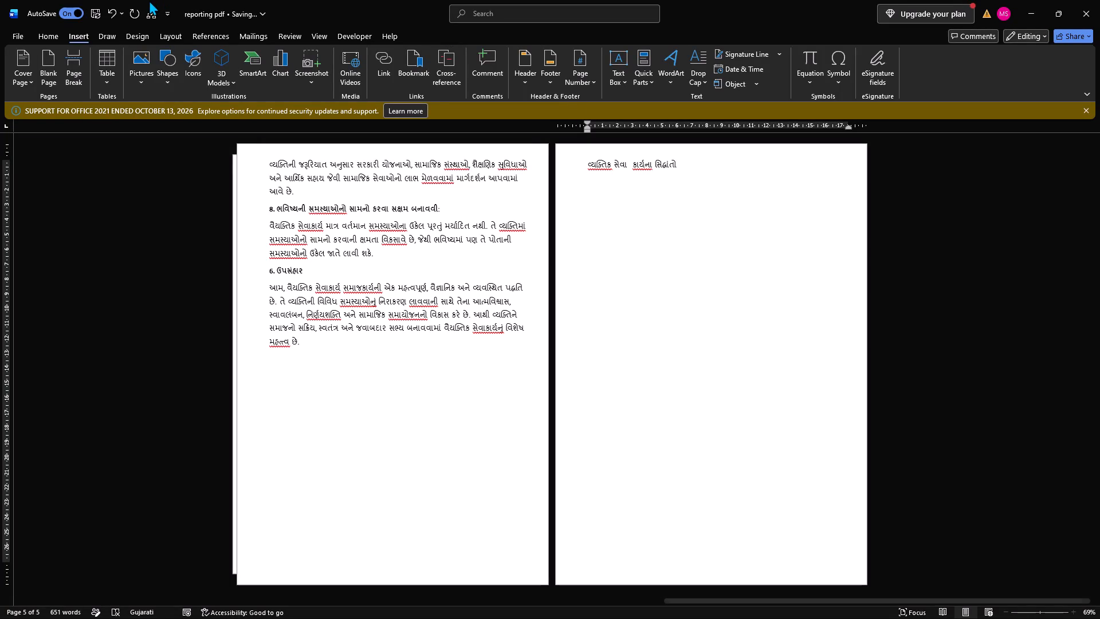
pyautogui.click(587, 164)
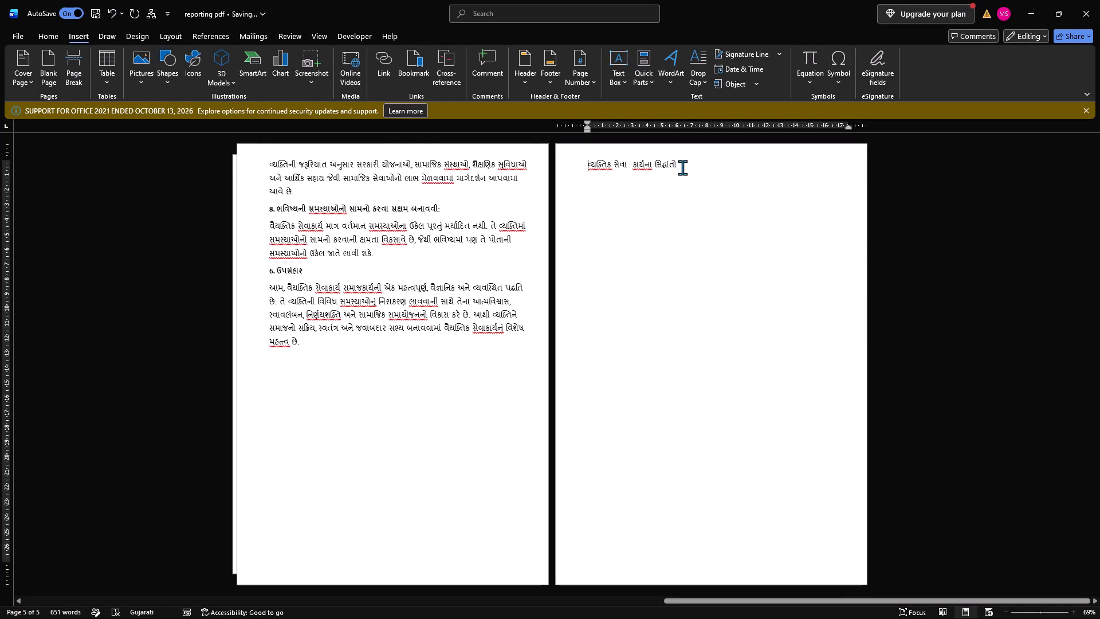
pyautogui.write('question')
pyautogui.press('space')
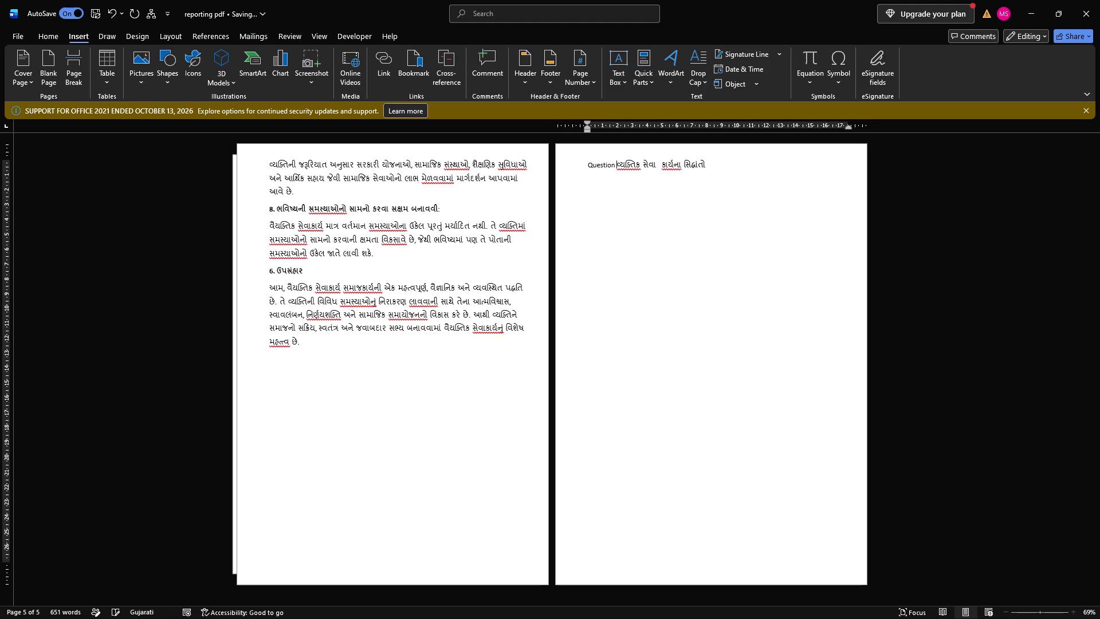
pyautogui.press('2')
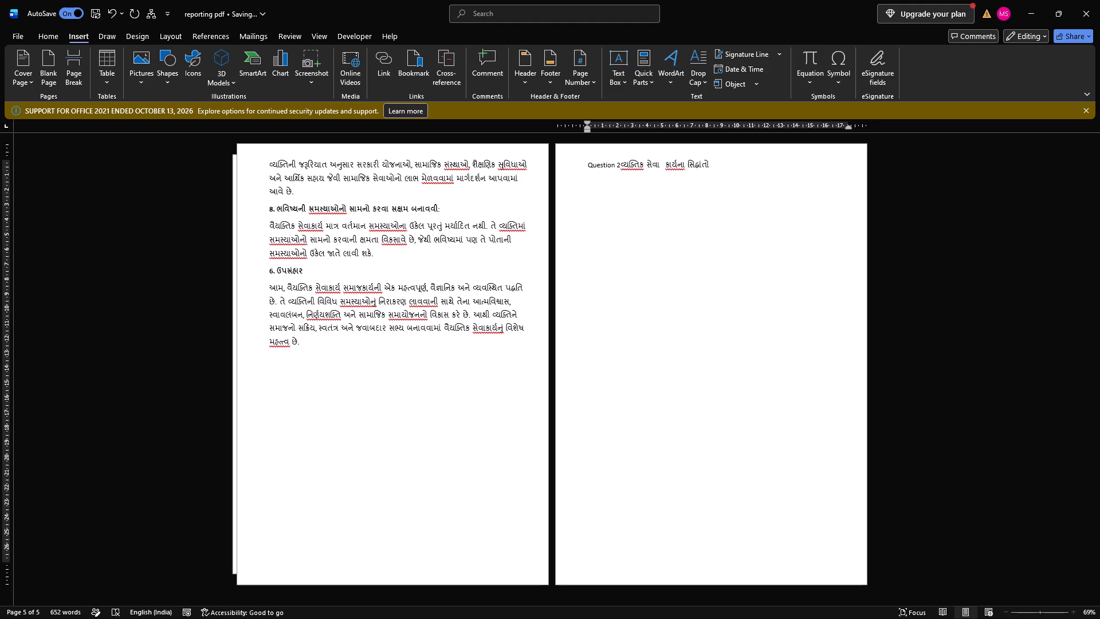
pyautogui.write('.')
pyautogui.press('space')
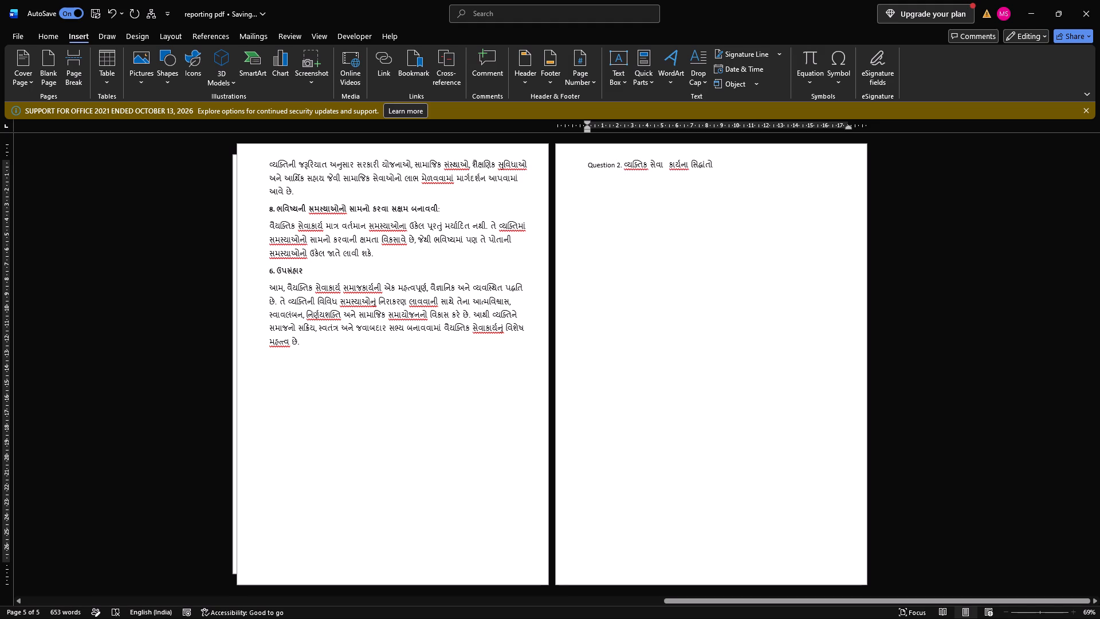
# Format the whole Question 2 heading line as bold with font size 18.
pyautogui.moveTo(592, 163); pyautogui.dragTo(819, 170)
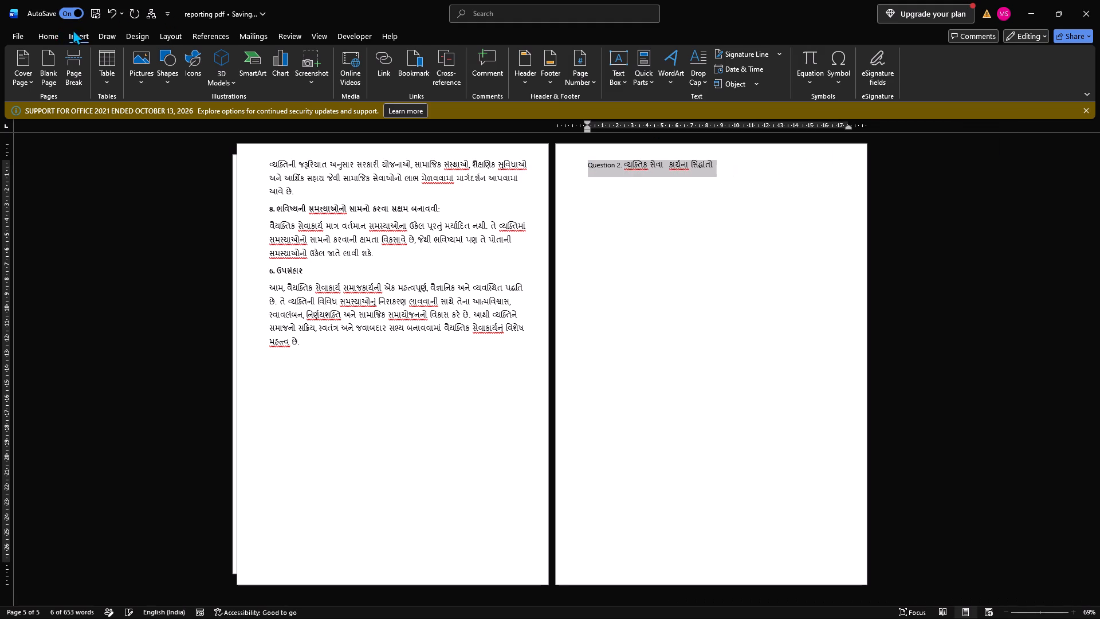
pyautogui.click(40, 32)
pyautogui.click(203, 58)
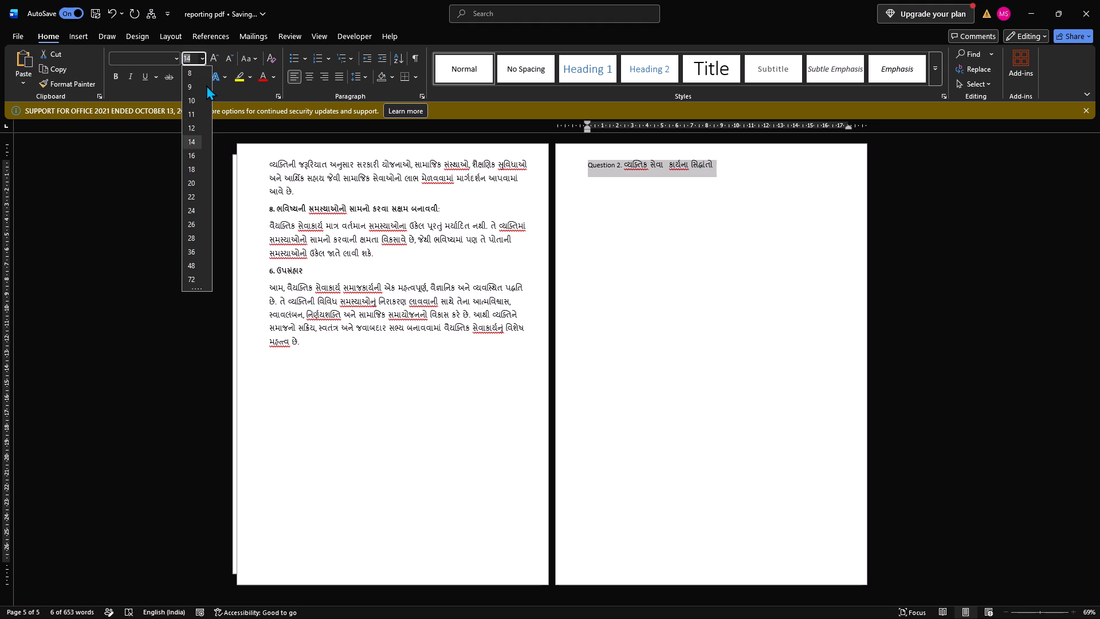
pyautogui.click(190, 167)
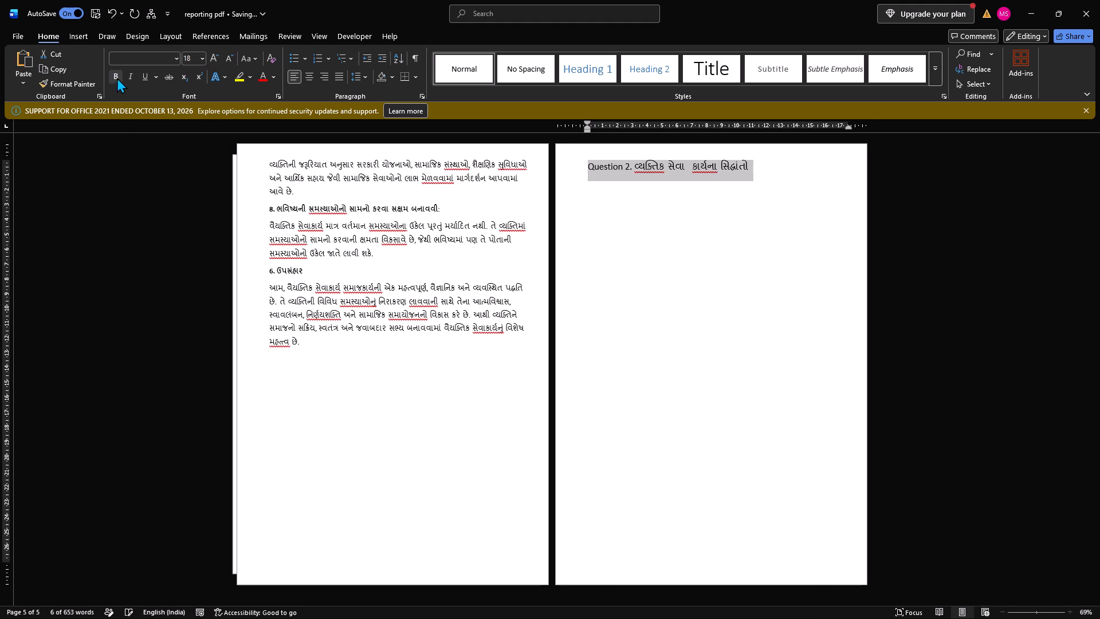
pyautogui.click(116, 76)
pyautogui.click(558, 263)
pyautogui.click(797, 193)
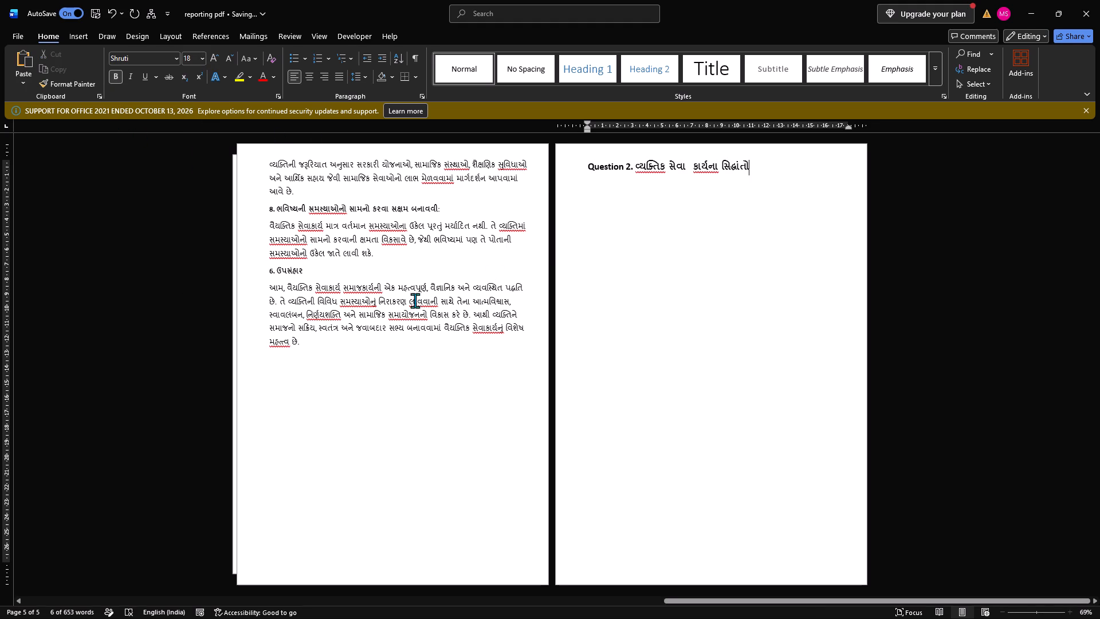
# Remove the page break before the heading વૈયક્તિક સેવાકાર્યની જરૂરિયાત so it sits on the same line as its asterisk.
pyautogui.scroll(3, 333, 344)
pyautogui.scroll(2, 391, 354)
pyautogui.scroll(-4, 484, 359)
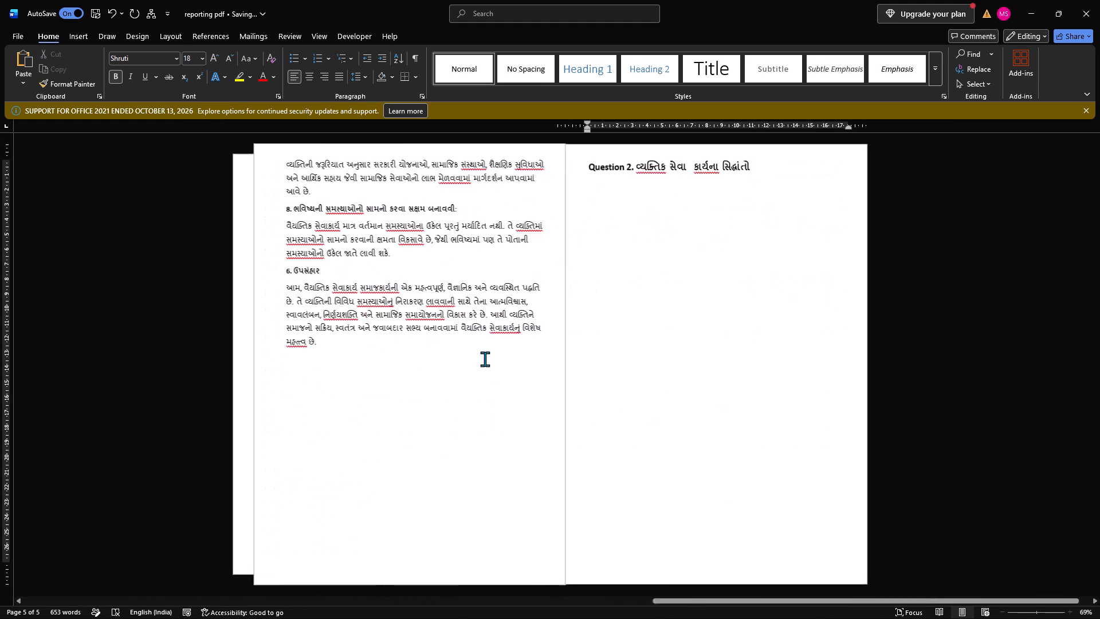
pyautogui.scroll(5, 485, 359)
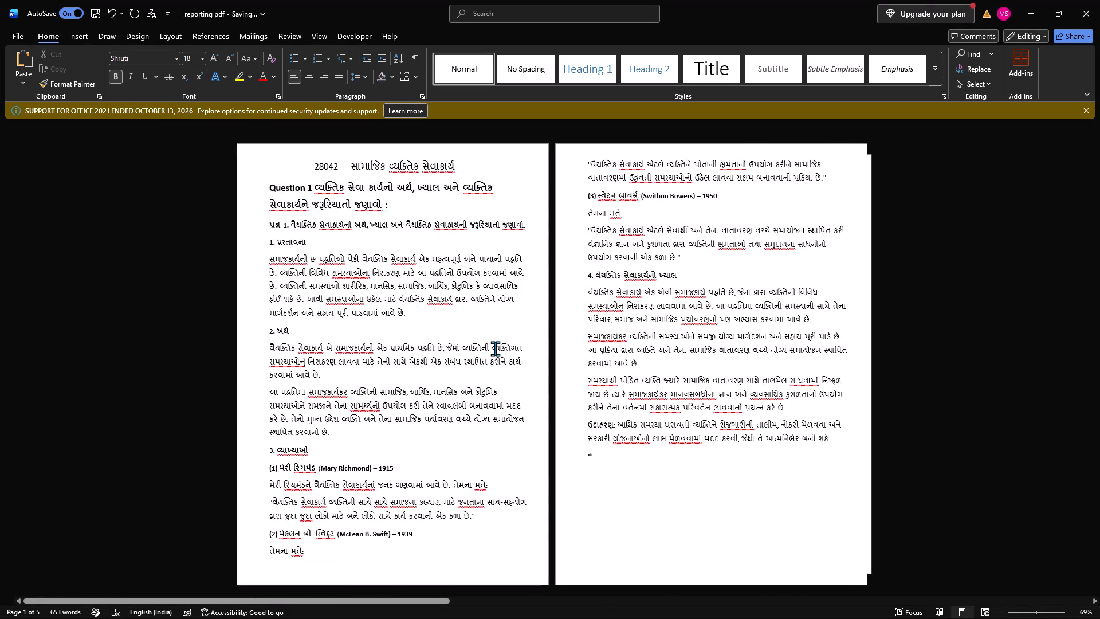
pyautogui.scroll(-1, 647, 449)
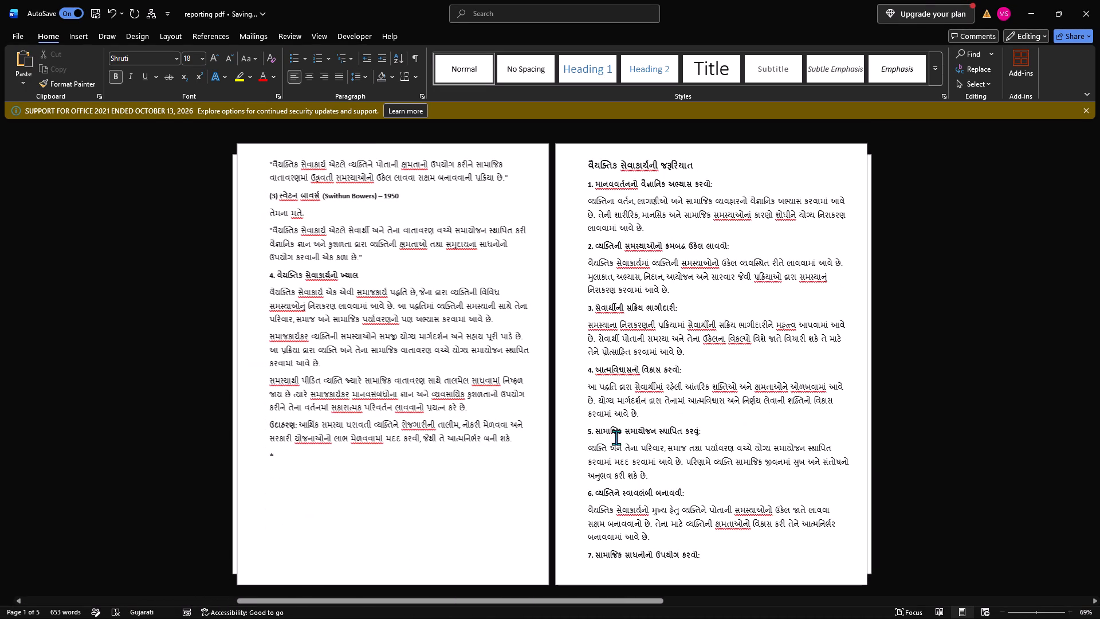
pyautogui.click(587, 166)
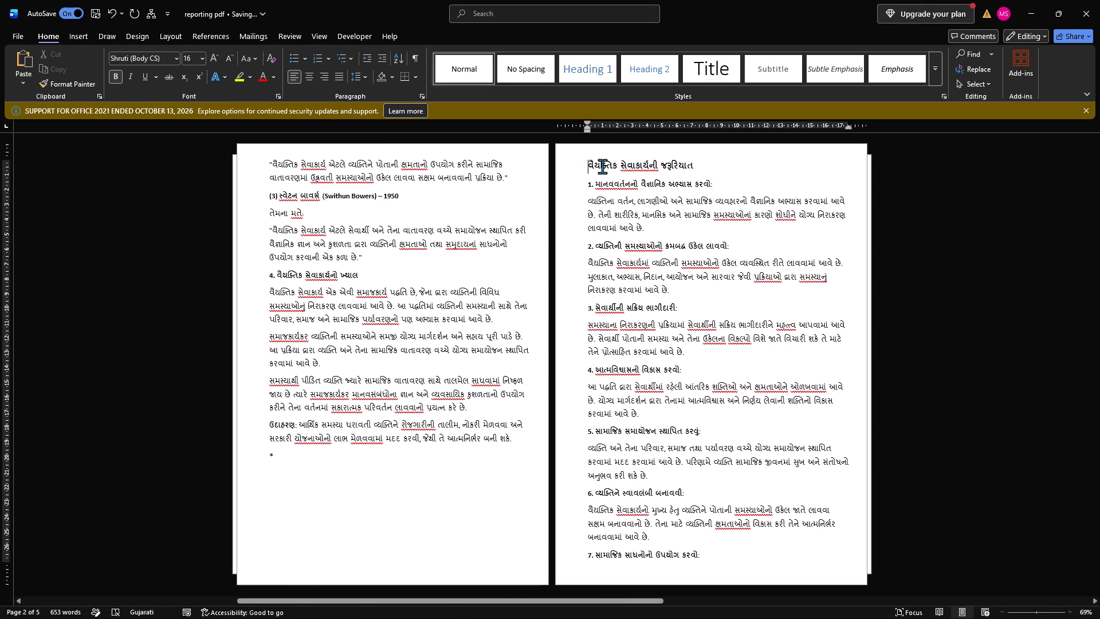
pyautogui.press('BackSpace')
pyautogui.press('BackSpace')
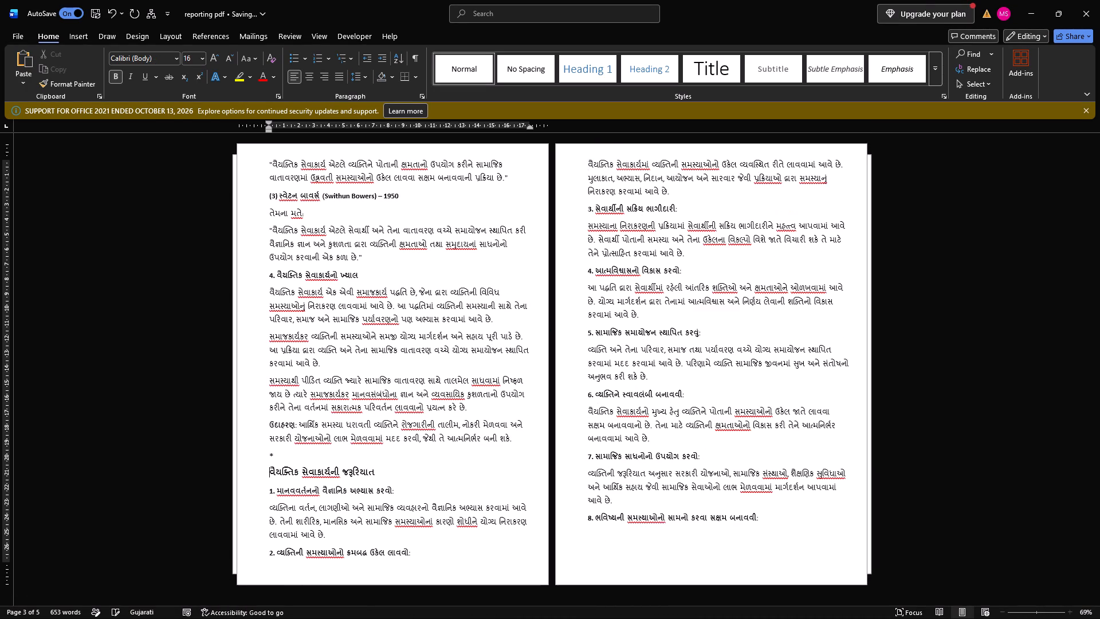
pyautogui.press('BackSpace')
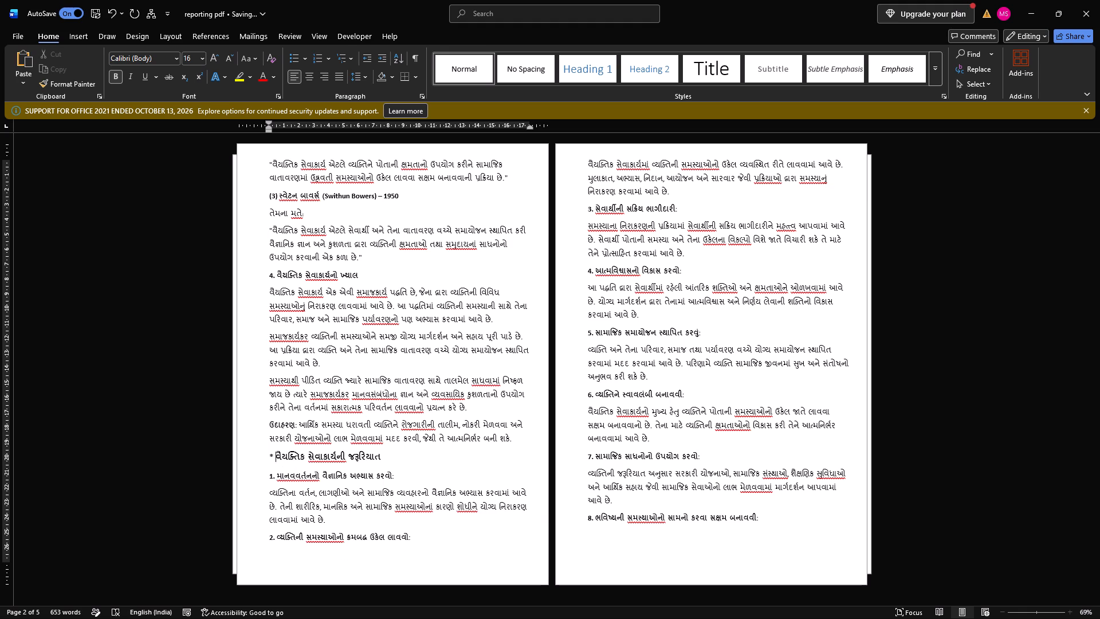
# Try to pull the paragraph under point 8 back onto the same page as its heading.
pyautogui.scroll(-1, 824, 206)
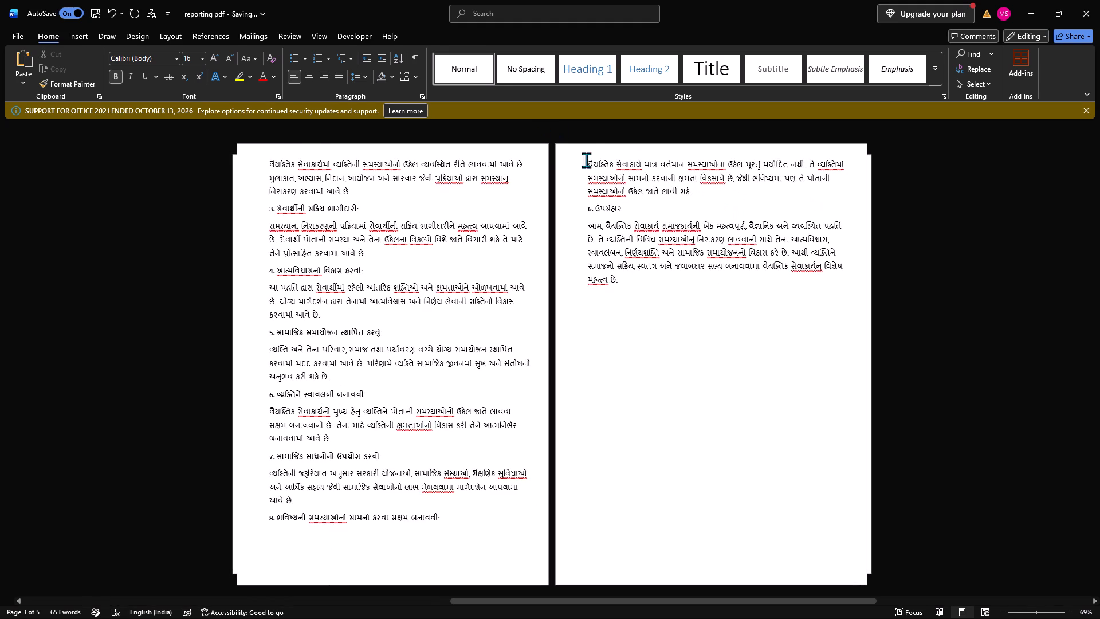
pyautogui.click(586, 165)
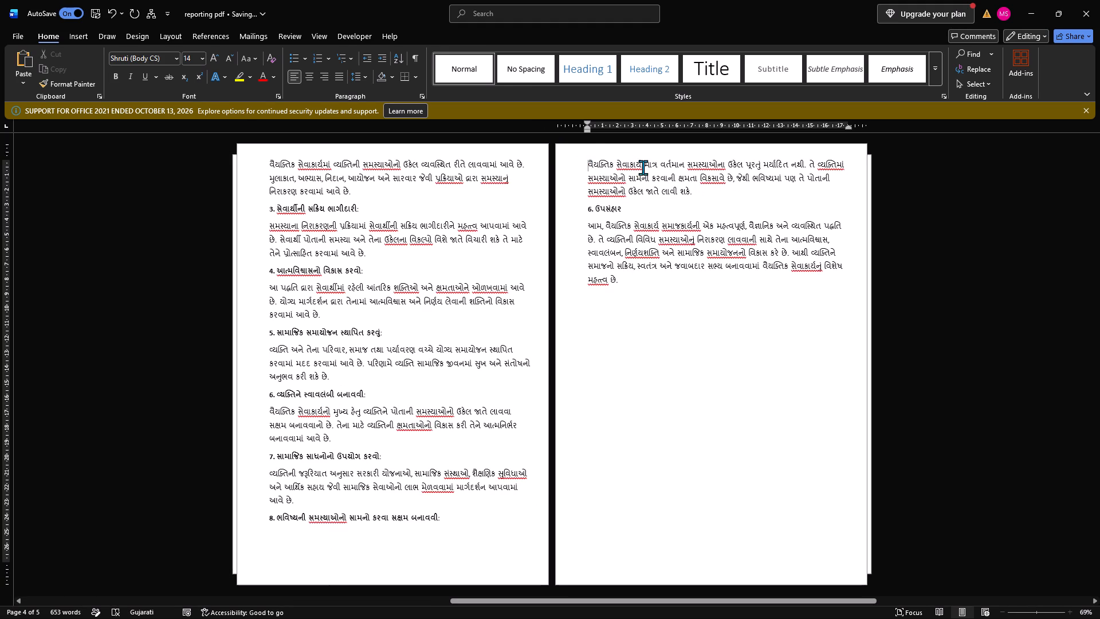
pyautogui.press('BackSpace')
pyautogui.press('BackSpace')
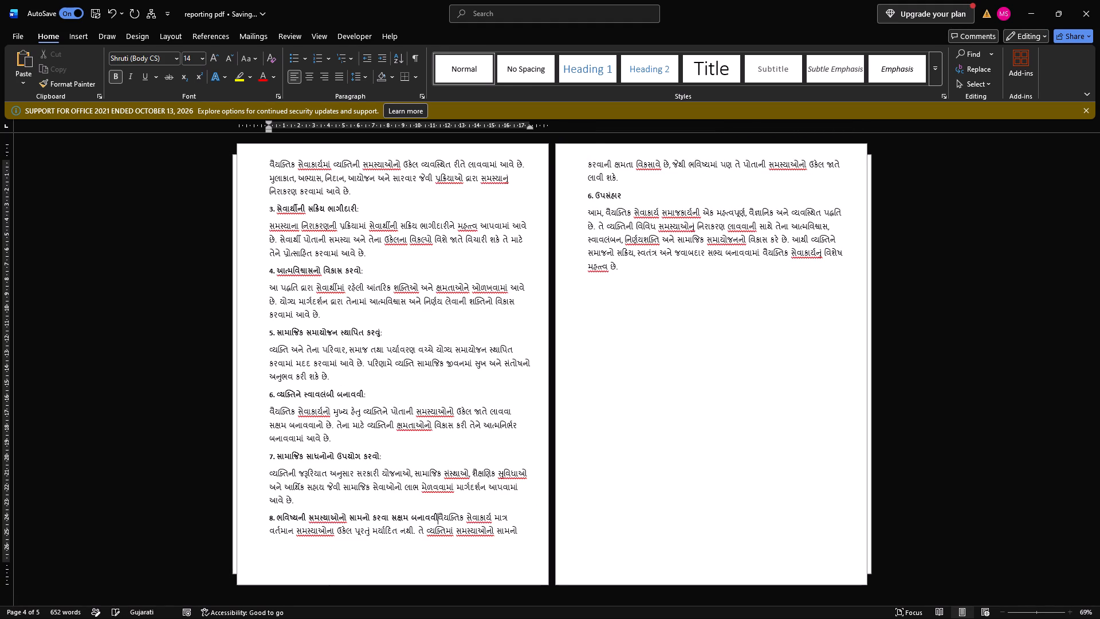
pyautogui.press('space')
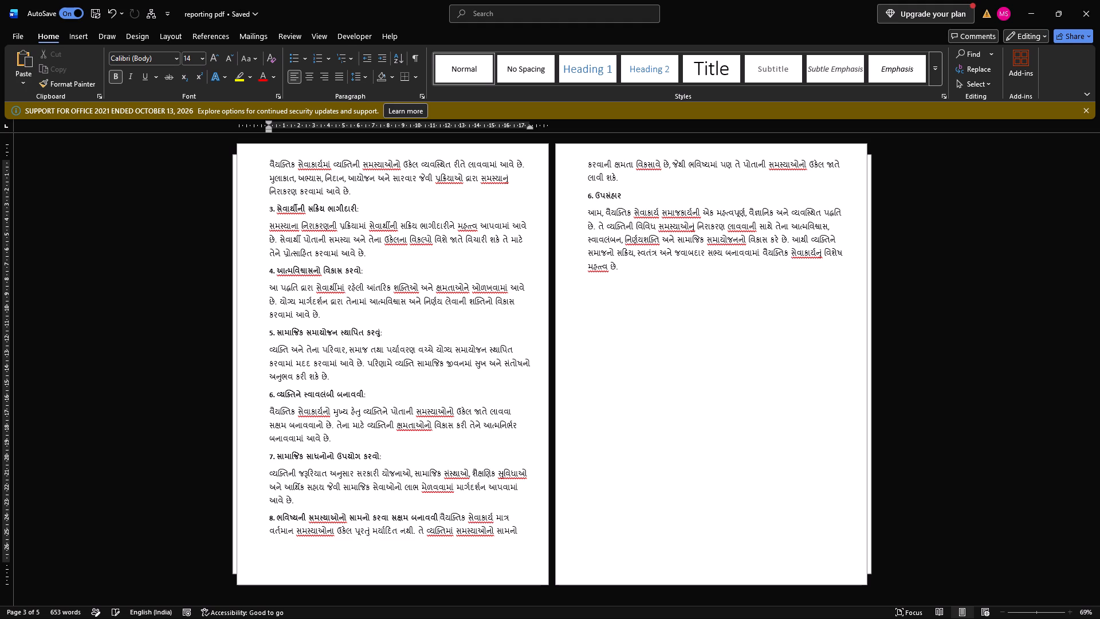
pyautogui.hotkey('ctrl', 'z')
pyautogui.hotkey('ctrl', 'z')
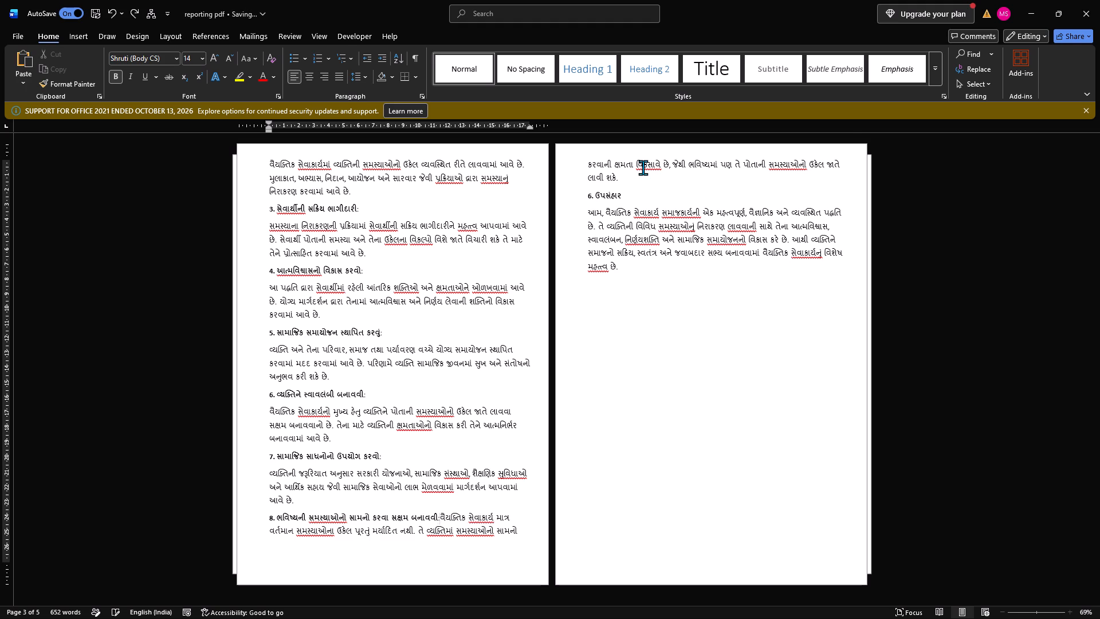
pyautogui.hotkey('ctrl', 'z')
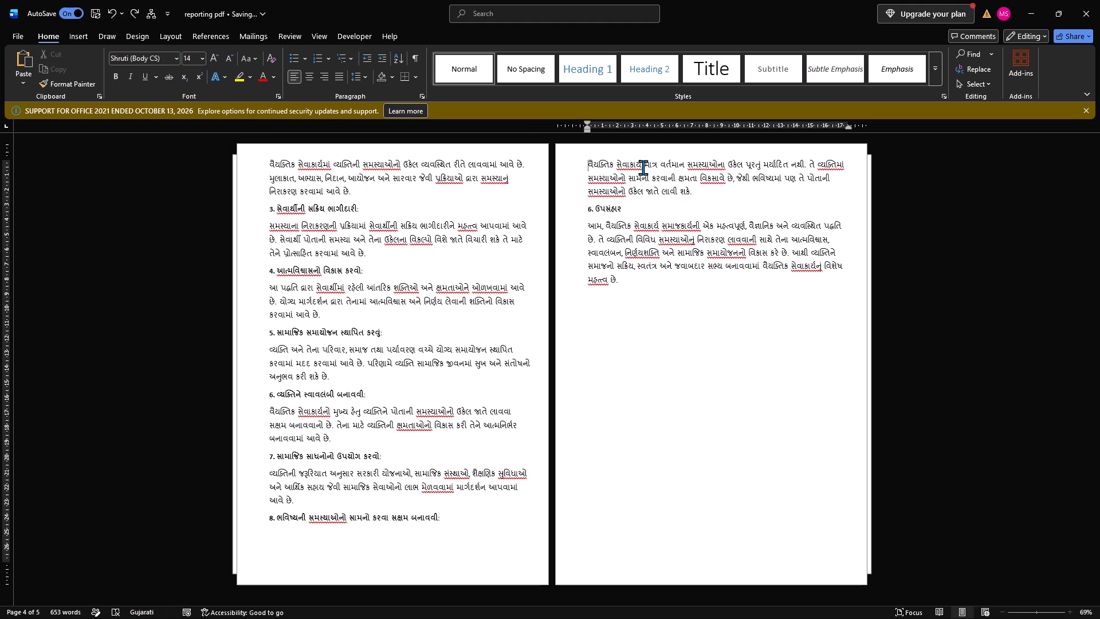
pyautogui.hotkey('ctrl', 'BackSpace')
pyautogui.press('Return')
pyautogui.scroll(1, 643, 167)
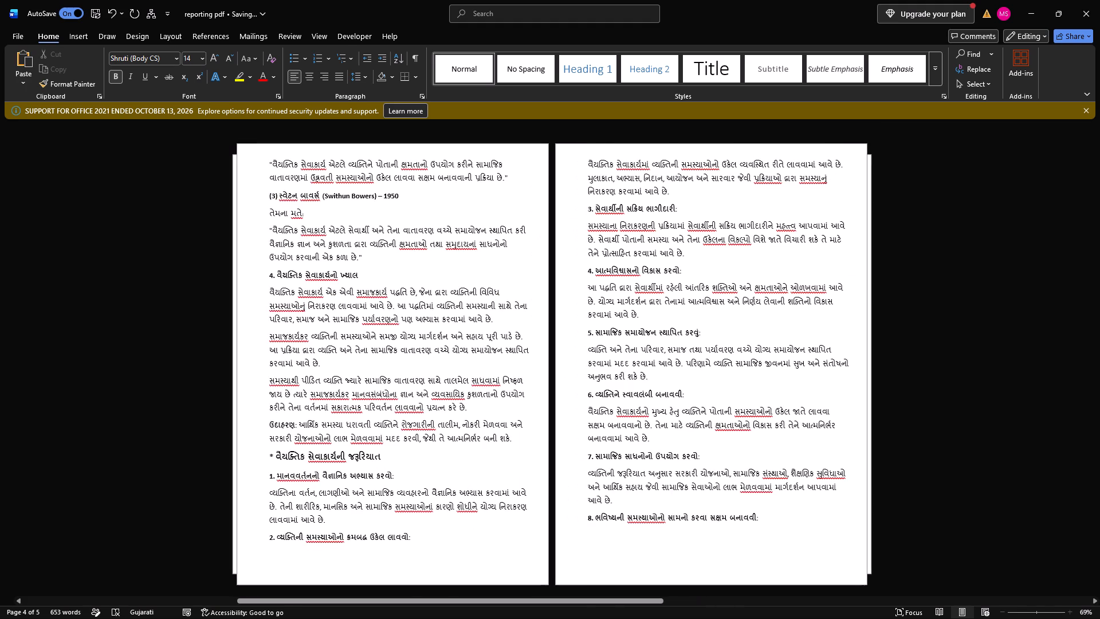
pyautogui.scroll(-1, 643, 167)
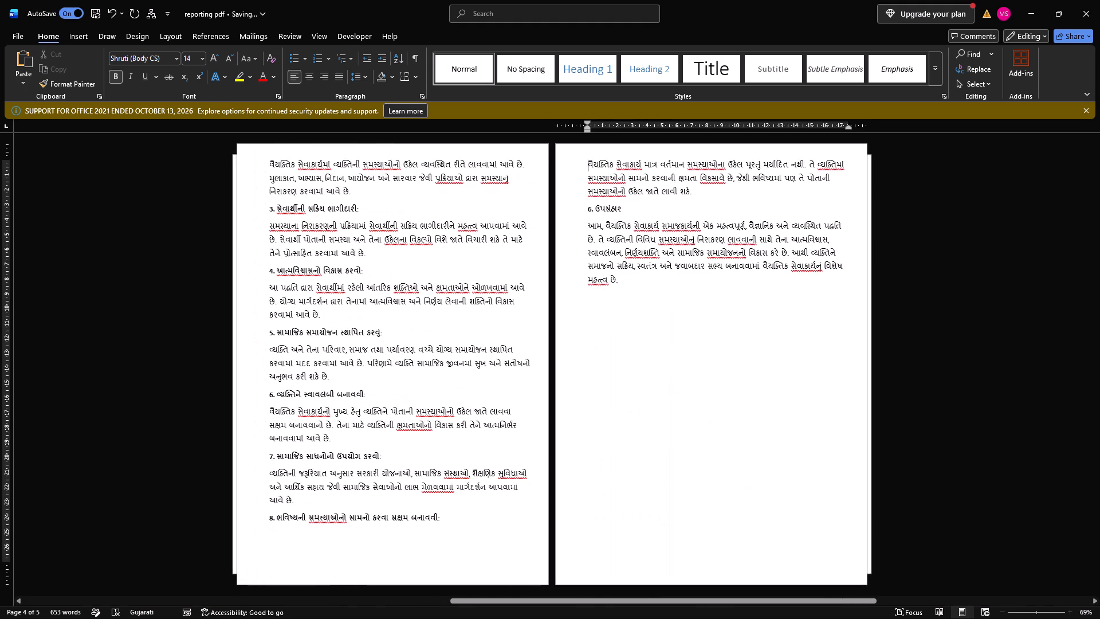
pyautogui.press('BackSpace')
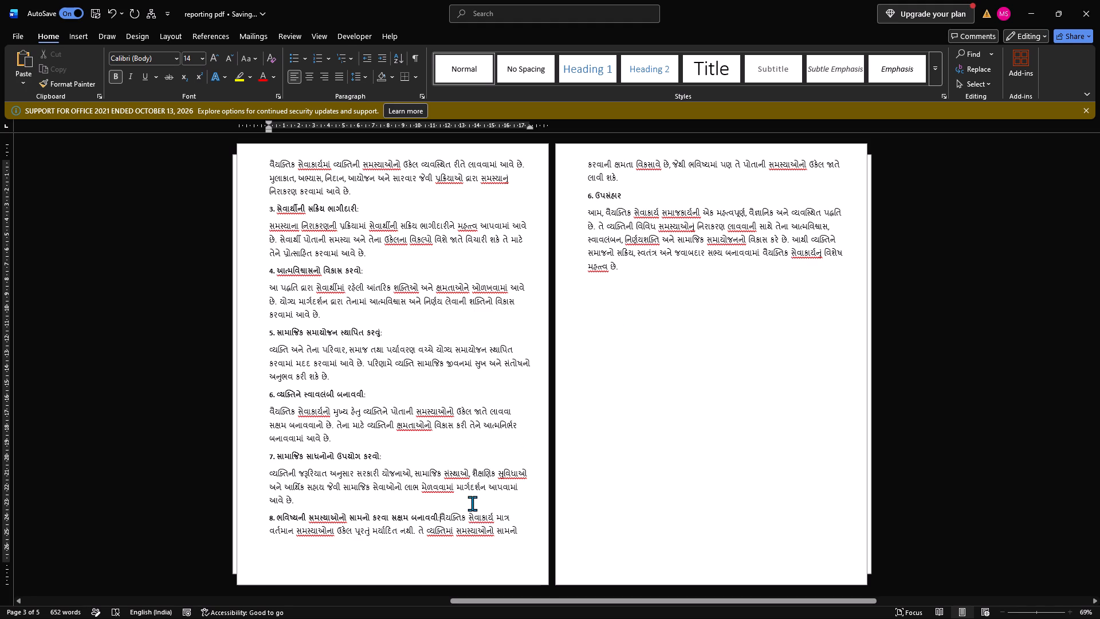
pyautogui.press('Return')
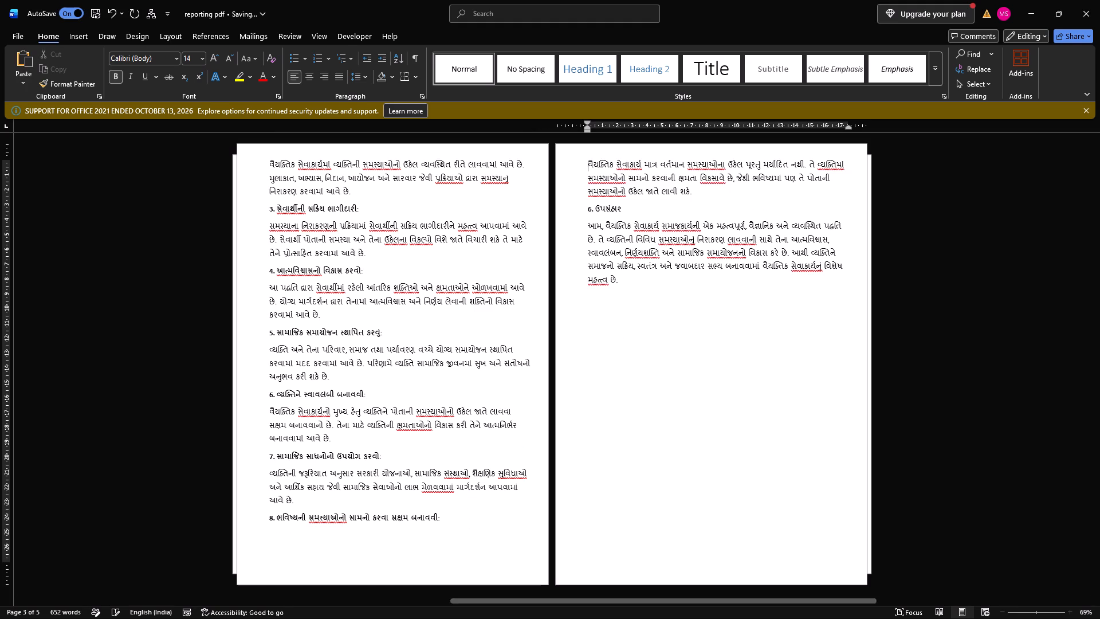
# Delete the repeated પ્રશ્ન 1 question line below the Question 1 heading, keeping 1. પ્રસ્તાવના on its own line.
pyautogui.scroll(1, 472, 503)
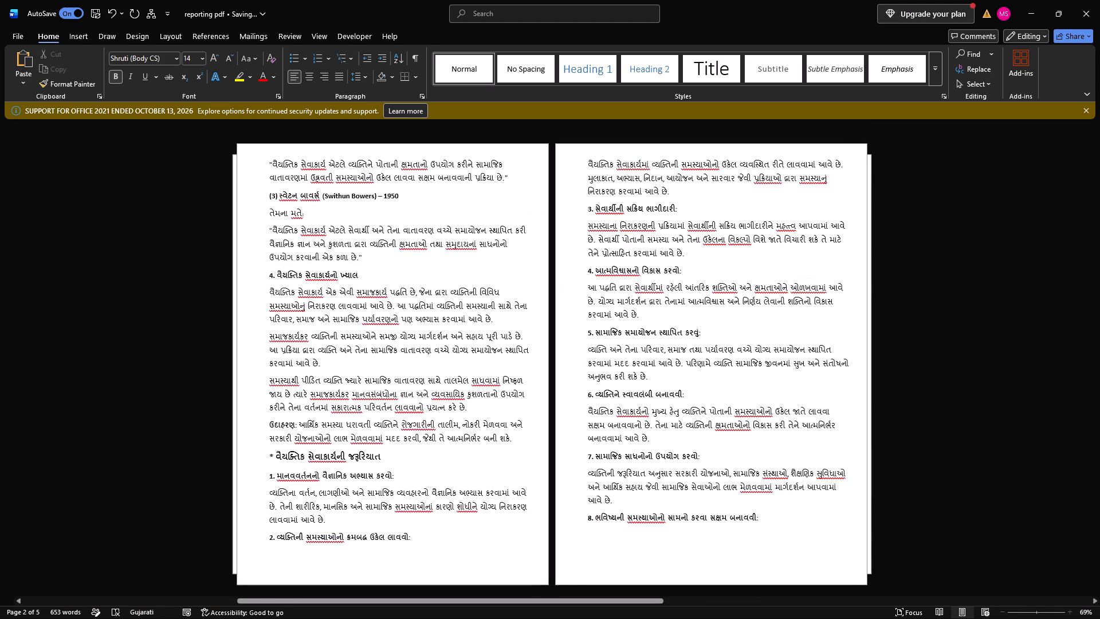
pyautogui.scroll(2, 472, 503)
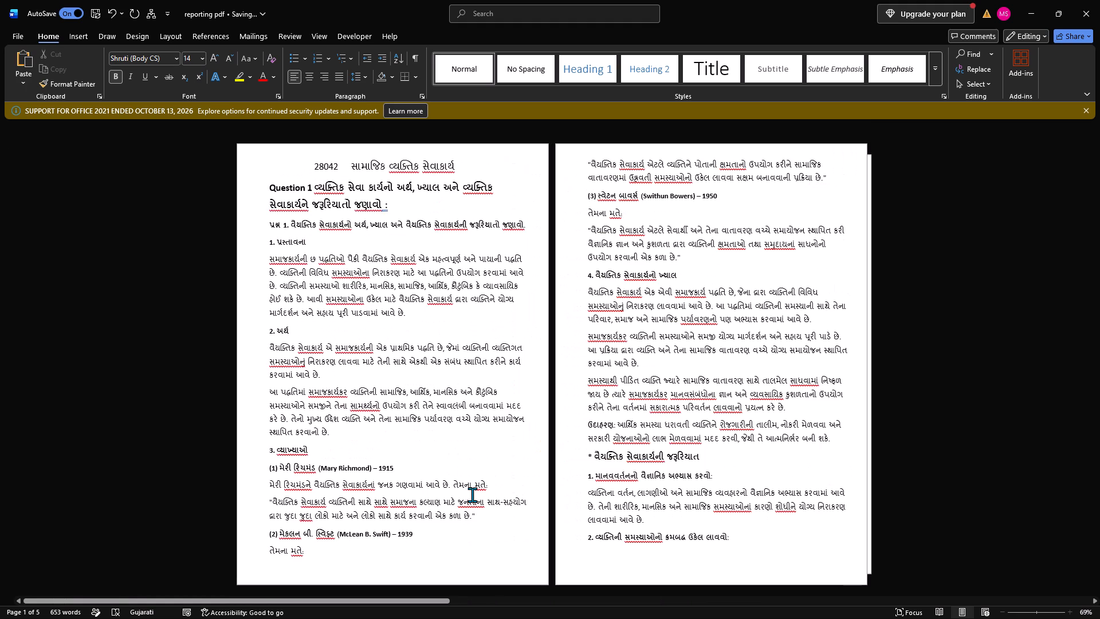
pyautogui.scroll(3, 471, 476)
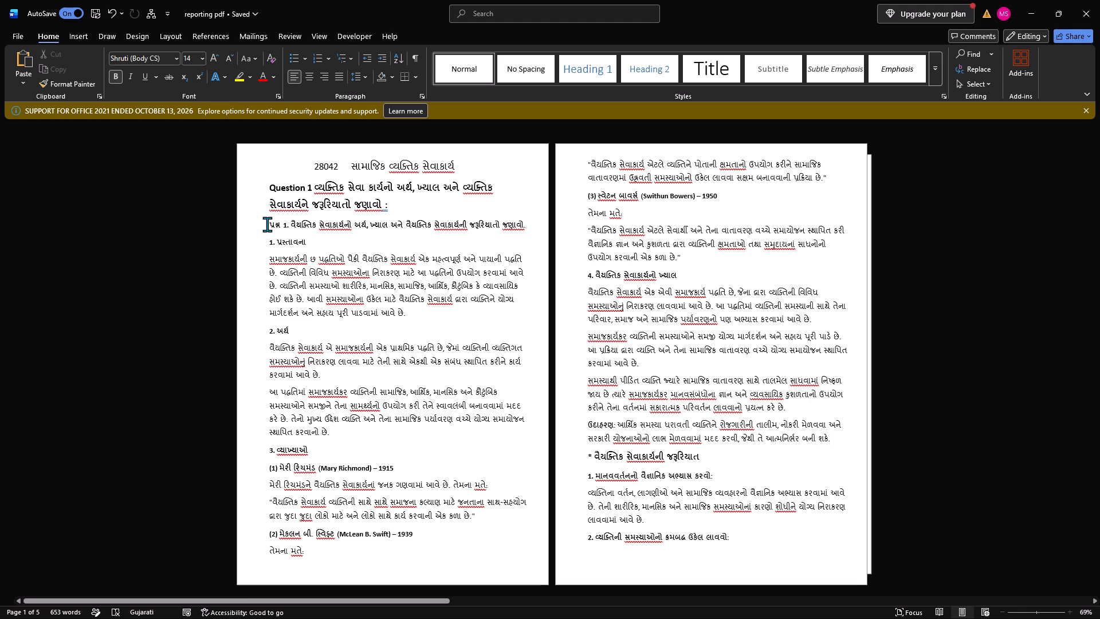
pyautogui.moveTo(267, 224); pyautogui.dragTo(537, 224)
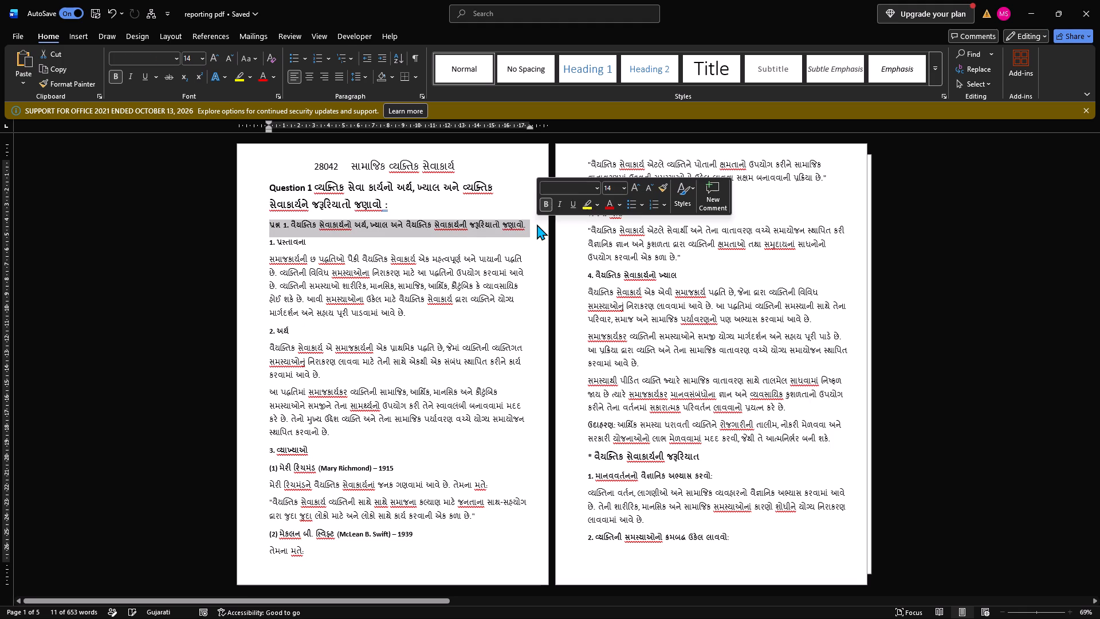
pyautogui.press('BackSpace')
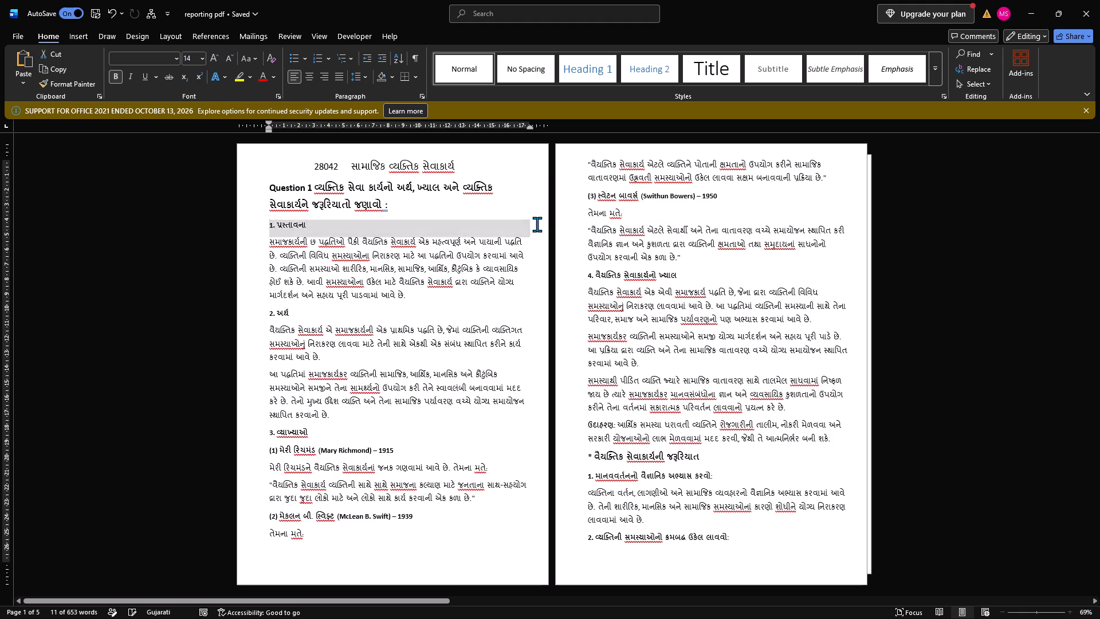
pyautogui.press('BackSpace')
pyautogui.press('Return')
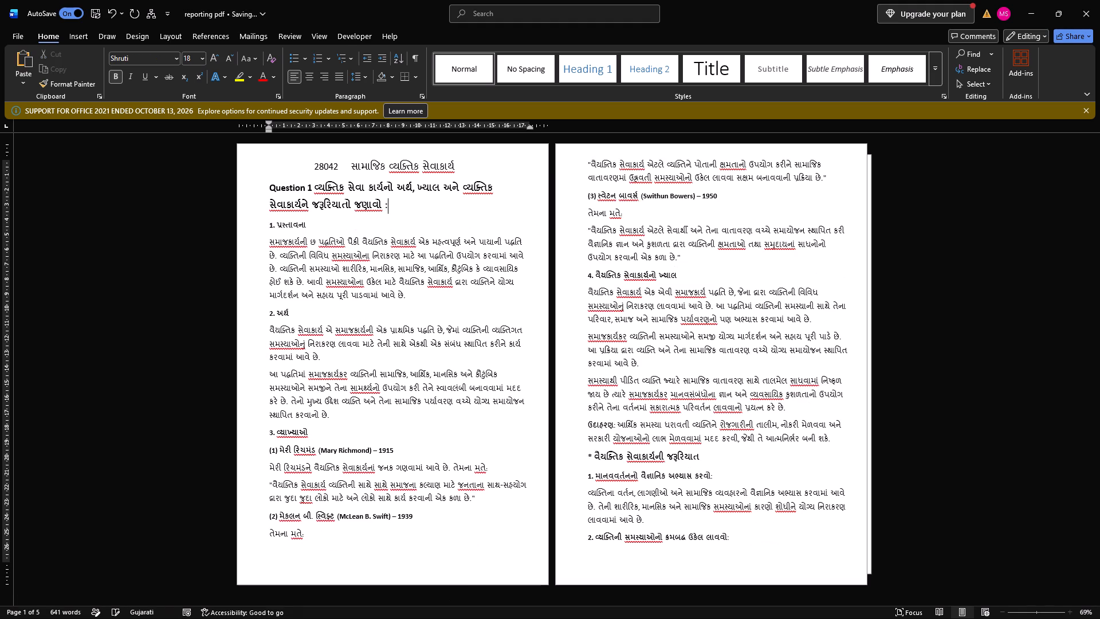
# Add "10 mark" at the end of the Question 1 heading.
pyautogui.click(445, 209)
pyautogui.press('space')
pyautogui.write('10')
pyautogui.press('space')
pyautogui.write('mark')
pyautogui.press('space')
# Add "10 mark" and a line break at the end of the Question 2 heading, and restore the Word window down.
pyautogui.scroll(-1, 458, 209)
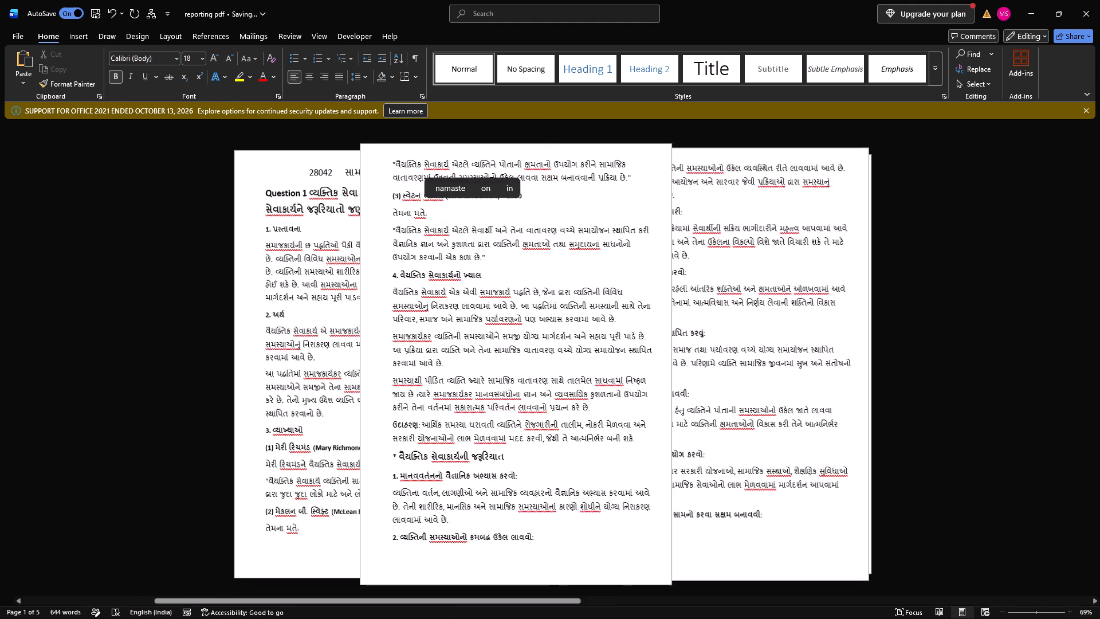
pyautogui.scroll(-2, 458, 209)
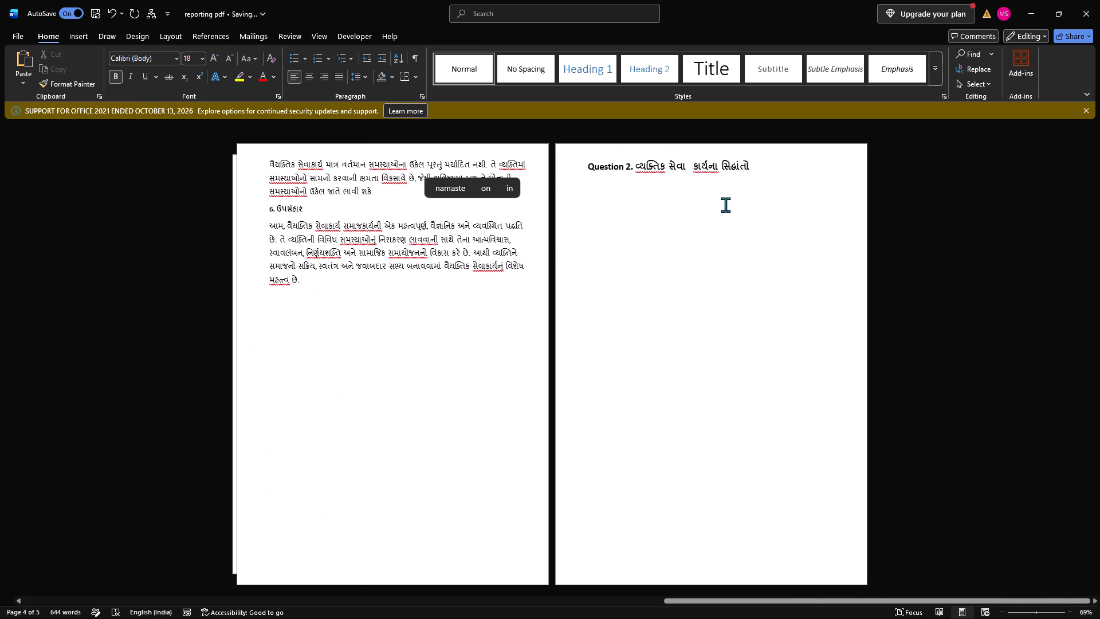
pyautogui.click(777, 170)
pyautogui.press('space')
pyautogui.write('10 mark')
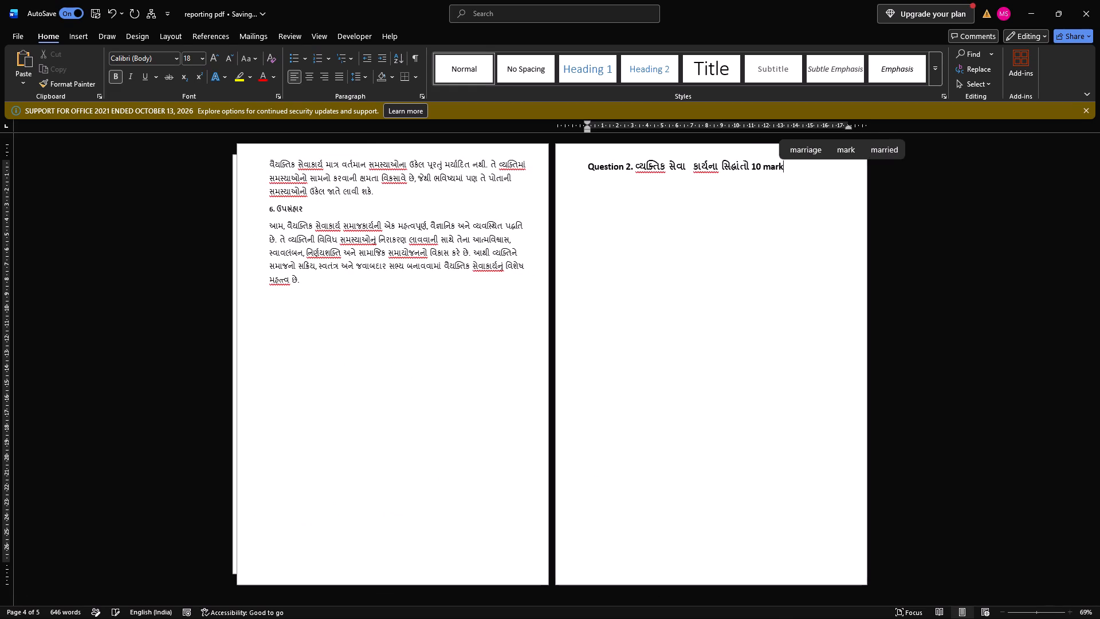
pyautogui.press('space')
pyautogui.hotkey('shift', 'Return')
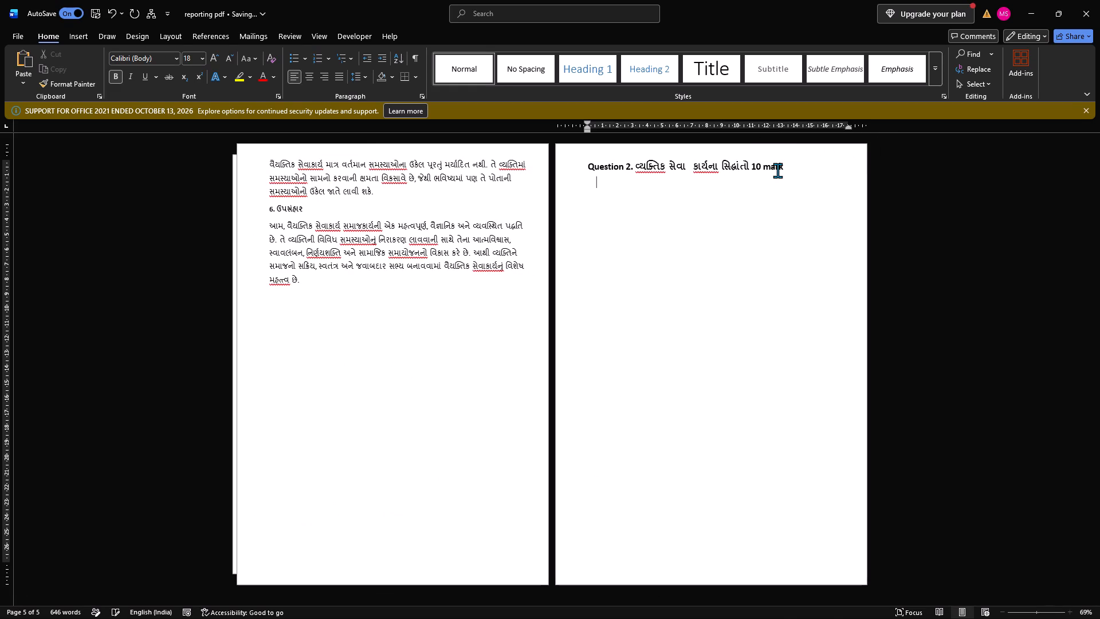
pyautogui.click(1063, 13)
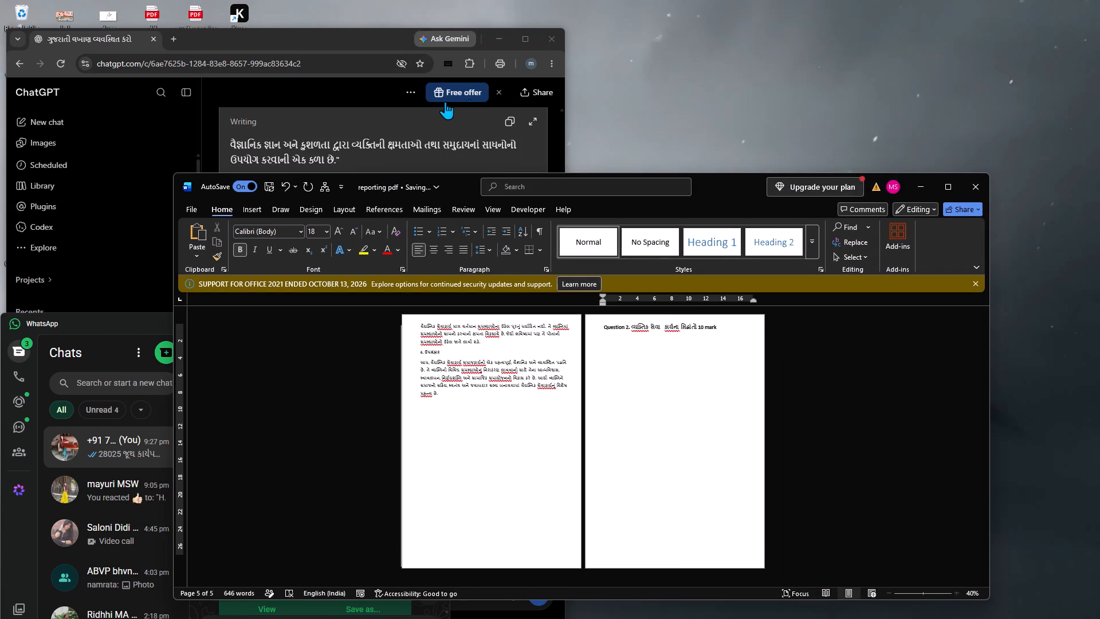
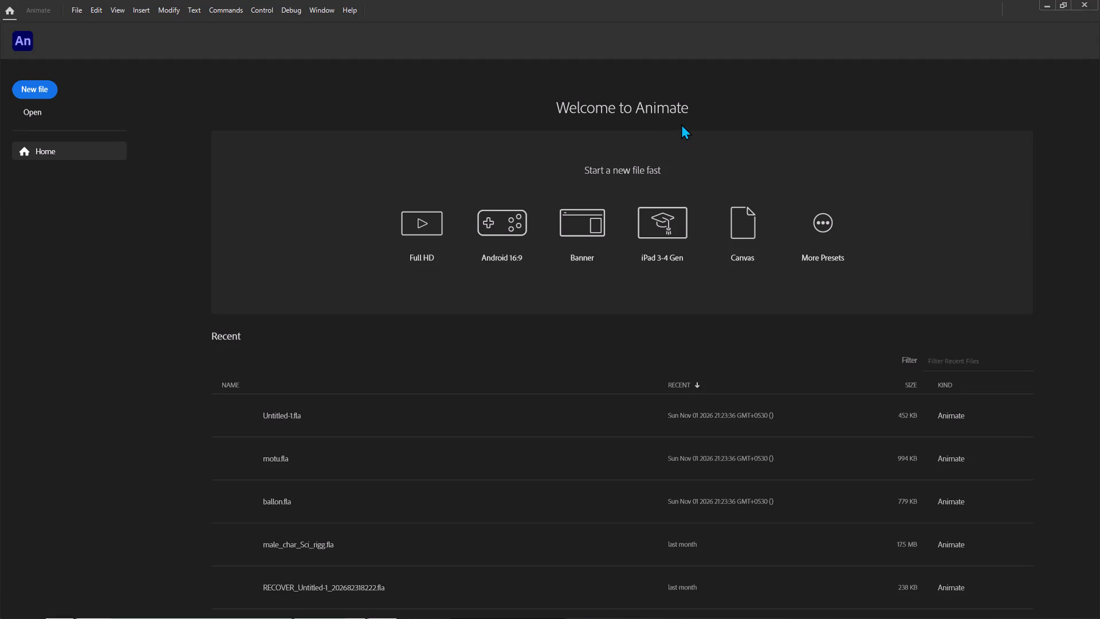
# Close the Adobe Animate window that is open on its welcome screen.
pyautogui.click(1082, 0)
pyautogui.click(1082, 3)
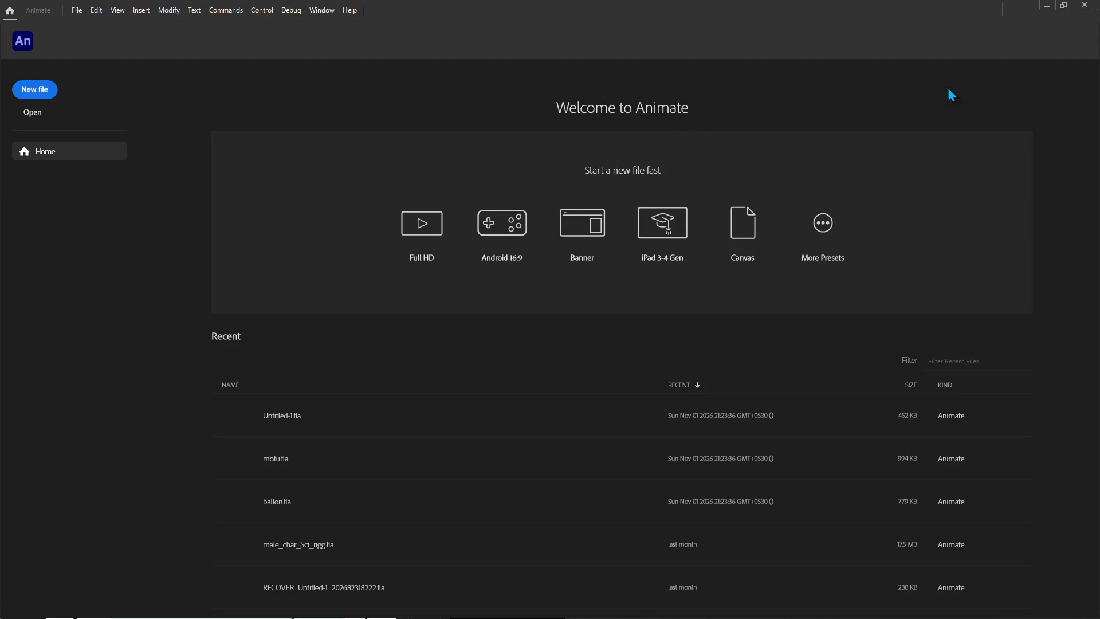
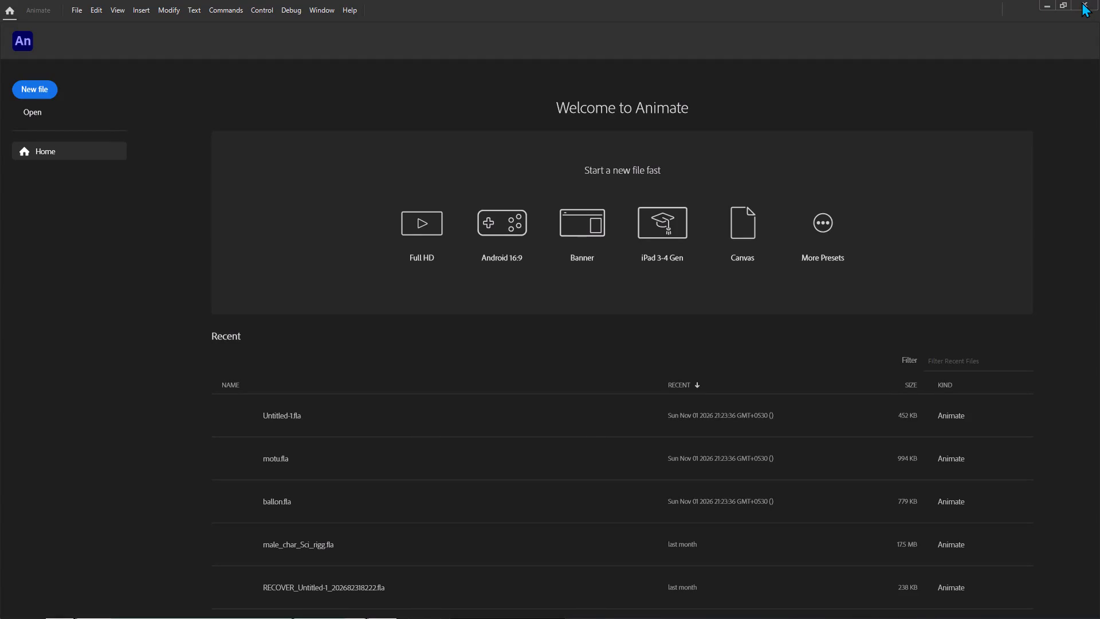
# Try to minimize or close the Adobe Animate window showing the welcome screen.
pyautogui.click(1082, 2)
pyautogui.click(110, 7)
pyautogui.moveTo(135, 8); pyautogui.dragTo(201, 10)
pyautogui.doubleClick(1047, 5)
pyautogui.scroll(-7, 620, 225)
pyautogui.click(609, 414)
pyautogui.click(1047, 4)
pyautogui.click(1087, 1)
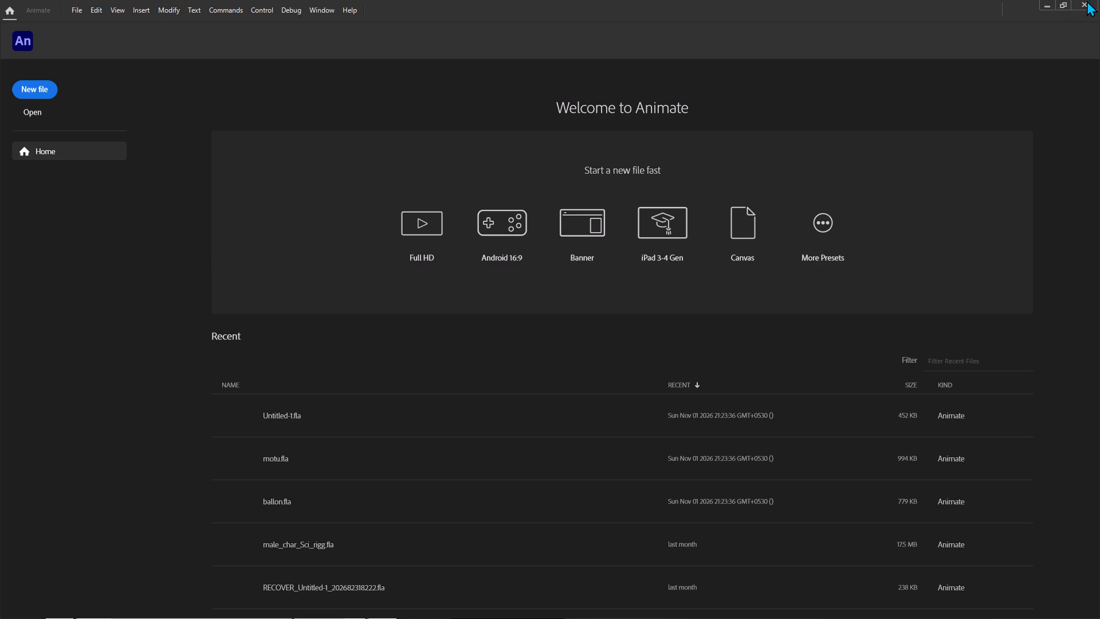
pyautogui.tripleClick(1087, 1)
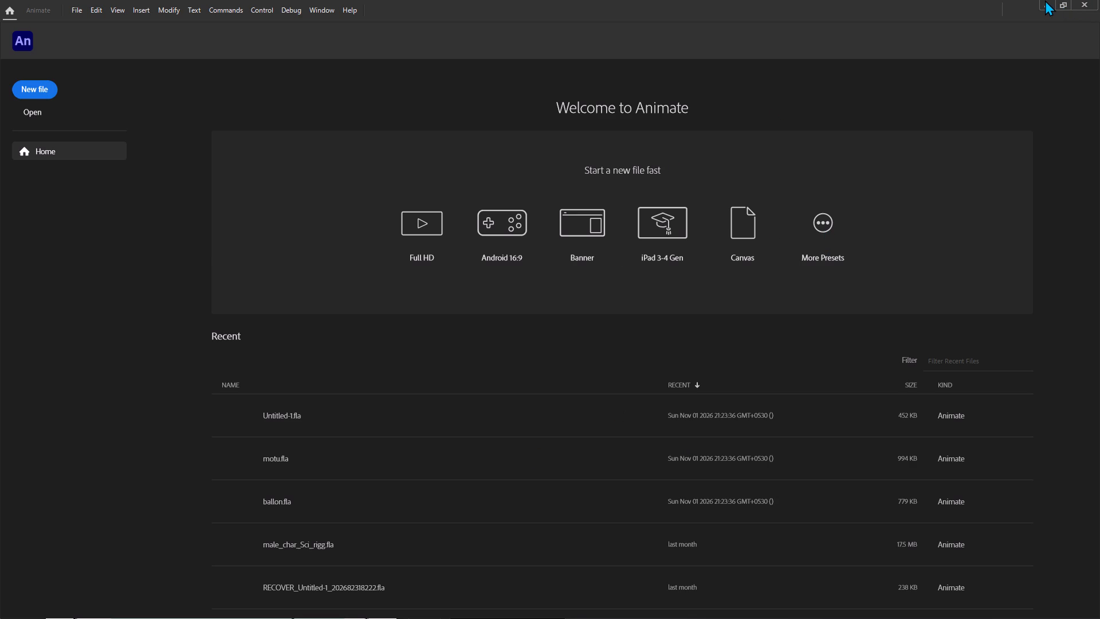
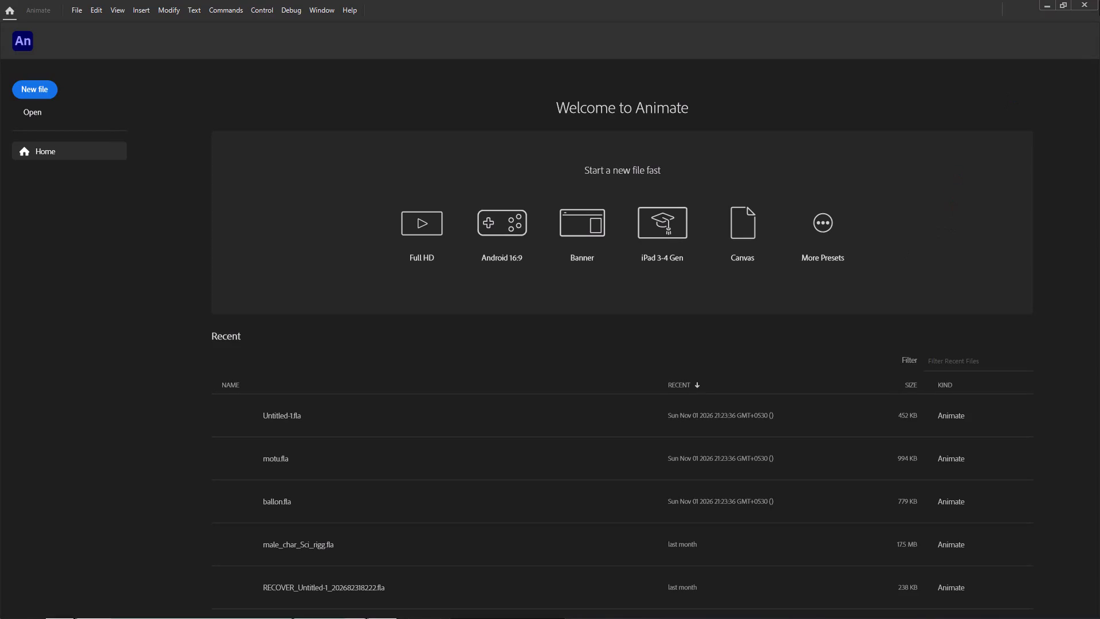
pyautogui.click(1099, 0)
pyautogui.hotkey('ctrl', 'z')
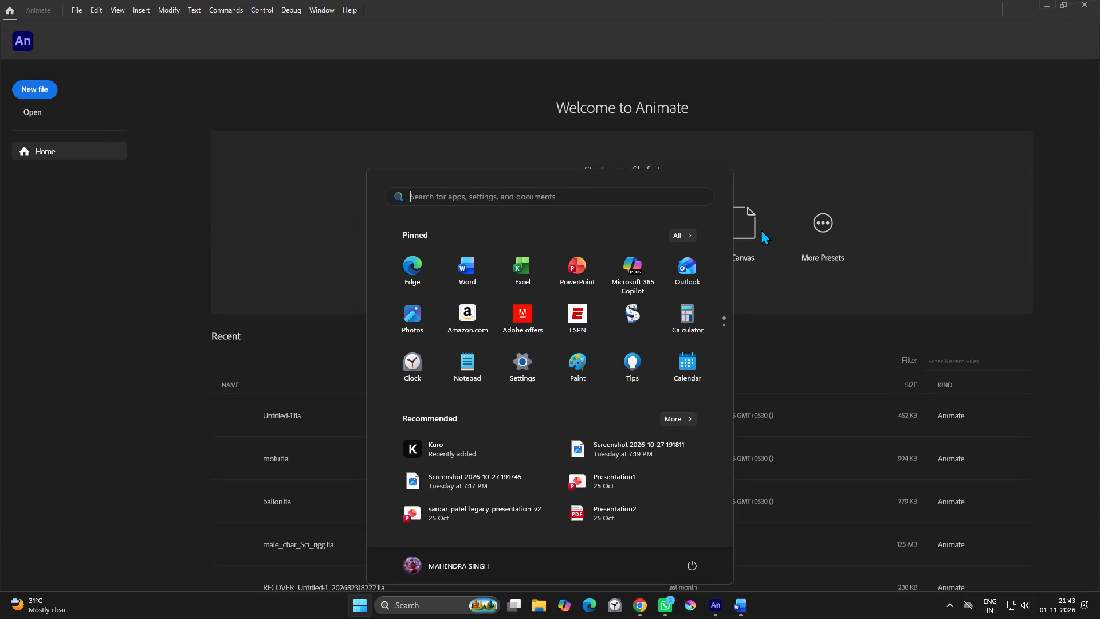
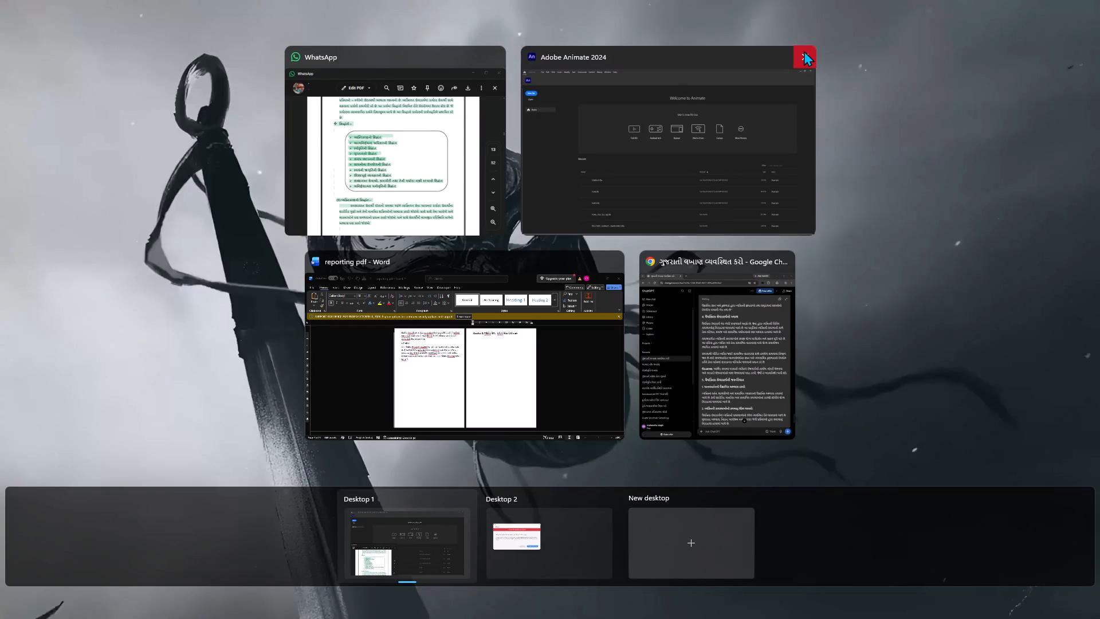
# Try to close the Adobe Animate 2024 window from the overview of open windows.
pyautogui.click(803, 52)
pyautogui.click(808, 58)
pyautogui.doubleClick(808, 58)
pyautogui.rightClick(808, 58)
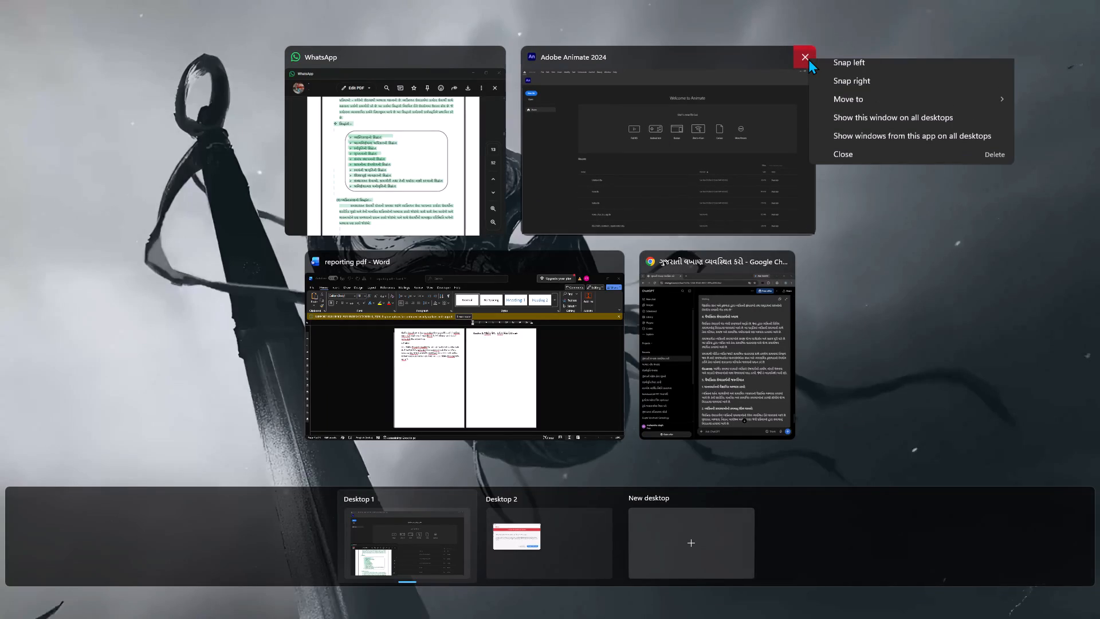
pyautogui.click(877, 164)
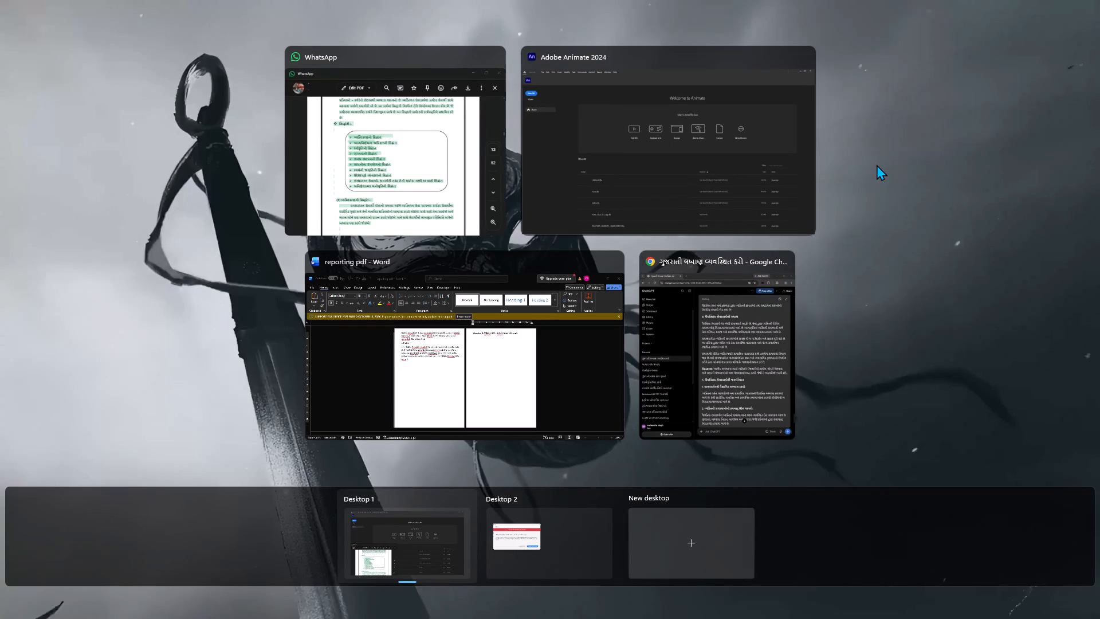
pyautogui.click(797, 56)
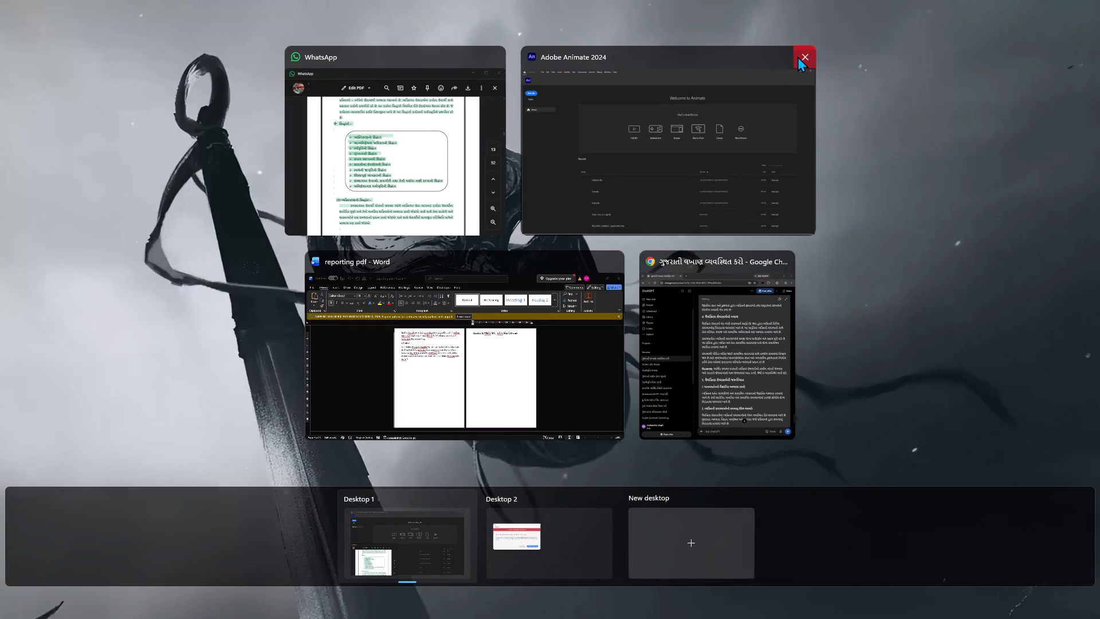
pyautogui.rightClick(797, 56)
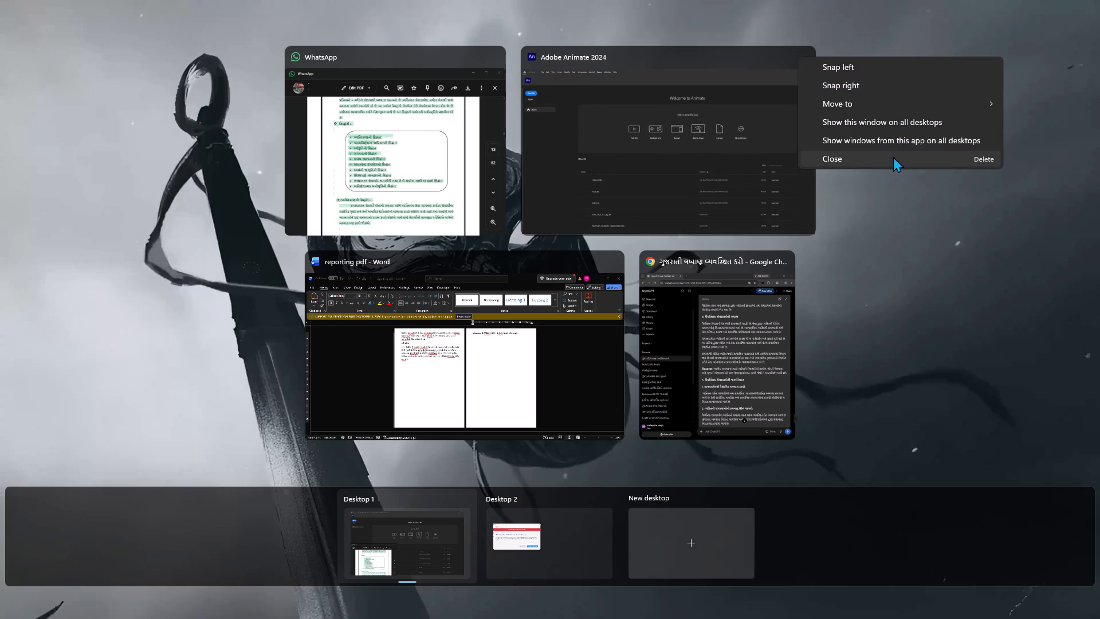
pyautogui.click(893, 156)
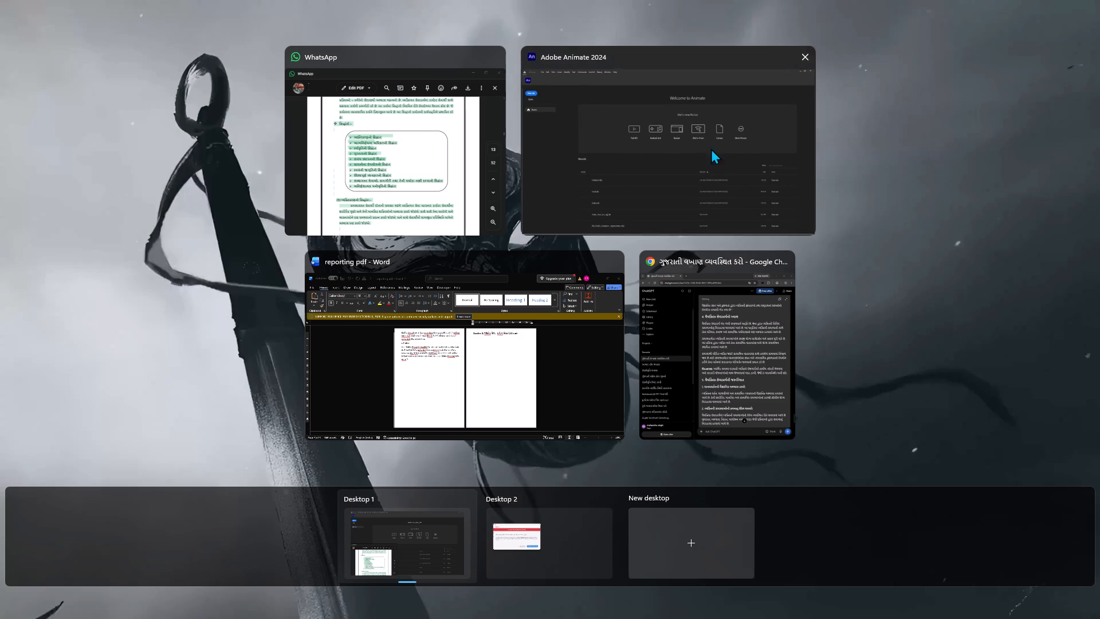
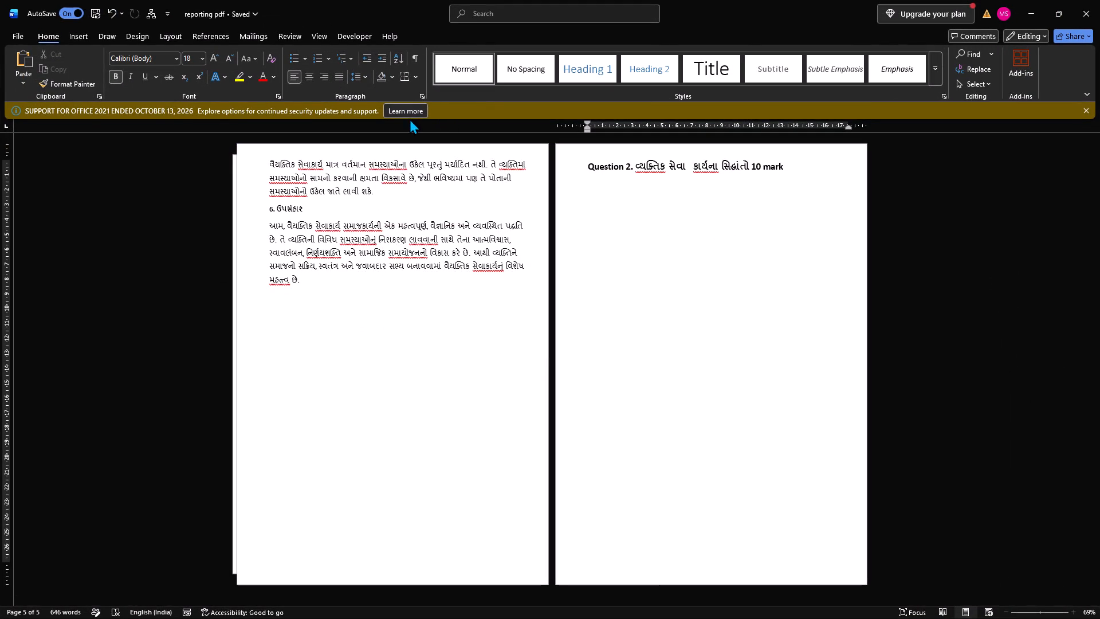
pyautogui.hotkey('ctrl', 'v')
pyautogui.scroll(3, 433, 182)
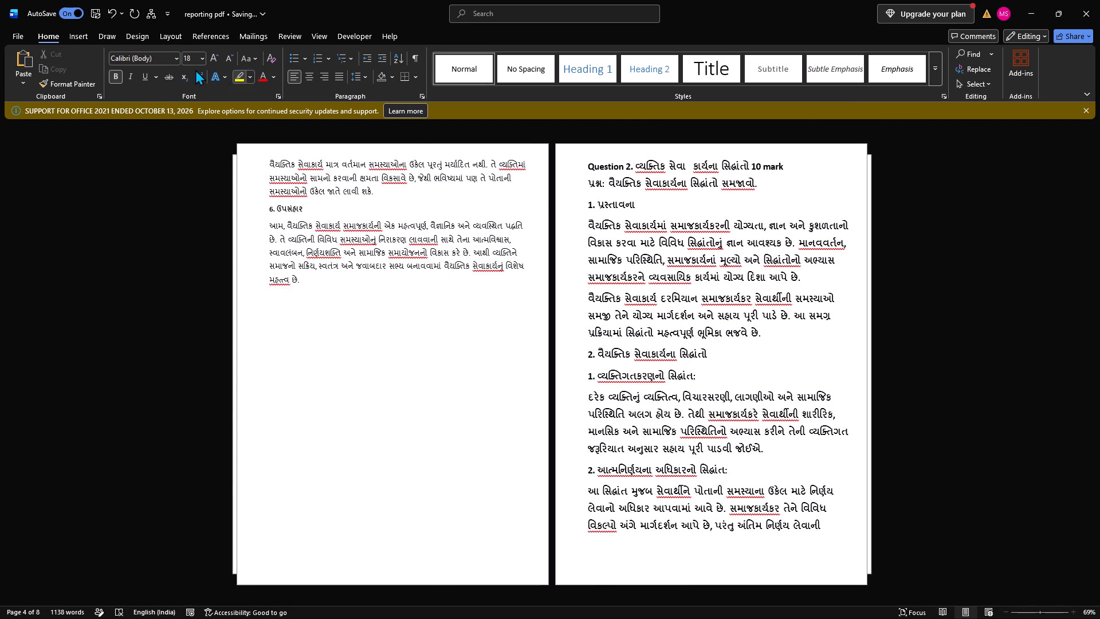
# Set the pasted Question 2 answer, from "1. પ્રસ્તાવના" to its end, to 12 pt and remove its bold.
pyautogui.moveTo(588, 207); pyautogui.dragTo(725, 274)
pyautogui.click(746, 206)
pyautogui.moveTo(588, 201); pyautogui.dragTo(902, 595)
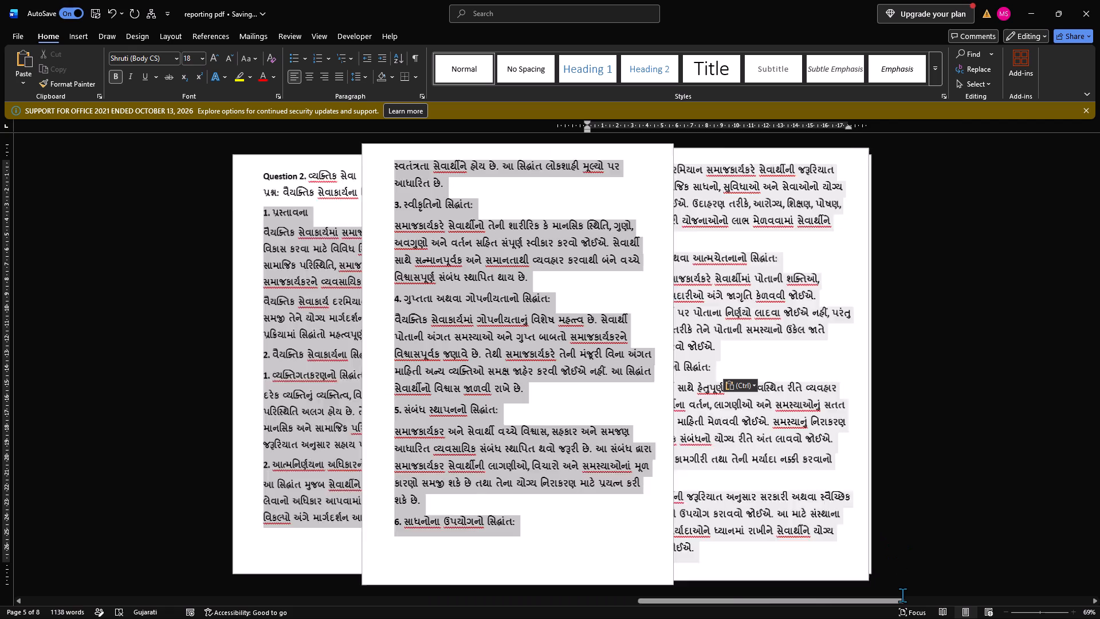
pyautogui.moveTo(902, 595); pyautogui.dragTo(827, 487)
pyautogui.click(199, 59)
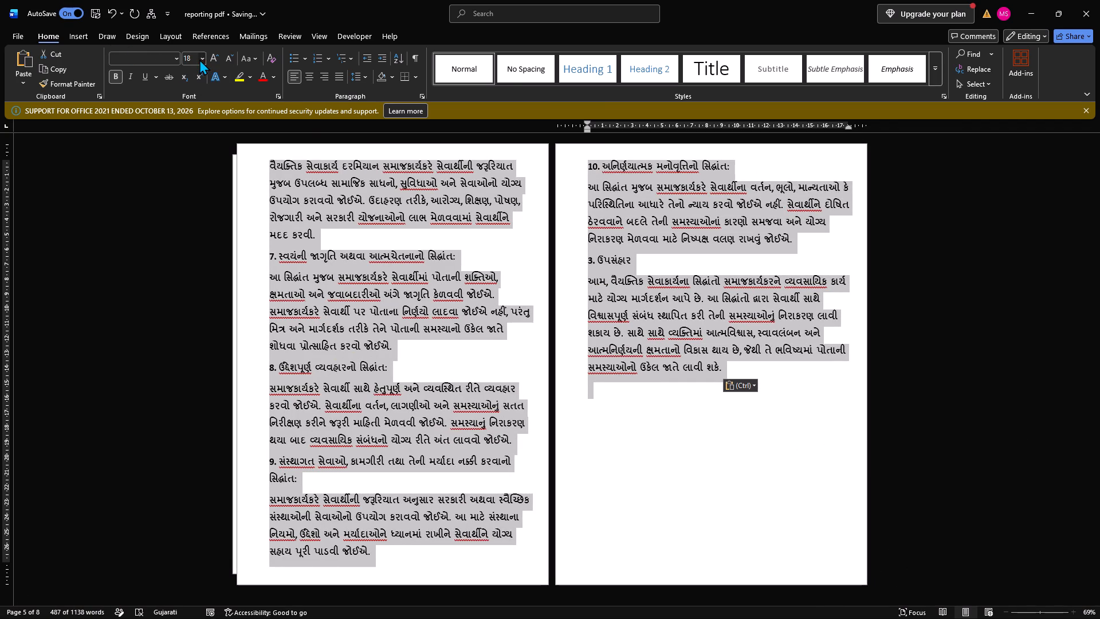
pyautogui.click(194, 128)
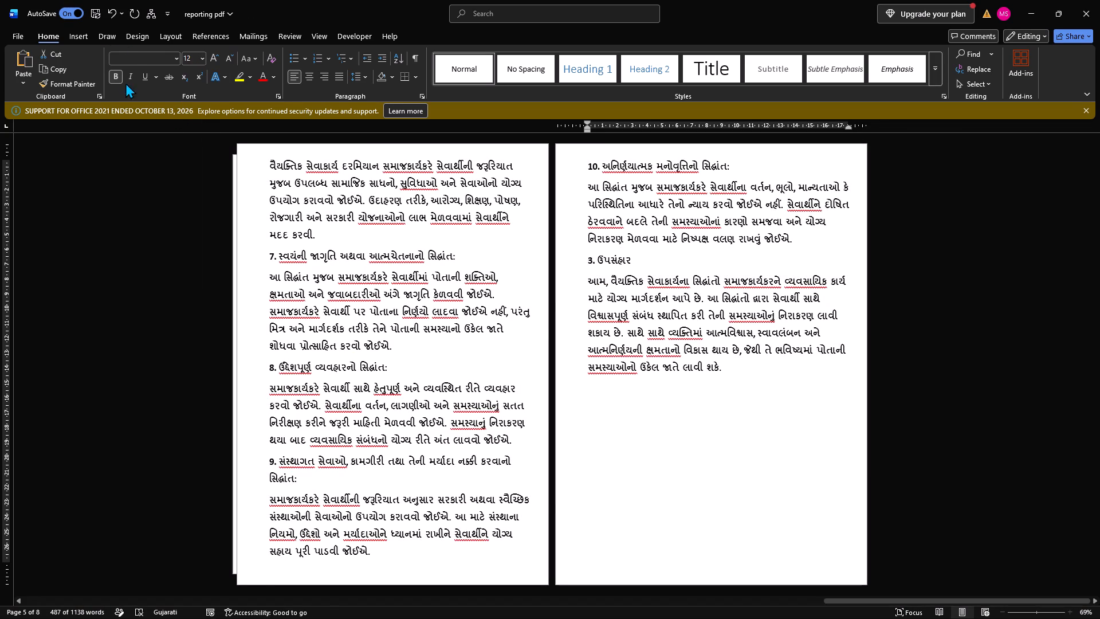
pyautogui.click(116, 75)
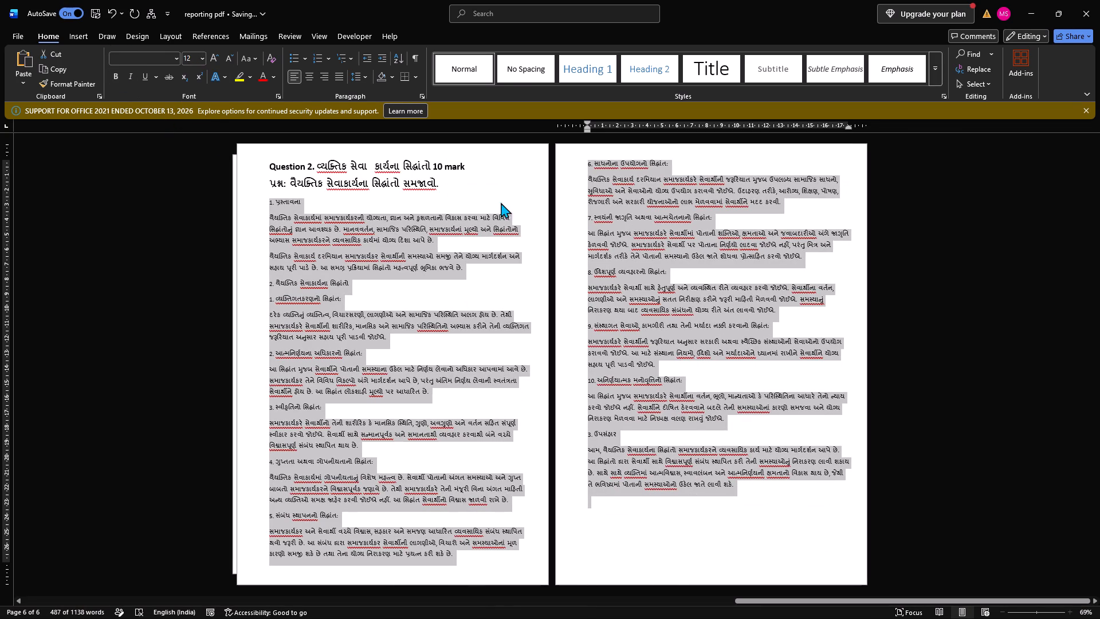
# Set the Question 2 answer text below the question line to 14 pt and check its pages.
pyautogui.scroll(1, 410, 229)
pyautogui.click(199, 54)
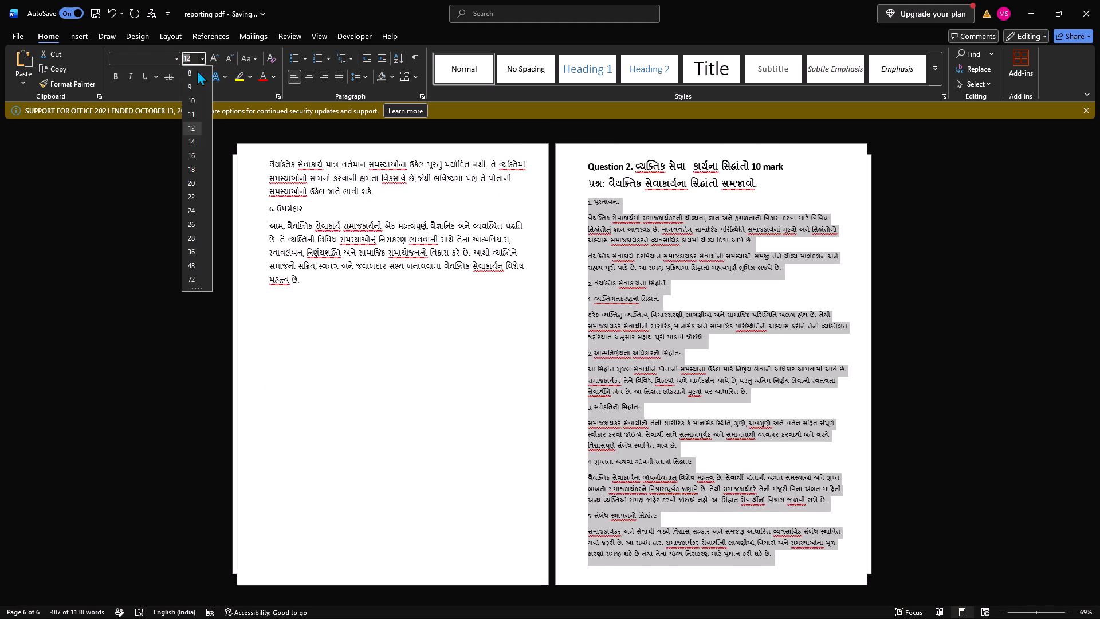
pyautogui.click(197, 138)
pyautogui.scroll(-1, 643, 281)
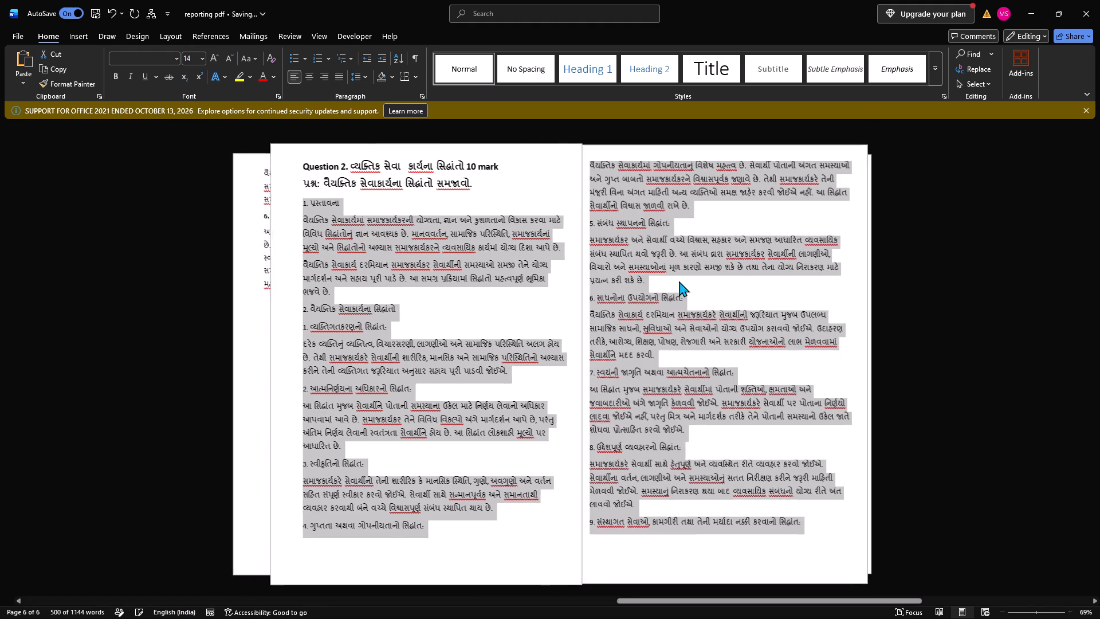
pyautogui.click(724, 277)
pyautogui.scroll(-3, 610, 297)
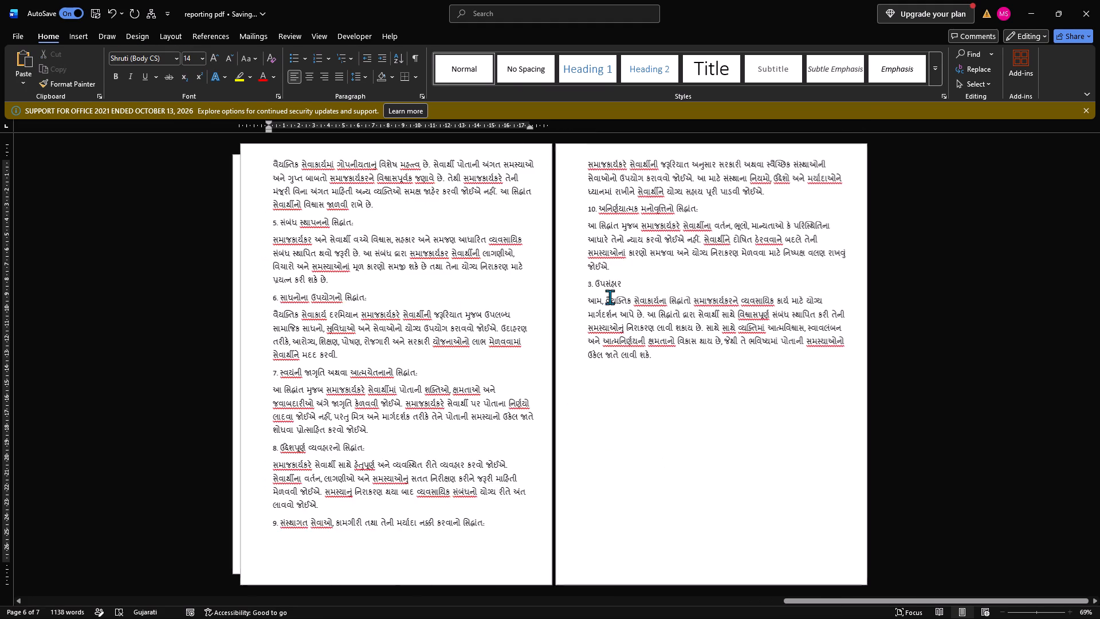
pyautogui.scroll(2, 610, 297)
pyautogui.scroll(1, 504, 275)
pyautogui.scroll(-2, 671, 276)
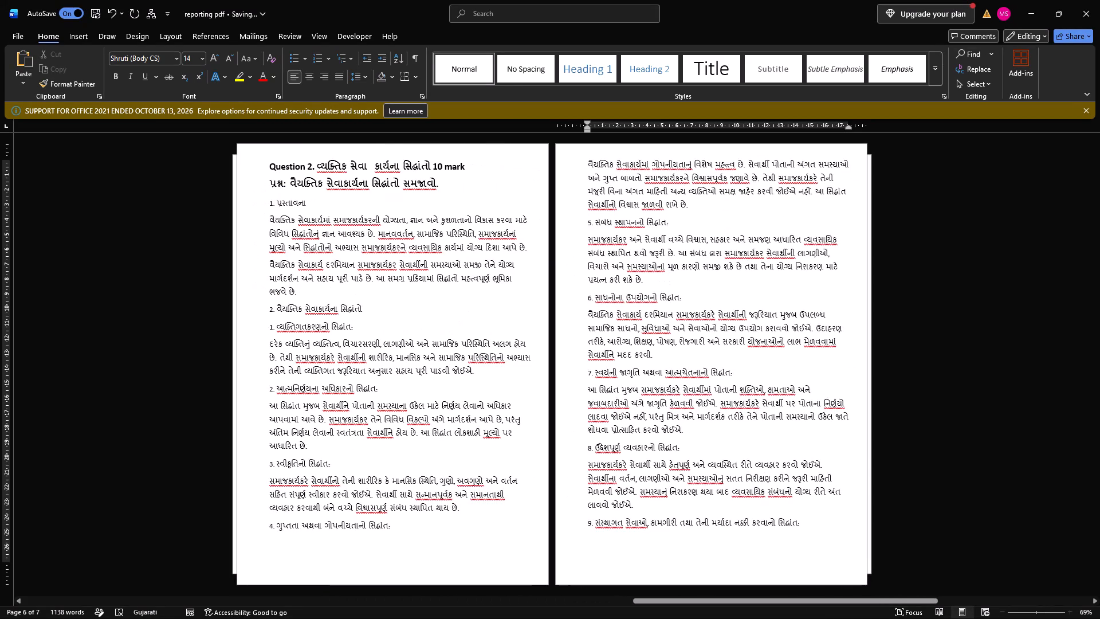
# Make the section headings "1. પ્રસ્તાવના" and "2. વૈયક્તિક સેવાકાર્યના સિદ્ધાંતો" bold in the Question 2 answer.
pyautogui.moveTo(260, 201); pyautogui.dragTo(317, 202)
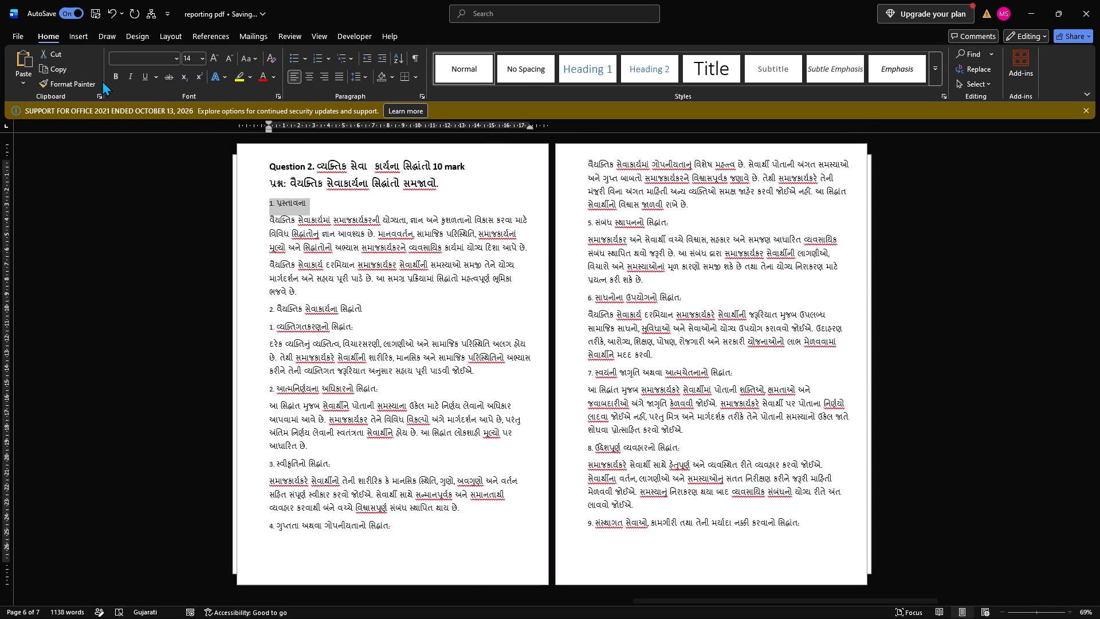
pyautogui.click(106, 74)
pyautogui.click(115, 75)
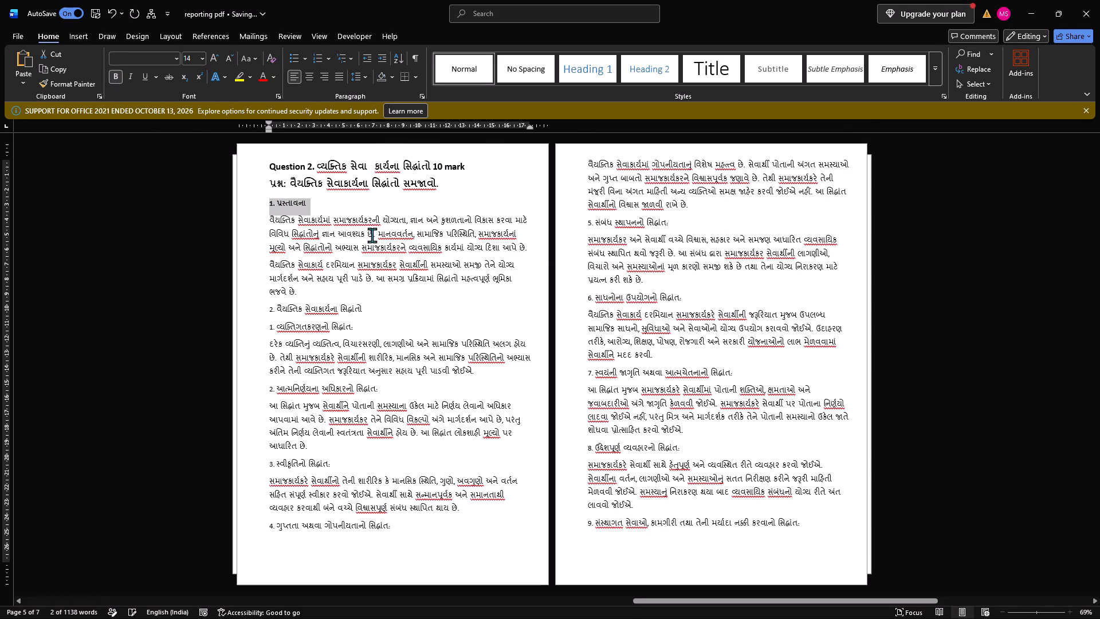
pyautogui.click(443, 295)
pyautogui.moveTo(266, 308); pyautogui.dragTo(383, 312)
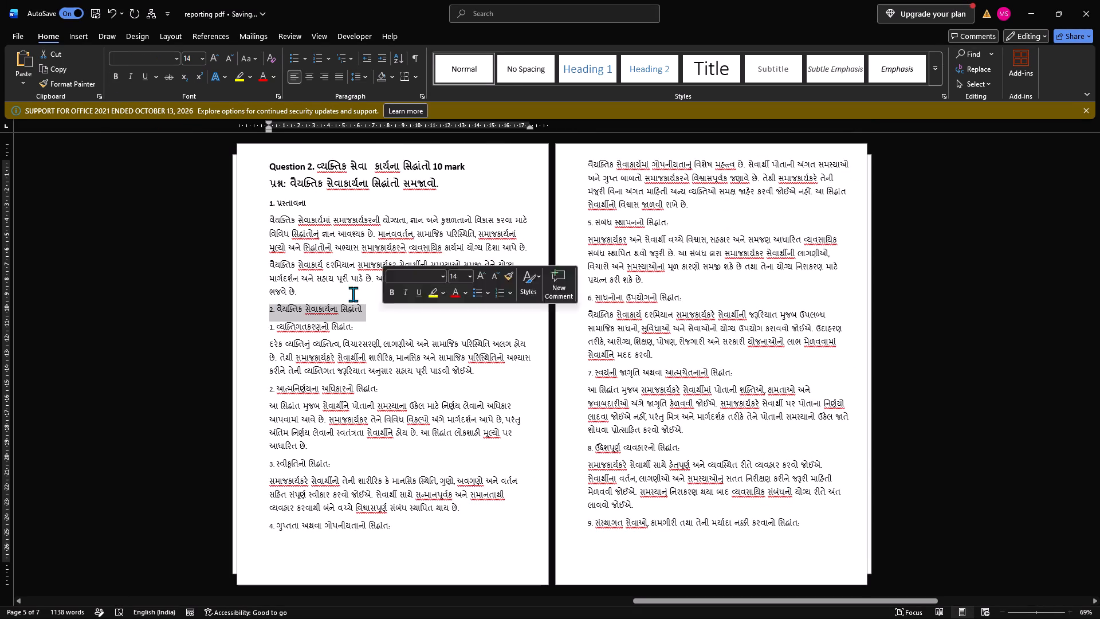
pyautogui.click(111, 79)
pyautogui.click(458, 261)
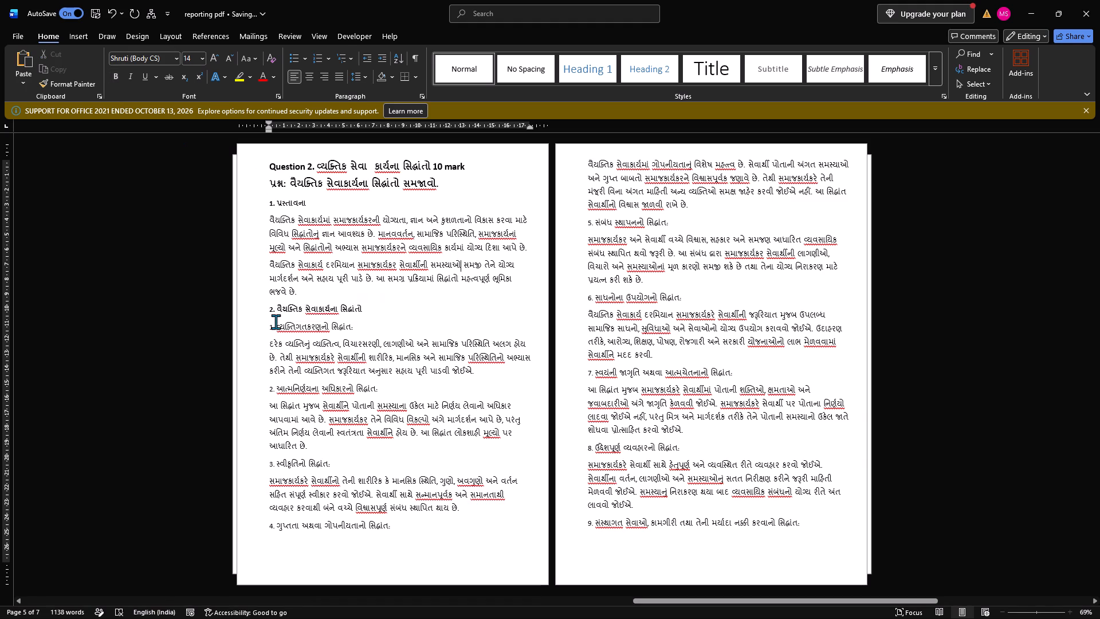
# Make the headings of principles 1 to 4 bold, from "1. વ્યક્તિગતકરણનો સિદ્ધાંત:" to "4. ગુપ્તતા અથવા ગોપનીયતાનો સિદ્ધાંત:".
pyautogui.moveTo(267, 324); pyautogui.dragTo(364, 328)
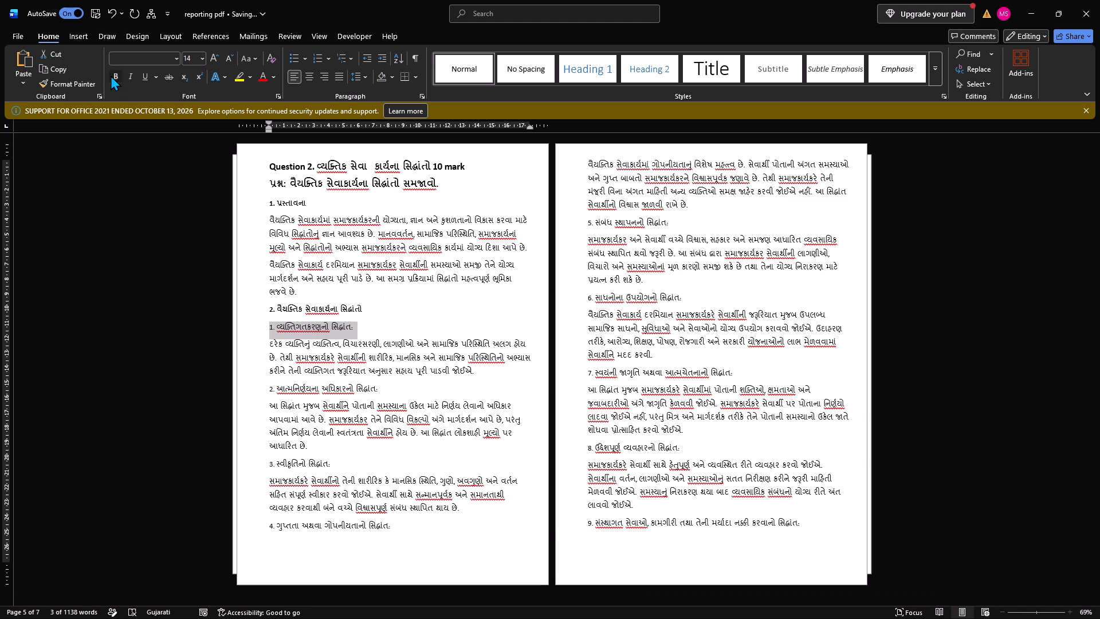
pyautogui.click(111, 75)
pyautogui.click(466, 281)
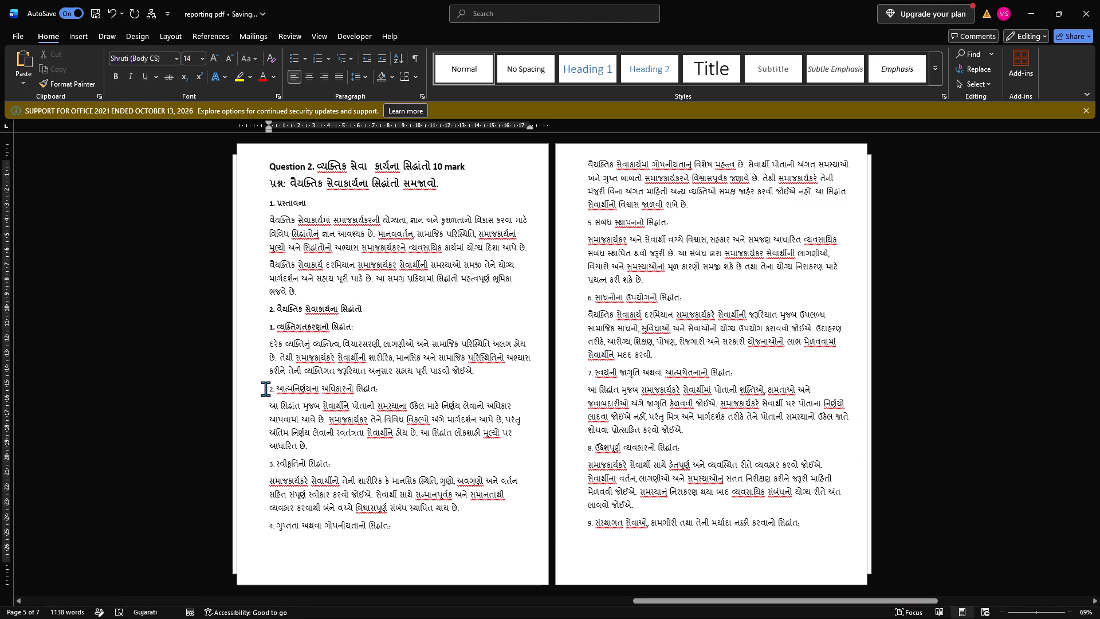
pyautogui.moveTo(265, 389); pyautogui.dragTo(395, 386)
pyautogui.click(112, 75)
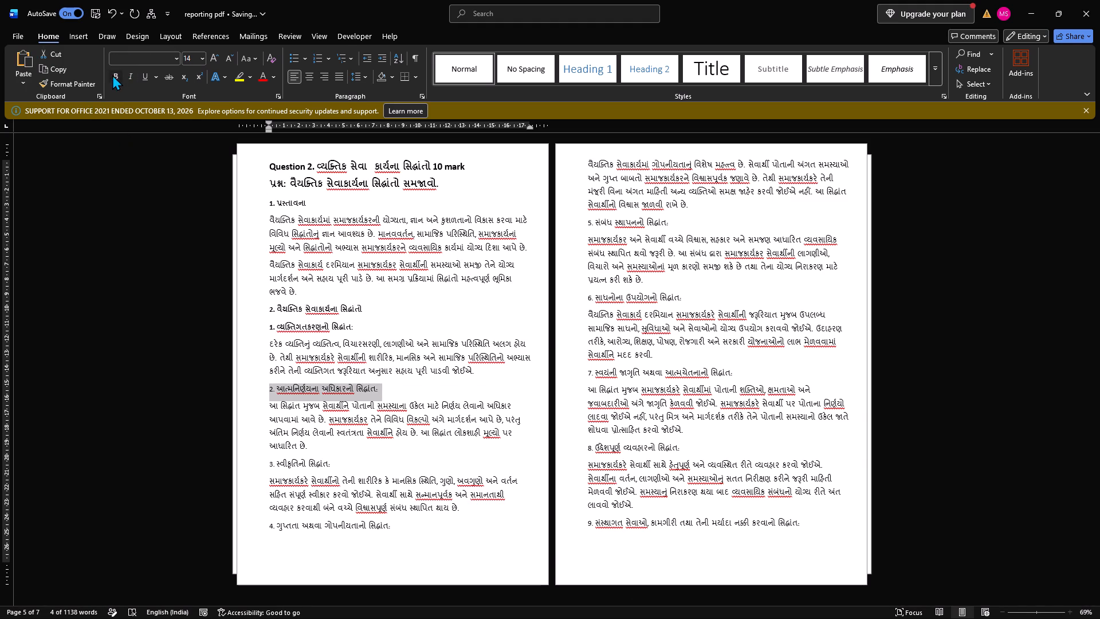
pyautogui.click(455, 318)
pyautogui.moveTo(270, 462); pyautogui.dragTo(270, 463)
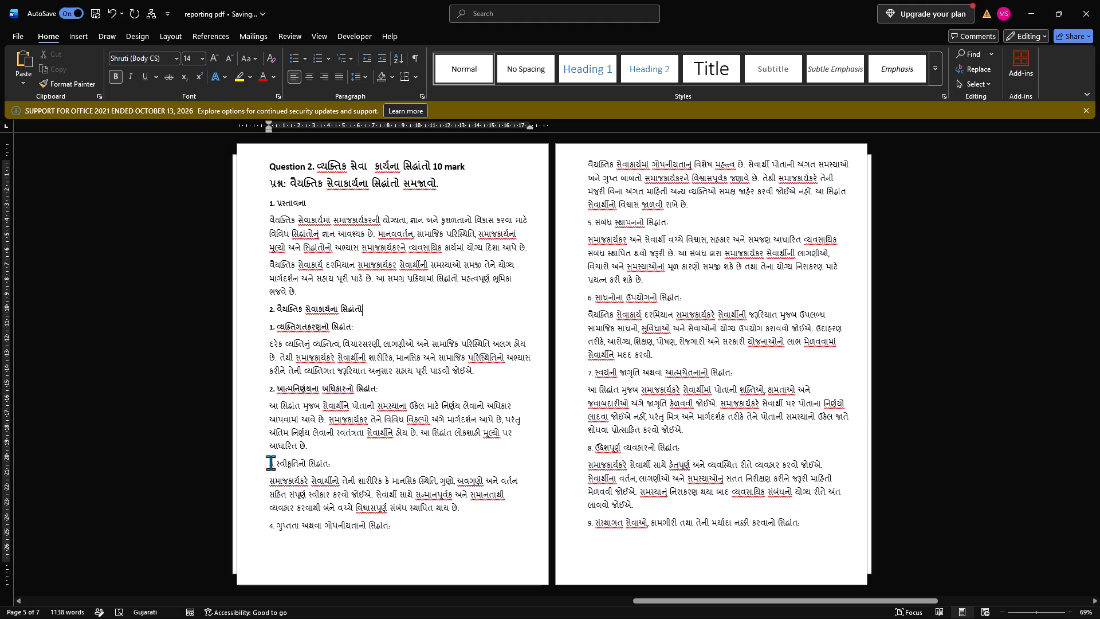
pyautogui.moveTo(270, 463); pyautogui.dragTo(345, 460)
pyautogui.click(110, 76)
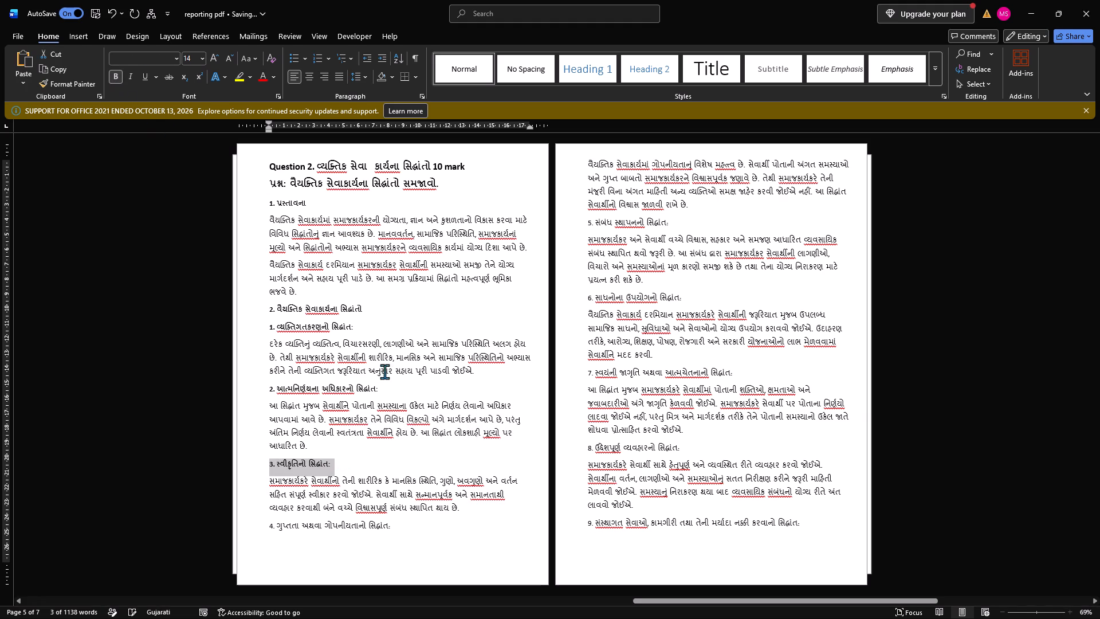
pyautogui.click(414, 281)
pyautogui.moveTo(265, 530); pyautogui.dragTo(415, 532)
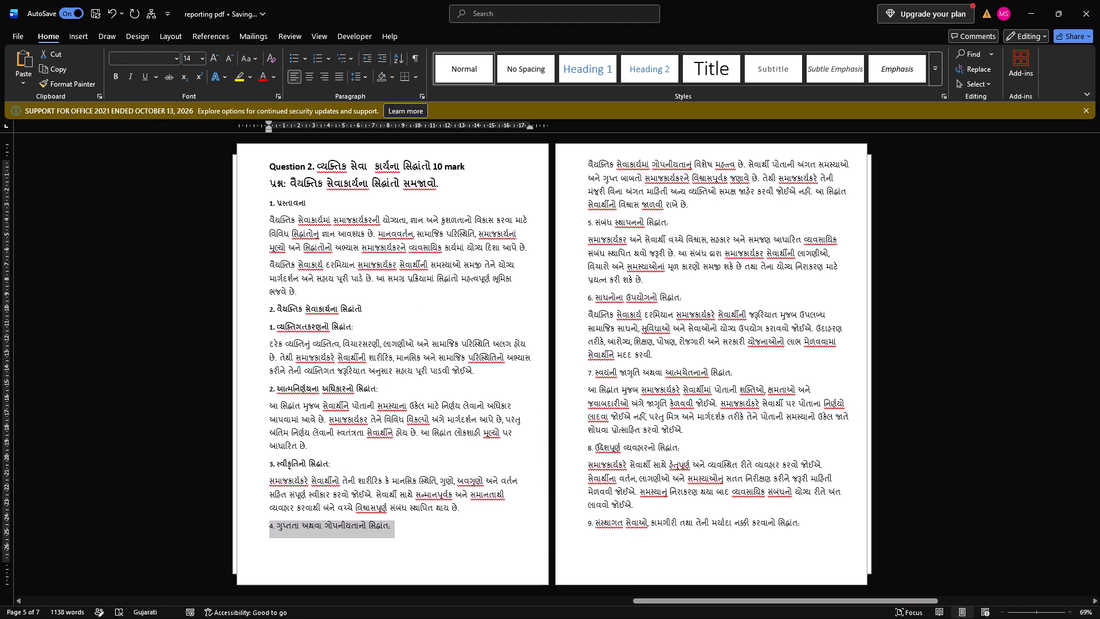
pyautogui.click(114, 75)
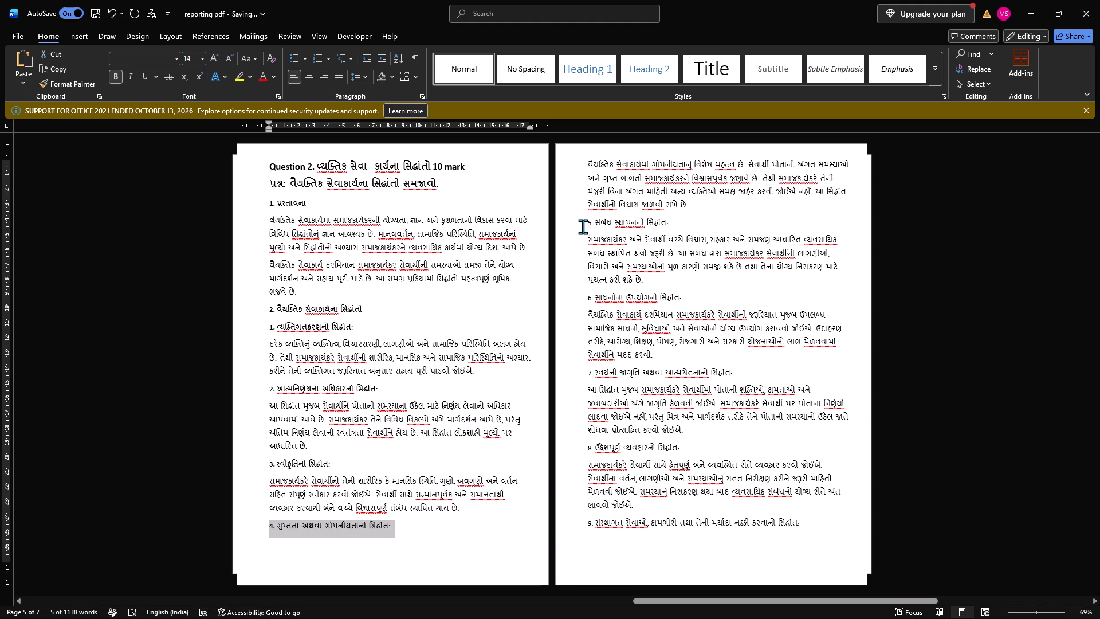
# Make the principle headings "5. સંબંધ સ્થાપનનો સિદ્ધાંત:" and "6. સાધનોના ઉપયોગનો સિદ્ધાંત:" bold.
pyautogui.moveTo(583, 225); pyautogui.dragTo(676, 218)
pyautogui.click(117, 76)
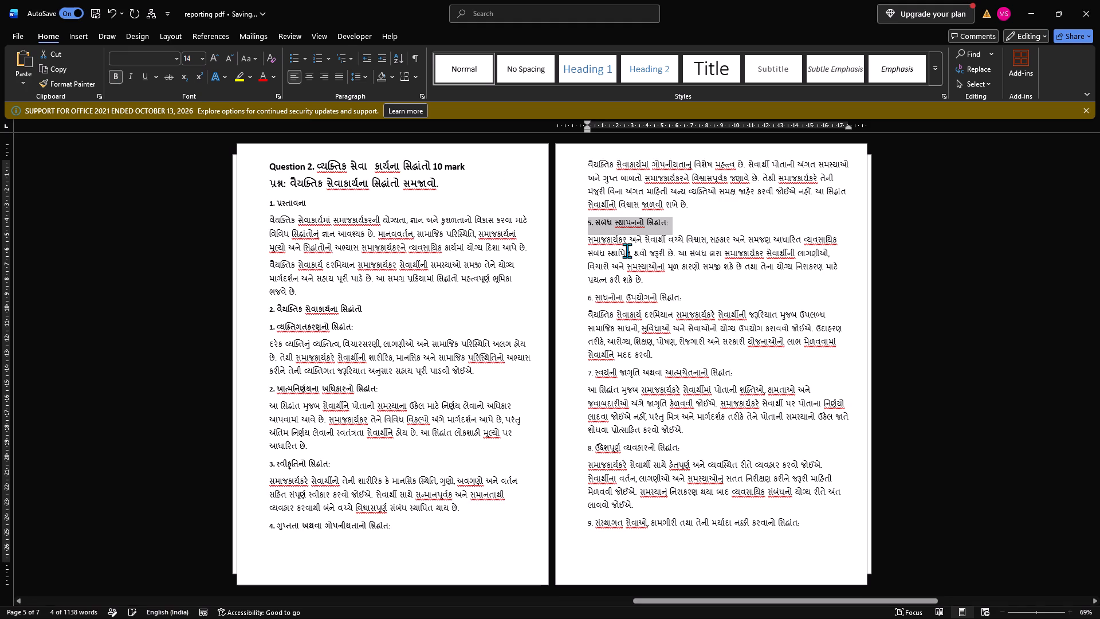
pyautogui.click(726, 234)
pyautogui.moveTo(589, 301); pyautogui.dragTo(687, 293)
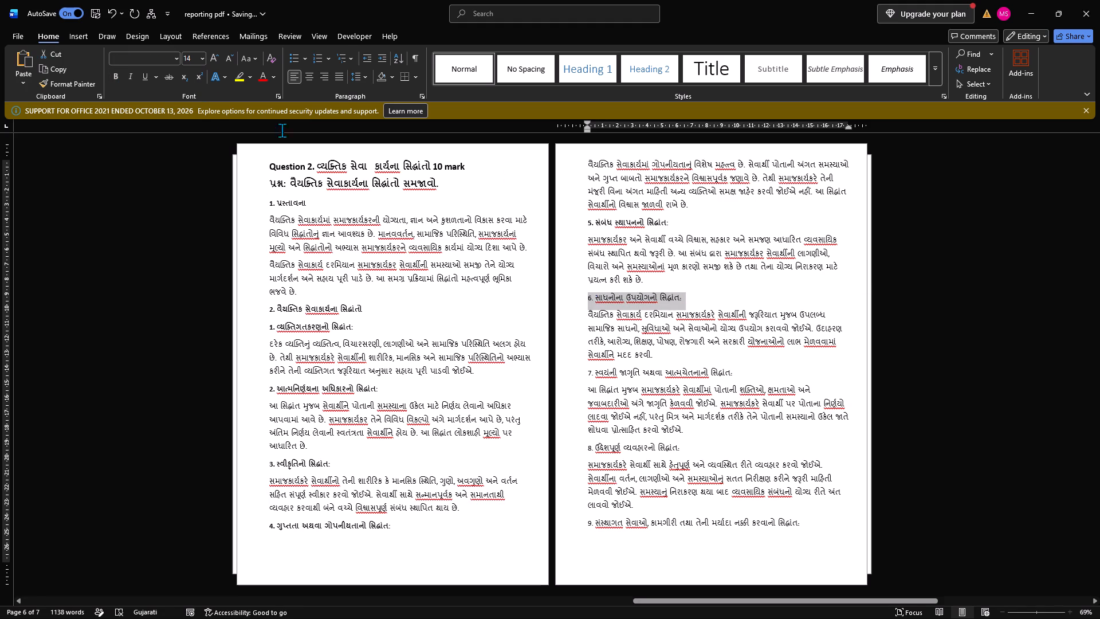
pyautogui.click(108, 73)
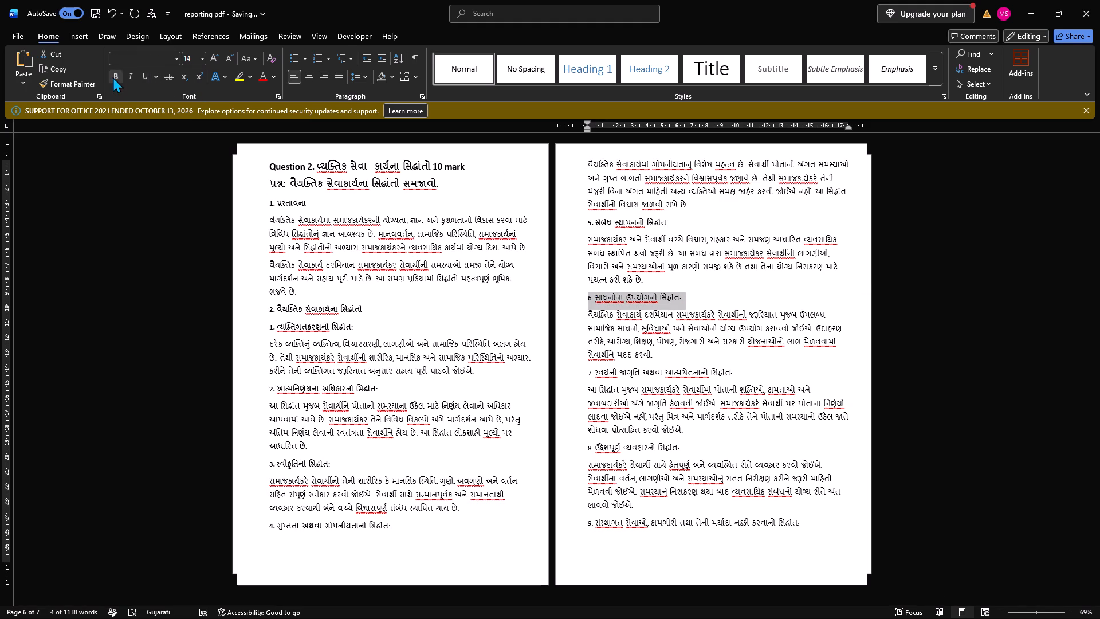
pyautogui.click(113, 77)
pyautogui.click(727, 253)
# Make the principle headings "7. સ્વયંની જાગૃતિ અથવા આત્મચેતનાનો સિદ્ધાંત:" and "8. ઉદ્દેશપૂર્ણ વ્યવહારનો સિદ્ધાંત:" bold.
pyautogui.moveTo(590, 365); pyautogui.dragTo(606, 367)
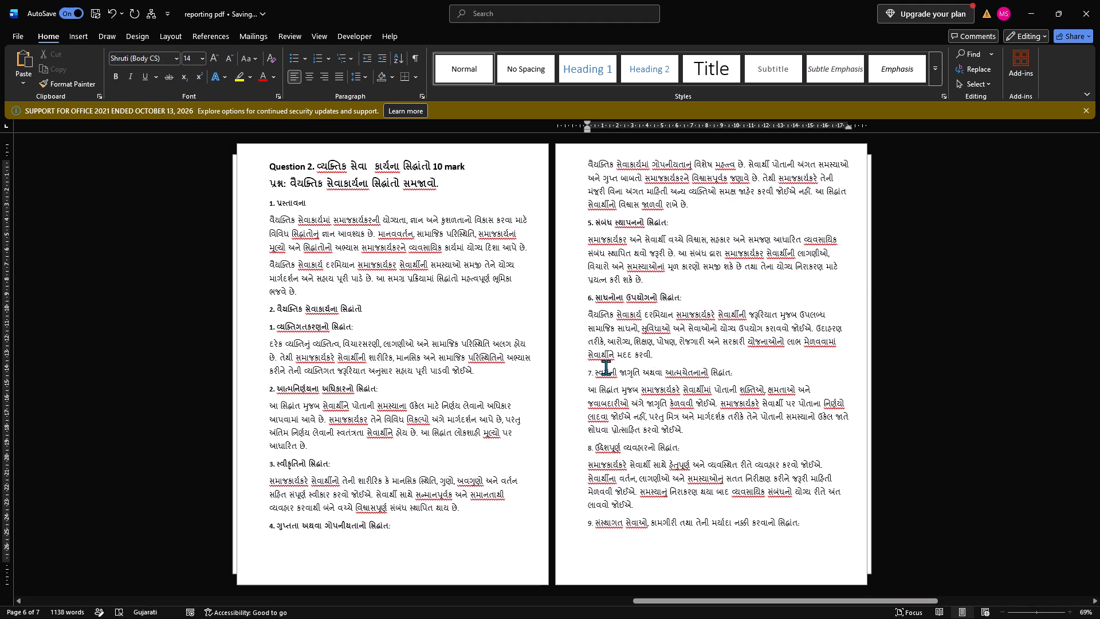
pyautogui.moveTo(606, 367); pyautogui.dragTo(630, 370)
pyautogui.click(788, 373)
pyautogui.moveTo(588, 369); pyautogui.dragTo(730, 372)
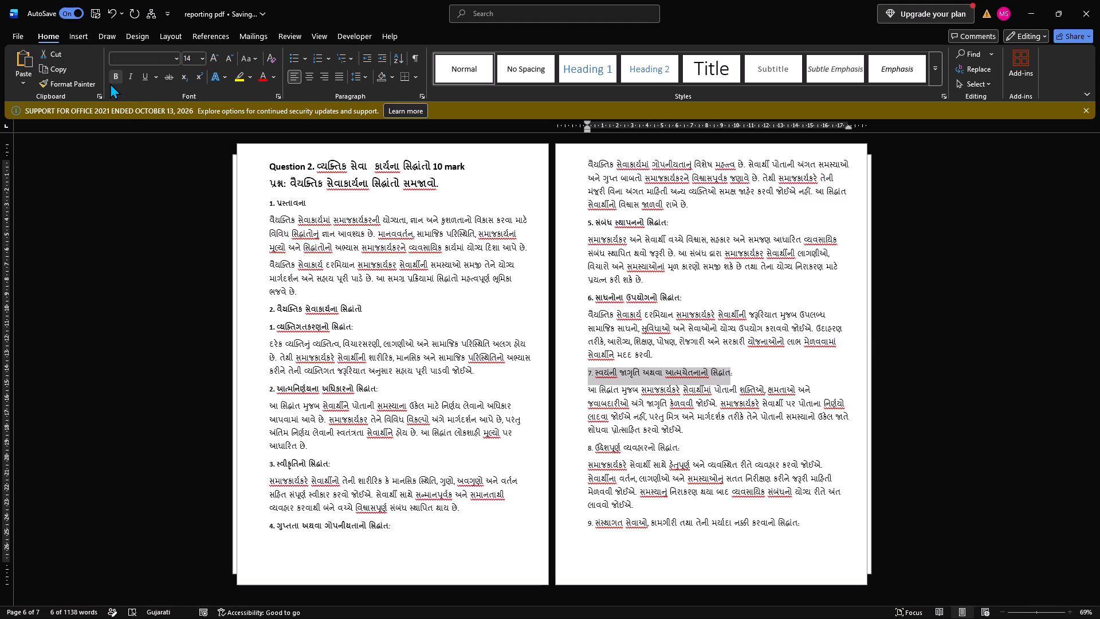
pyautogui.click(109, 80)
pyautogui.click(729, 322)
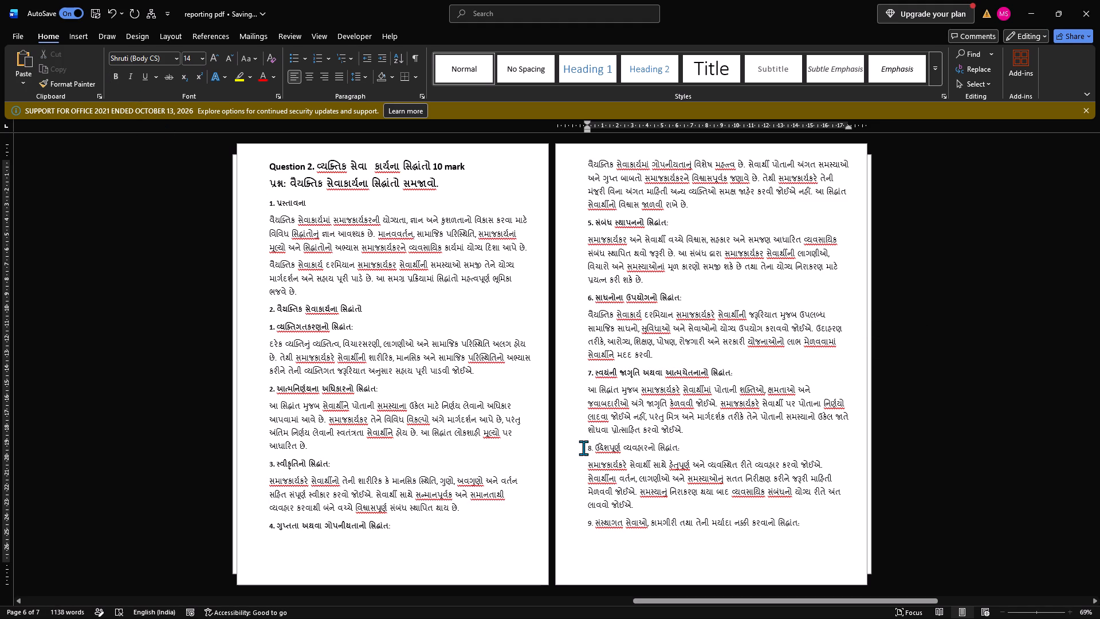
pyautogui.moveTo(583, 448); pyautogui.dragTo(713, 443)
pyautogui.click(113, 79)
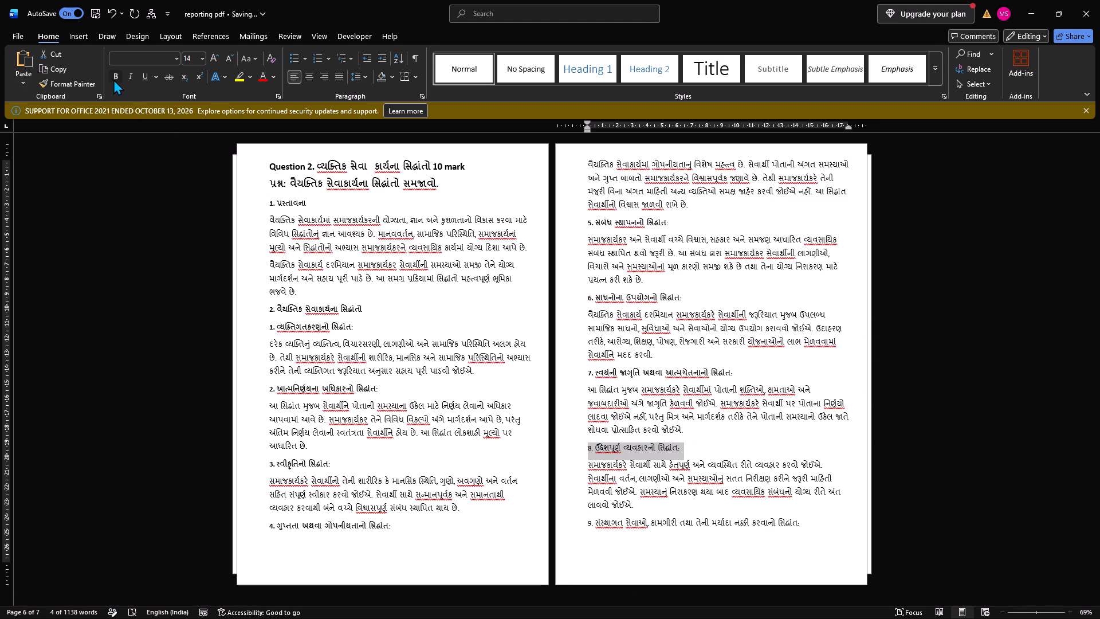
pyautogui.click(712, 350)
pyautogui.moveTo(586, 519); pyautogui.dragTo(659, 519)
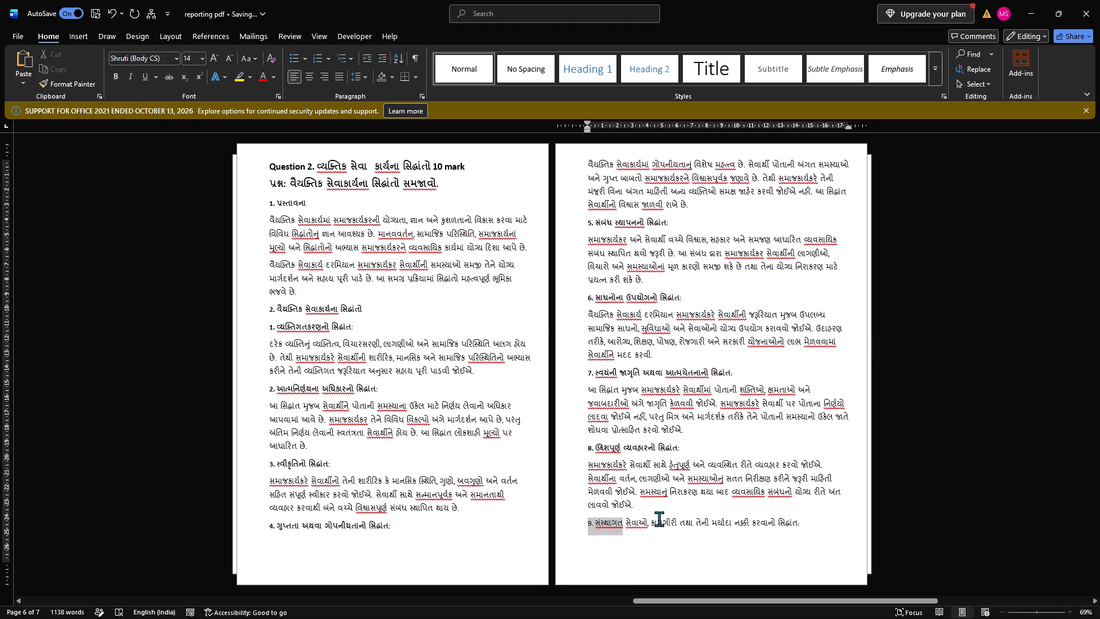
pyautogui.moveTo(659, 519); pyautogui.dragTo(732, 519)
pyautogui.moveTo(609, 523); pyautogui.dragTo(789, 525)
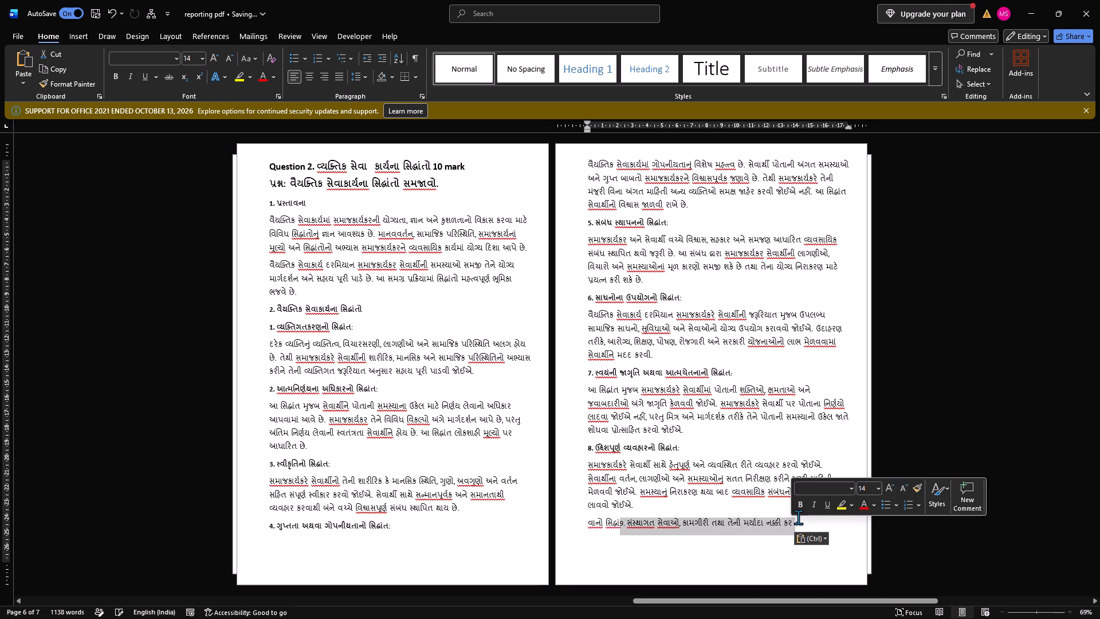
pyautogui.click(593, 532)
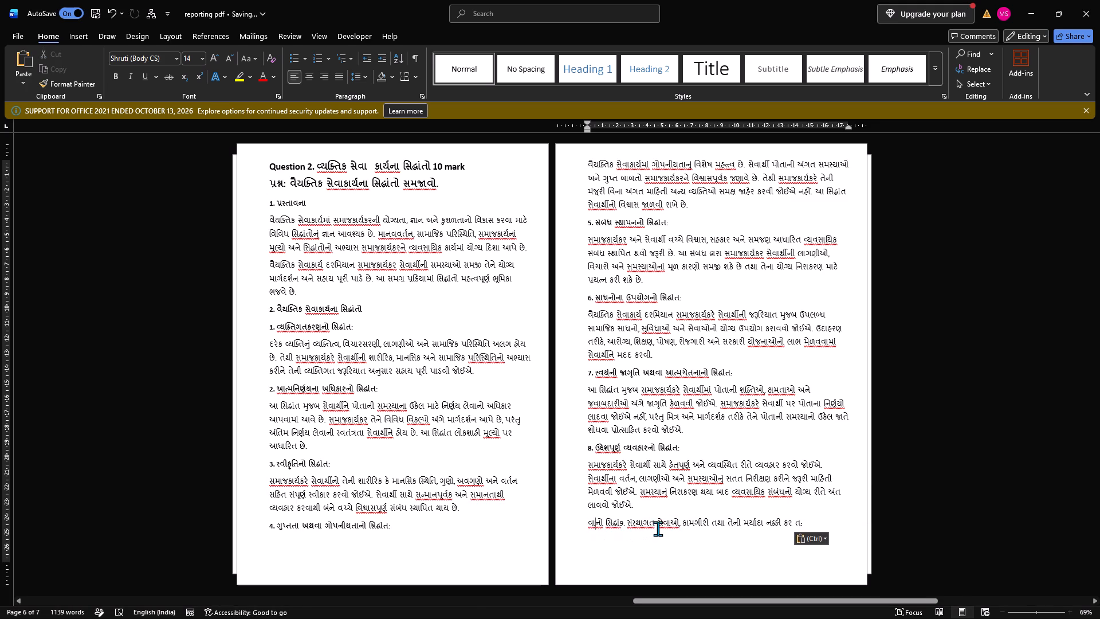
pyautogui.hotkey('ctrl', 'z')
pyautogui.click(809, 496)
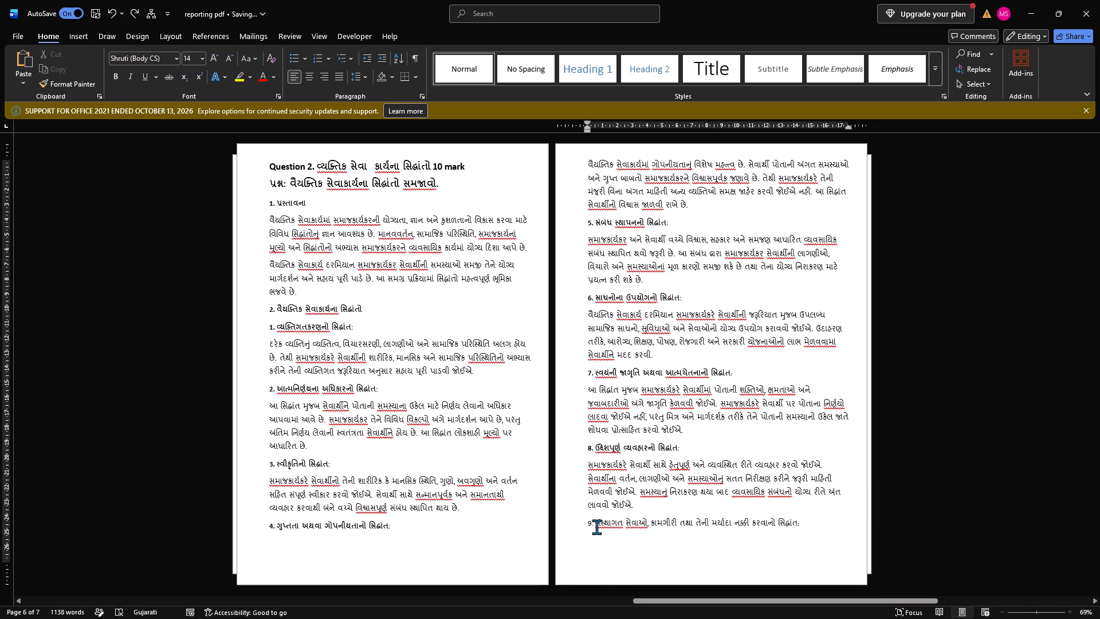
# Make the principle headings "9. સંસ્થાગત સેવાઓ, કામગીરી તથા તેની મર્યાદા નક્કી કરવાનો સિદ્ધાંત:" and "10. અનિર્ણયાત્મક મનોવૃત્તિનો સિદ્ધાંત:" bold.
pyautogui.moveTo(587, 526); pyautogui.dragTo(811, 521)
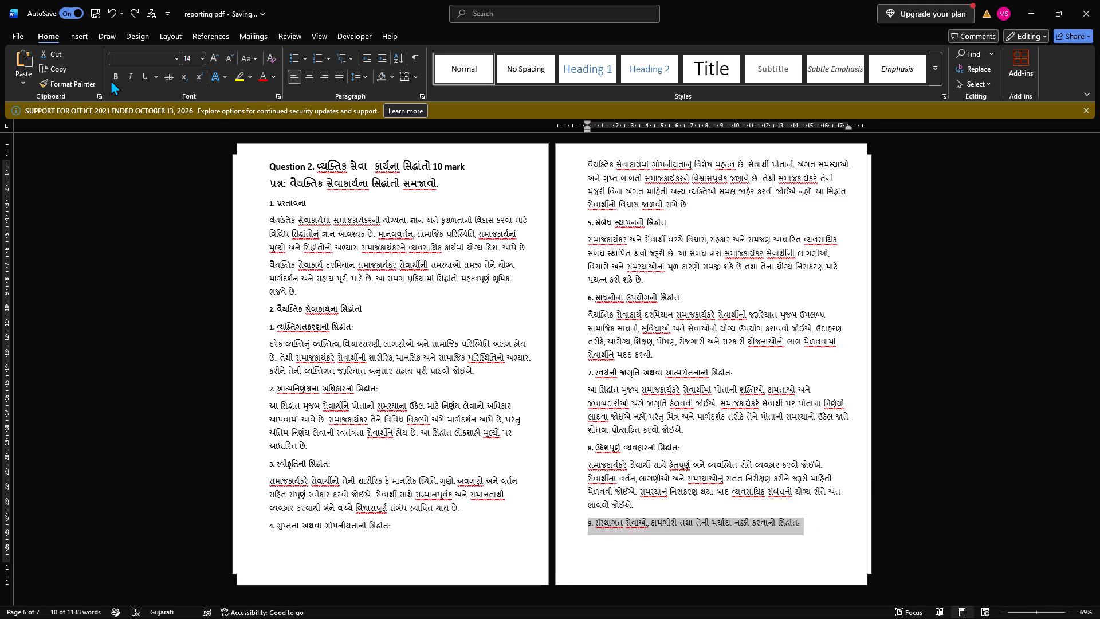
pyautogui.click(111, 80)
pyautogui.scroll(-1, 614, 259)
pyautogui.scroll(2, 510, 277)
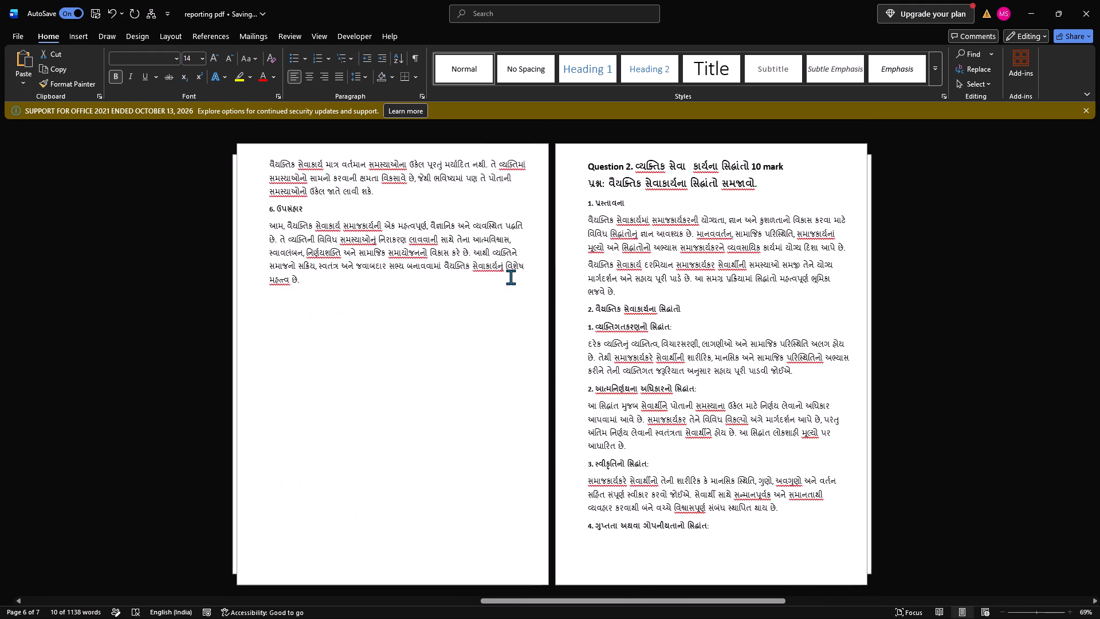
pyautogui.scroll(-1, 513, 277)
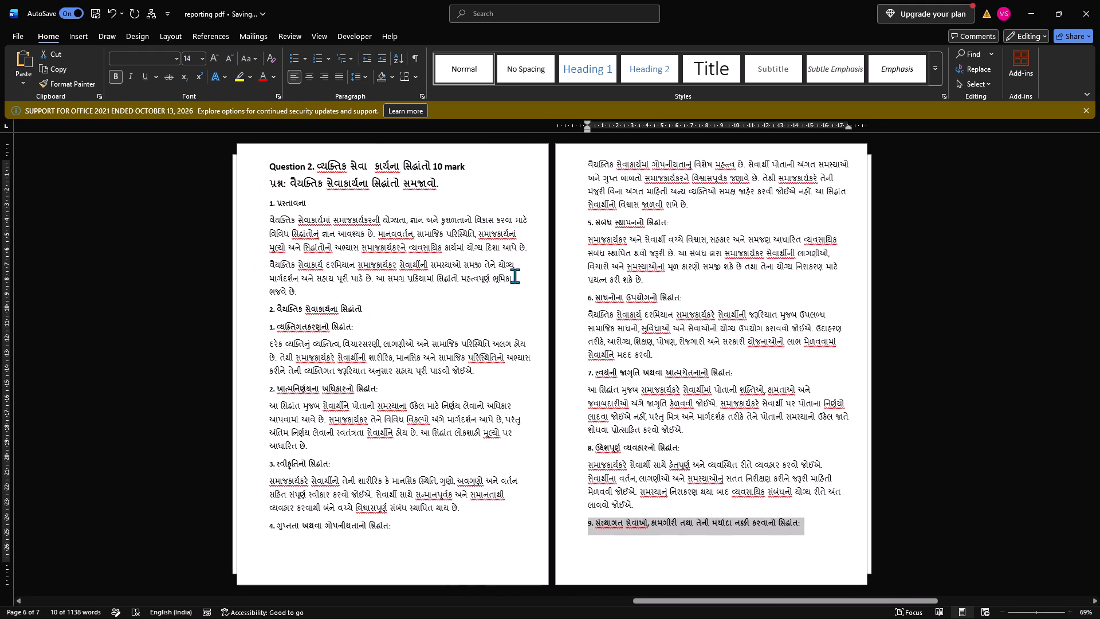
pyautogui.scroll(-1, 536, 278)
pyautogui.click(675, 455)
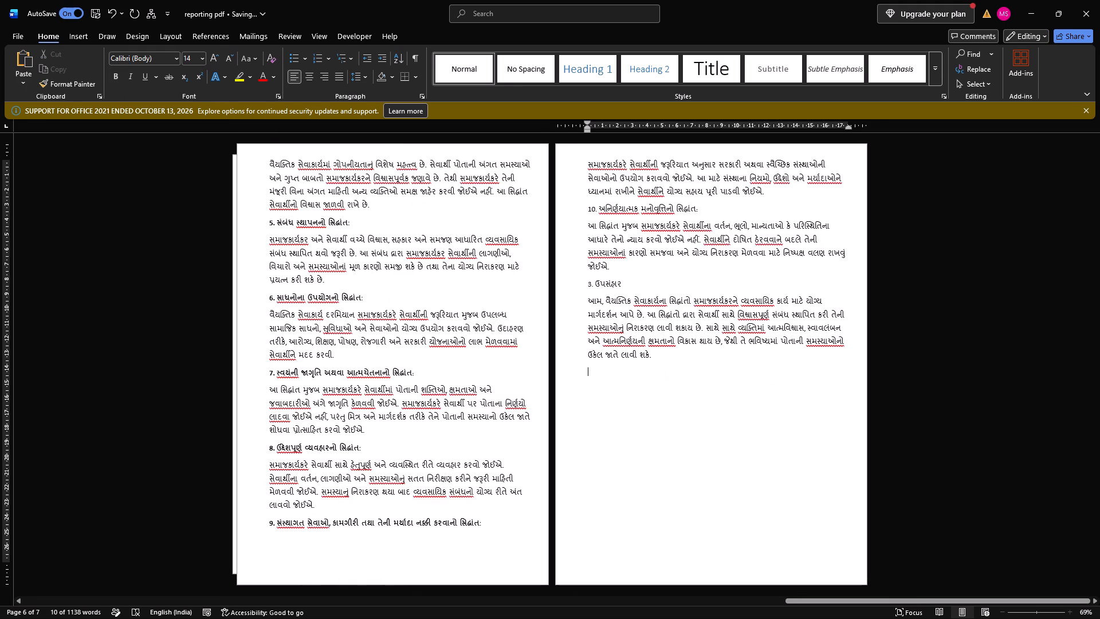
pyautogui.moveTo(592, 208); pyautogui.dragTo(702, 212)
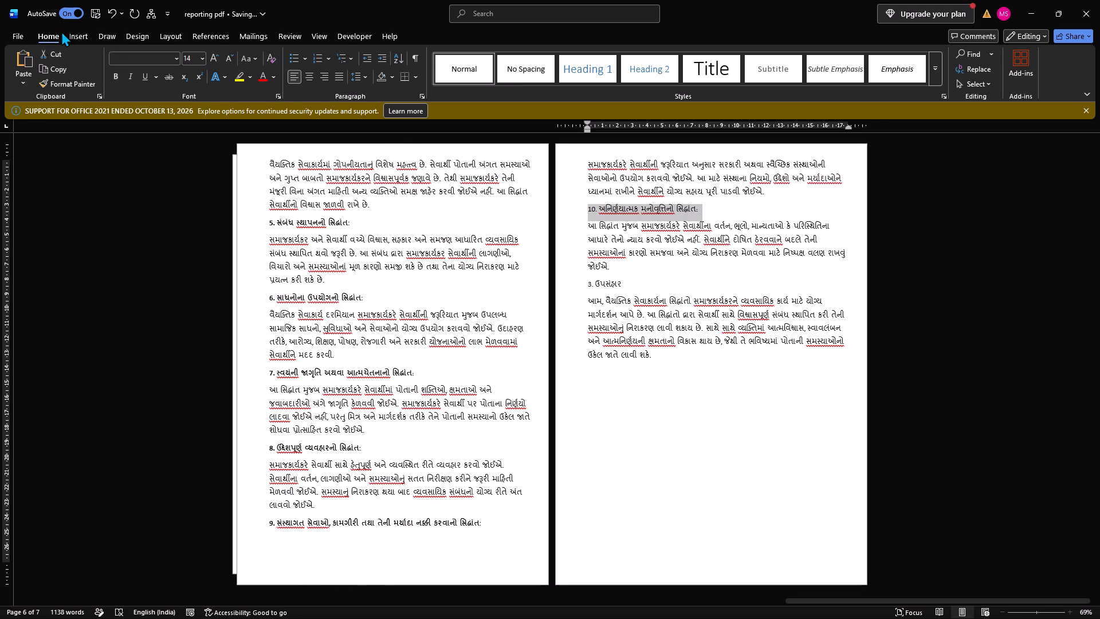
pyautogui.click(112, 78)
pyautogui.click(607, 407)
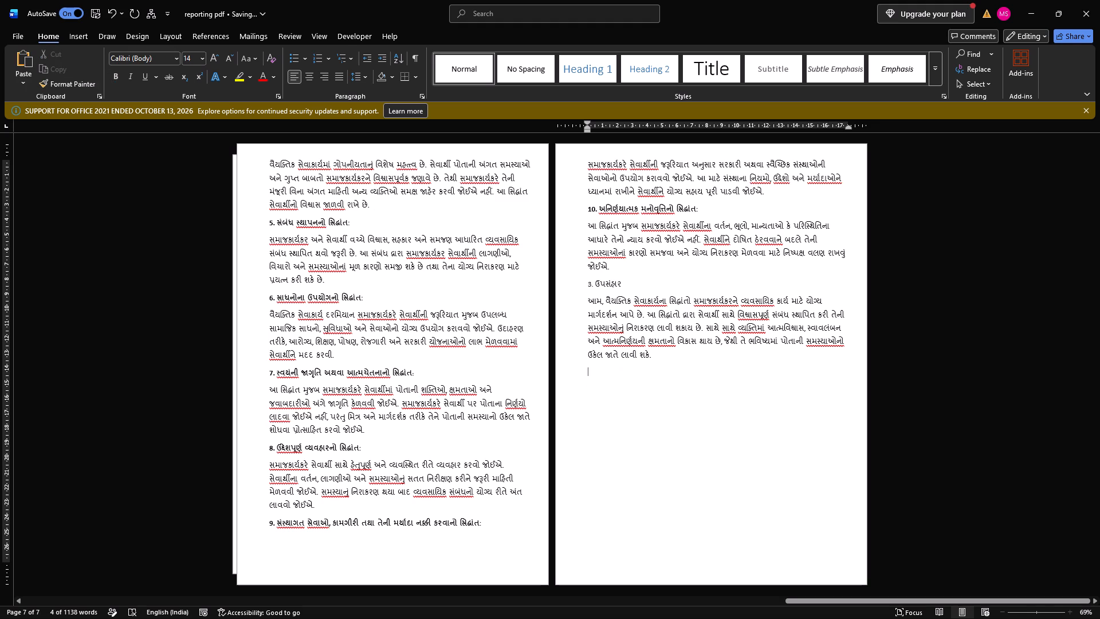
# Make the closing section heading "3. ઉપસંહાર" bold in the Question 2 answer.
pyautogui.moveTo(583, 281); pyautogui.dragTo(627, 287)
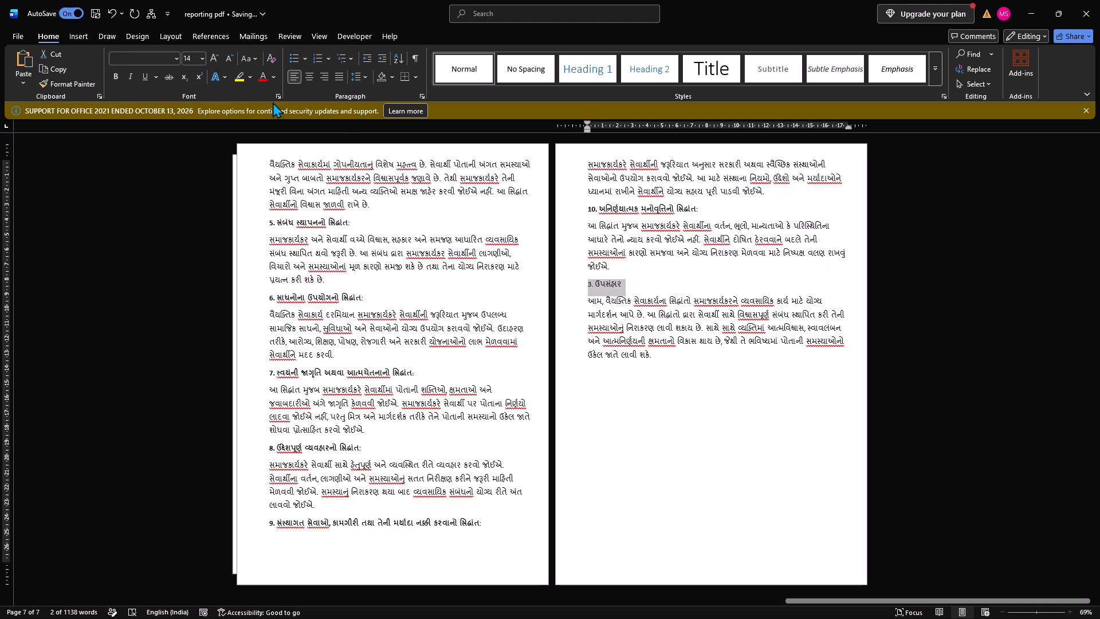
pyautogui.click(113, 72)
pyautogui.click(656, 480)
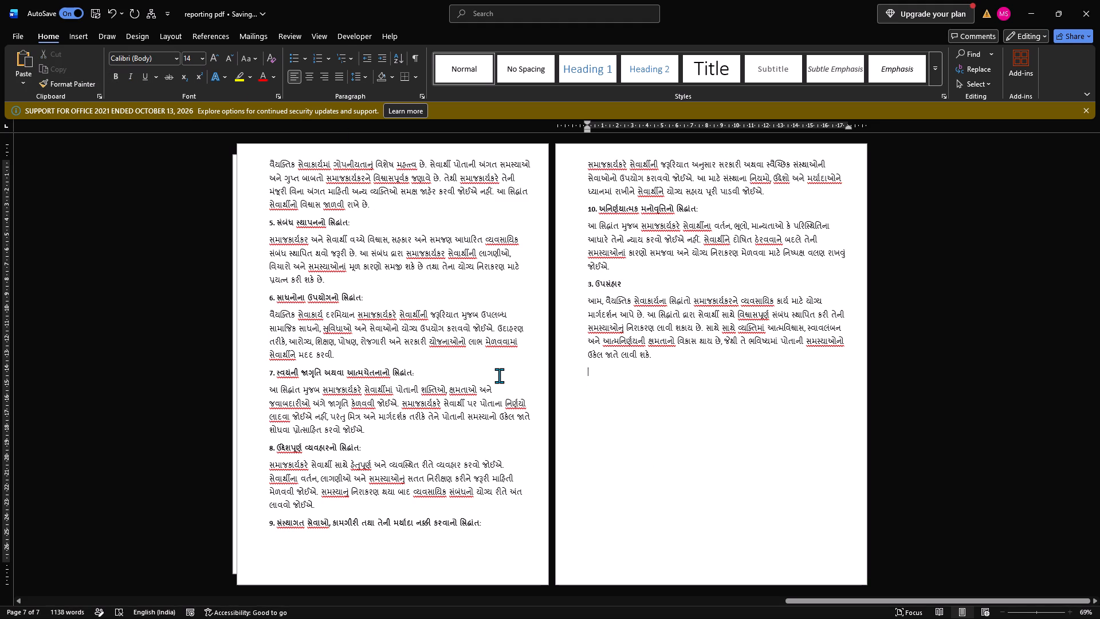
# Replace the number "3." of the ઉપસંહાર heading in Question 2 with a round bullet directly before the text.
pyautogui.click(592, 284)
pyautogui.press('BackSpace')
pyautogui.click(298, 53)
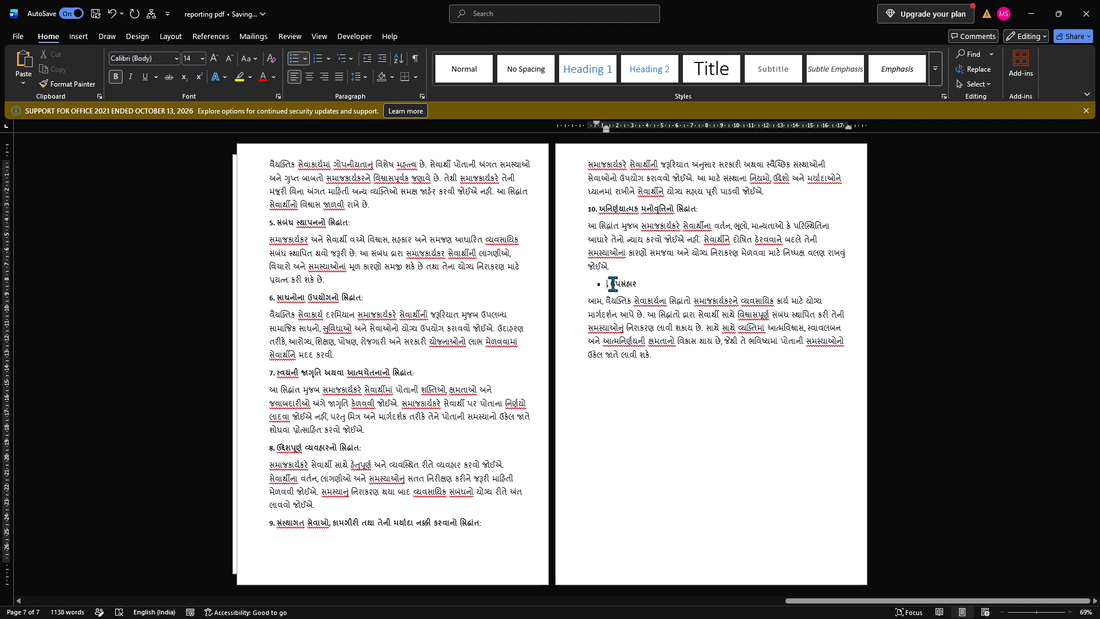
pyautogui.click(609, 284)
pyautogui.press('BackSpace')
pyautogui.press('BackSpace')
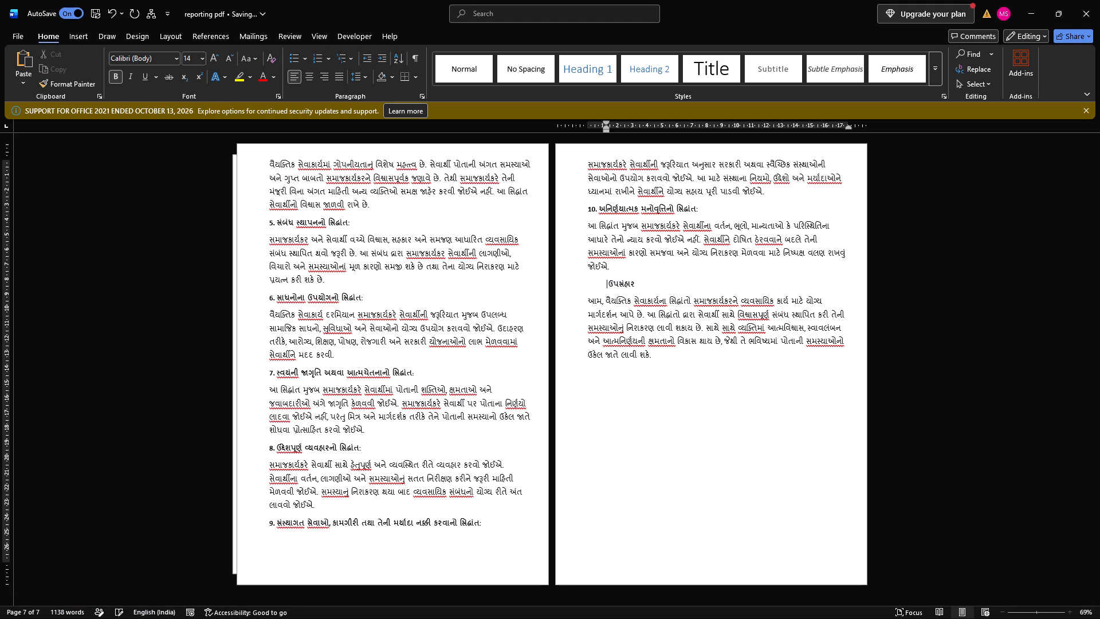
pyautogui.hotkey('ctrl', 'z')
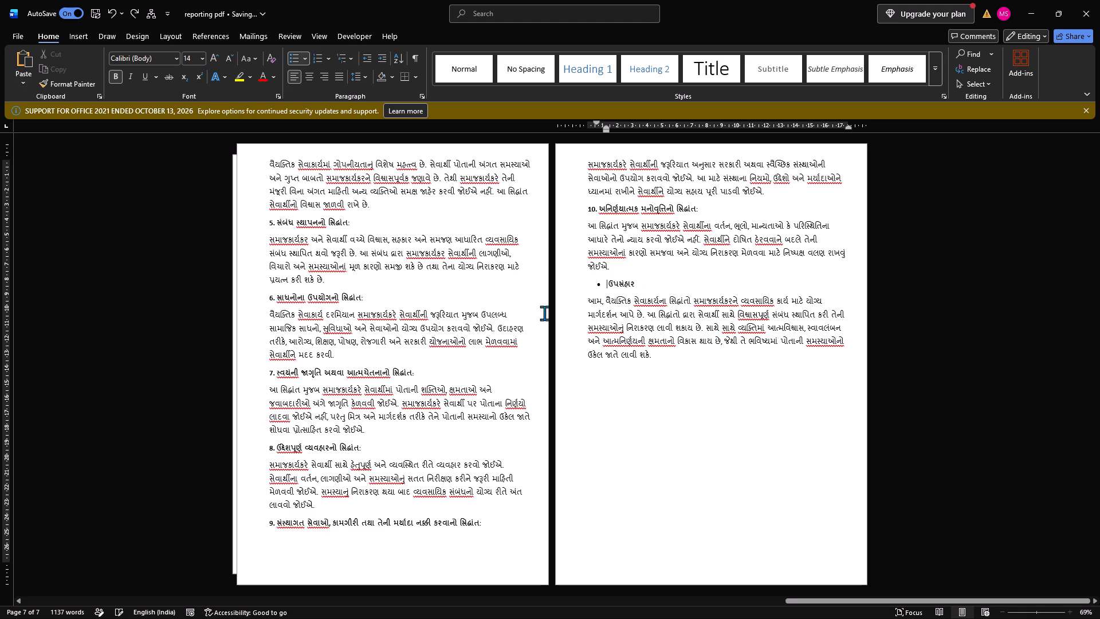
# Replace the number "6." of the ઉપસંહાર heading in the Question 1 answer with a four-diamond bullet.
pyautogui.scroll(2, 544, 313)
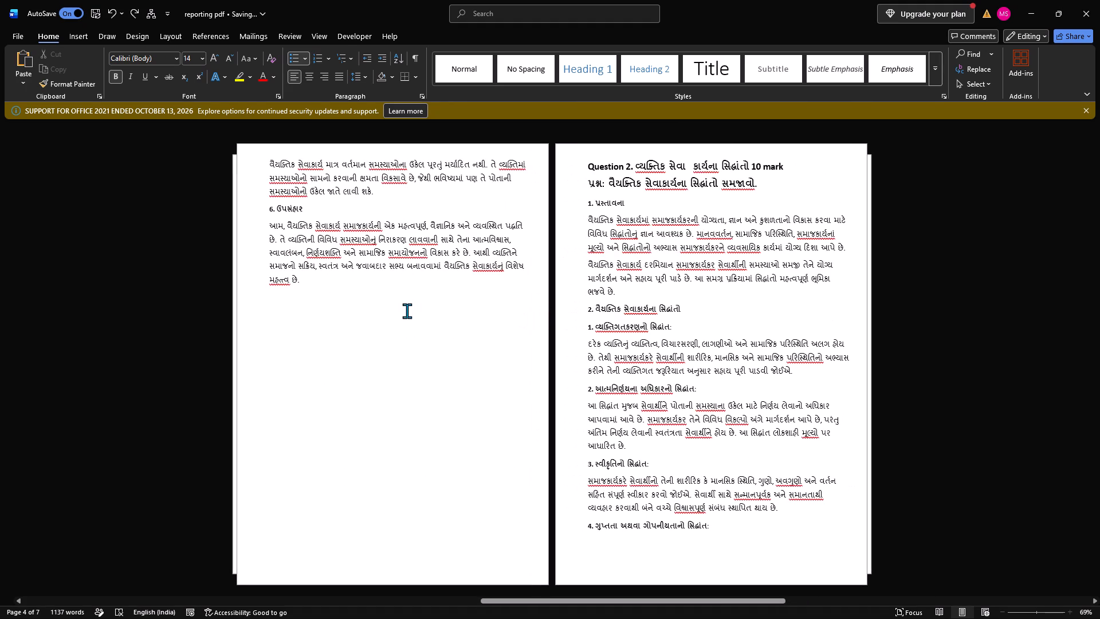
pyautogui.click(408, 311)
pyautogui.scroll(1, 347, 305)
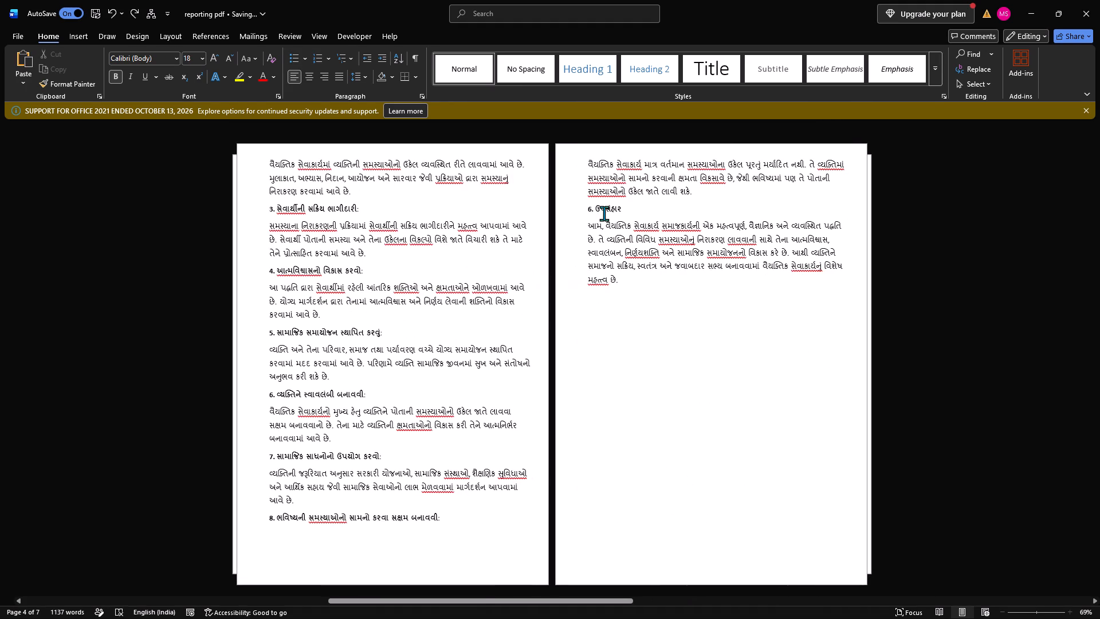
pyautogui.click(593, 213)
pyautogui.press('BackSpace')
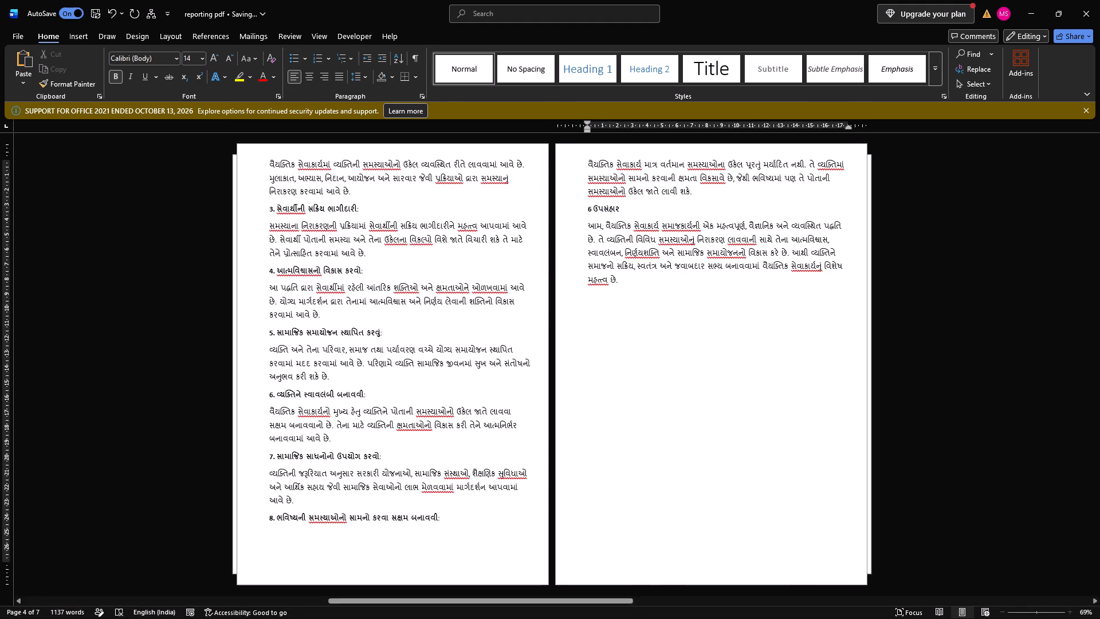
pyautogui.press('BackSpace')
pyautogui.click(304, 55)
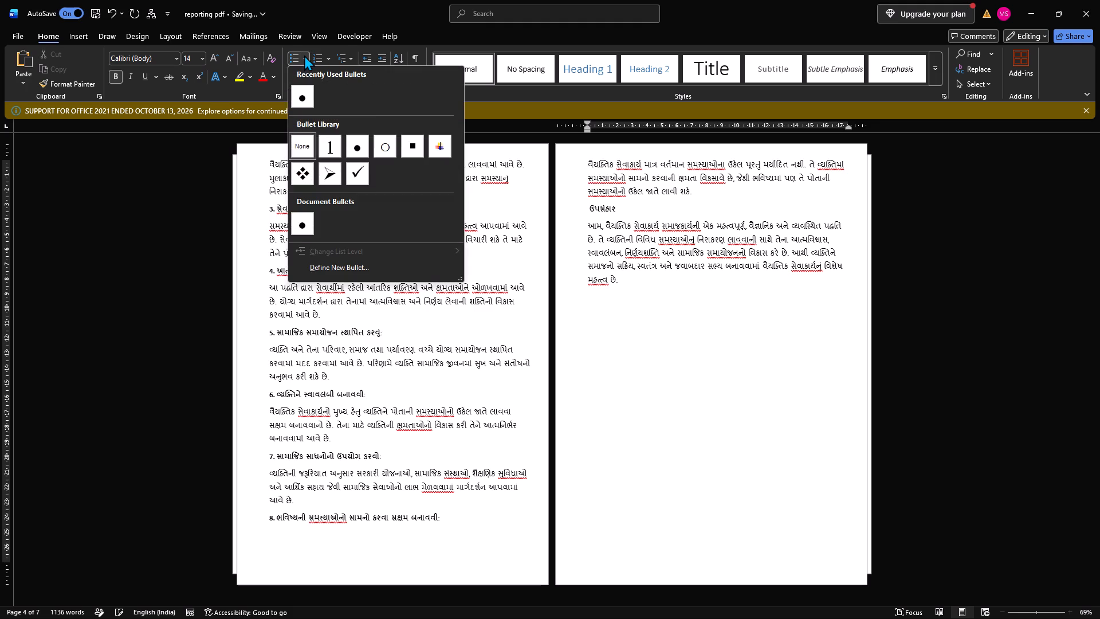
pyautogui.click(311, 169)
# Change the round bullet of the Question 2 heading ઉપસંહાર to the four-diamond bullet.
pyautogui.scroll(-2, 741, 356)
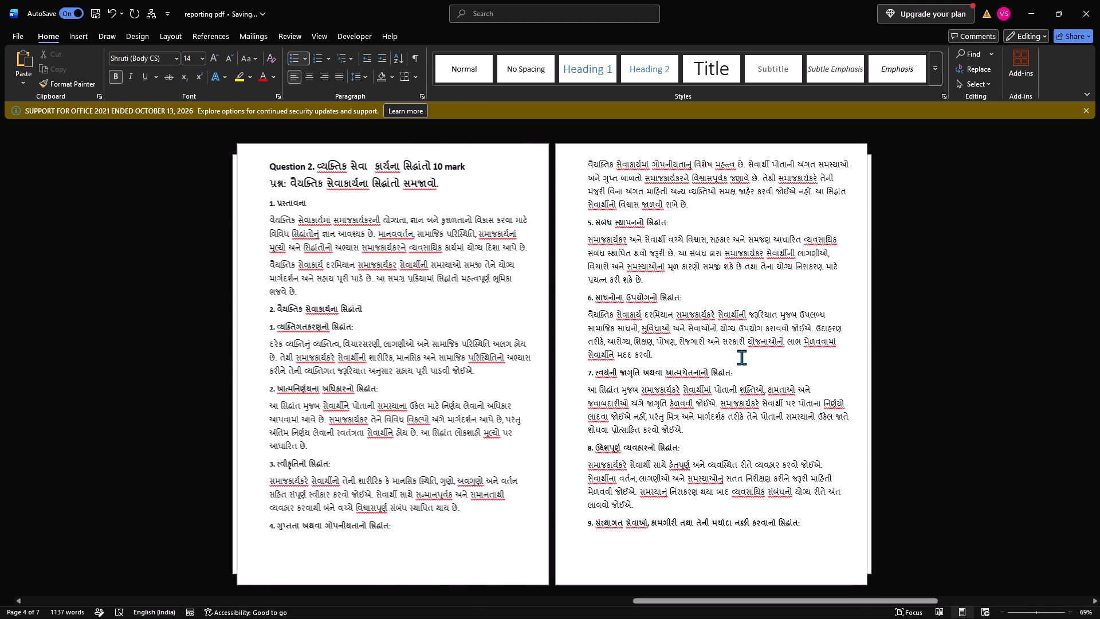
pyautogui.scroll(-2, 724, 346)
pyautogui.click(601, 279)
pyautogui.press('BackSpace')
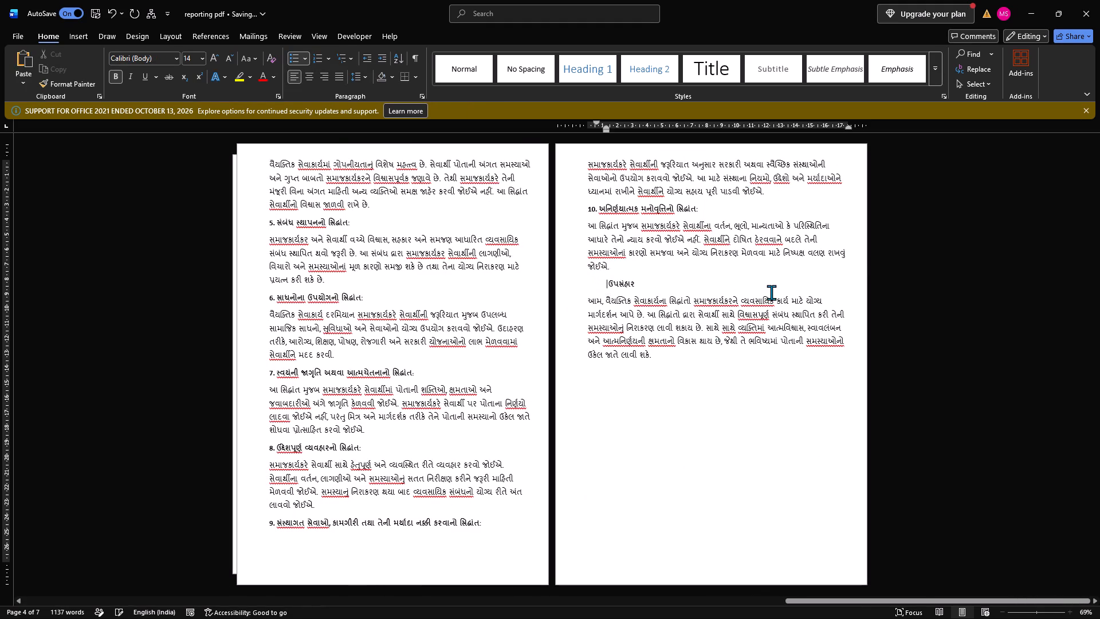
pyautogui.click(301, 57)
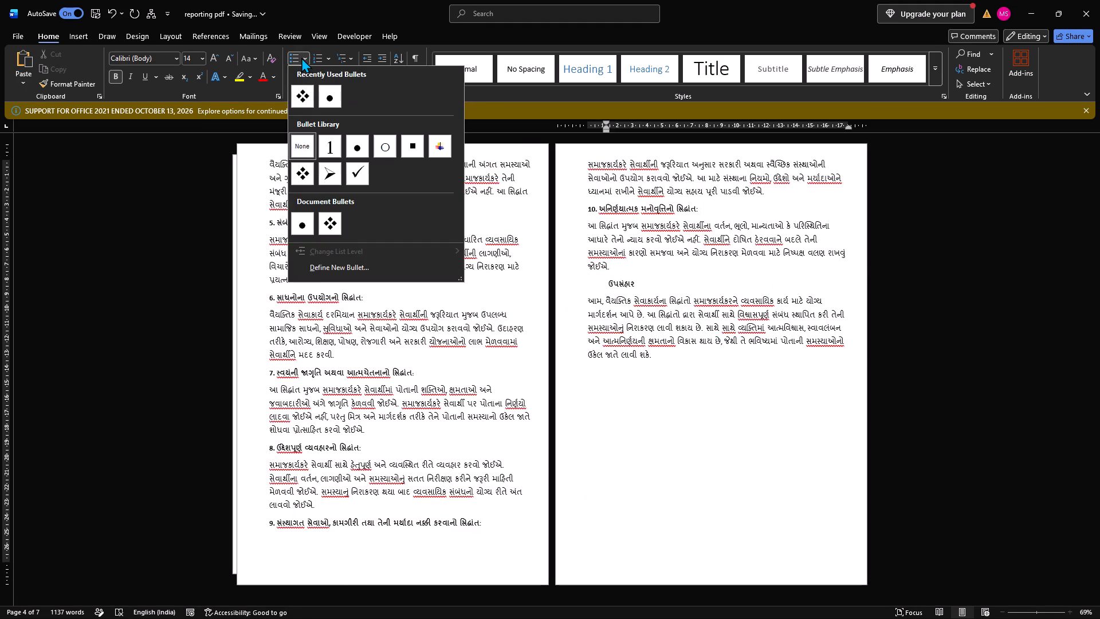
pyautogui.click(301, 173)
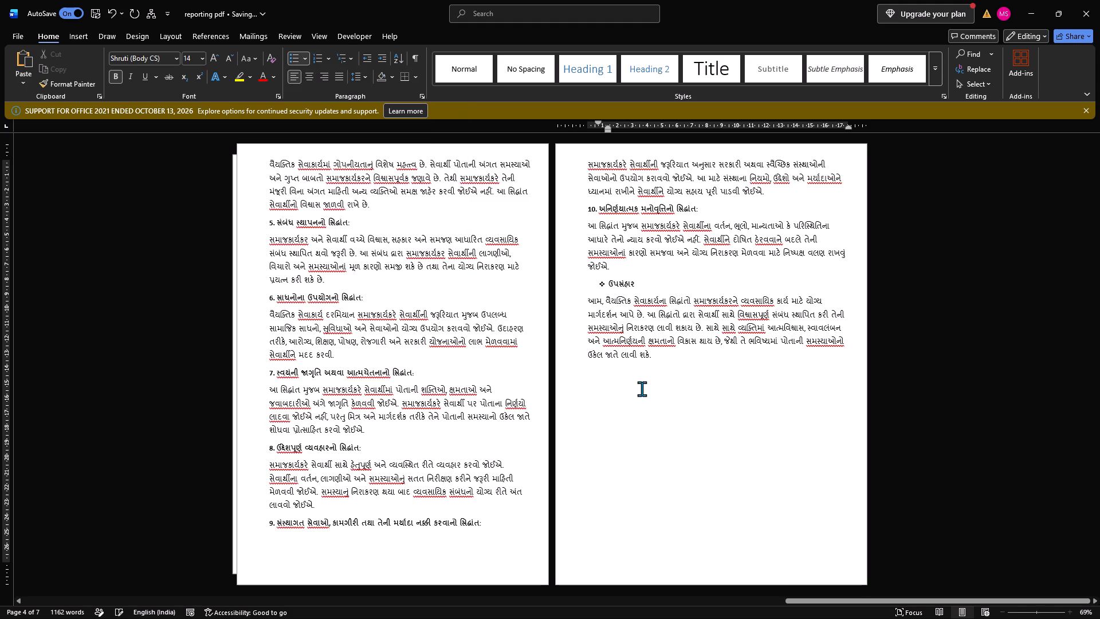
pyautogui.click(642, 389)
# Replace the number "2." of the heading "વૈયક્તિક સેવાકાર્યના સિદ્ધાંતો" in Question 2 with a four-diamond bullet.
pyautogui.scroll(2, 516, 377)
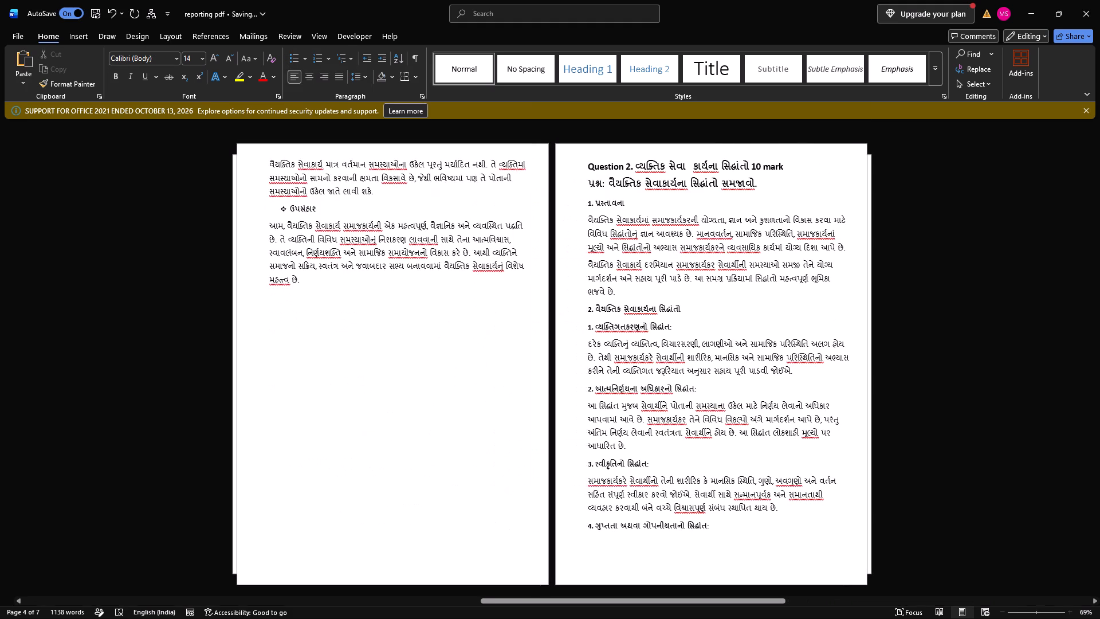
pyautogui.click(591, 310)
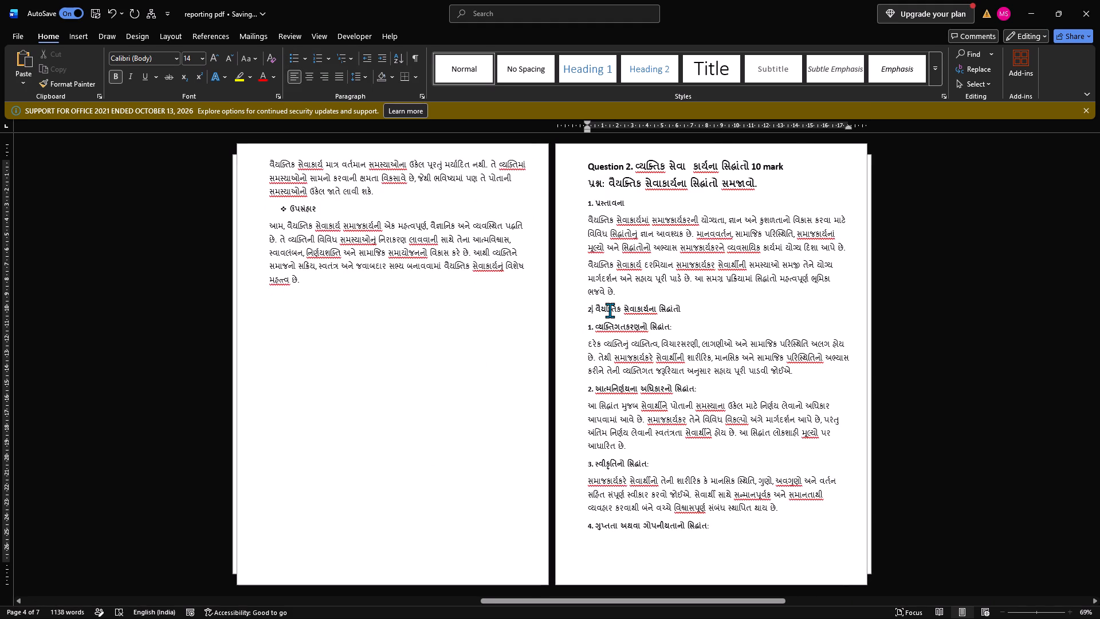
pyautogui.press('BackSpace')
pyautogui.click(304, 55)
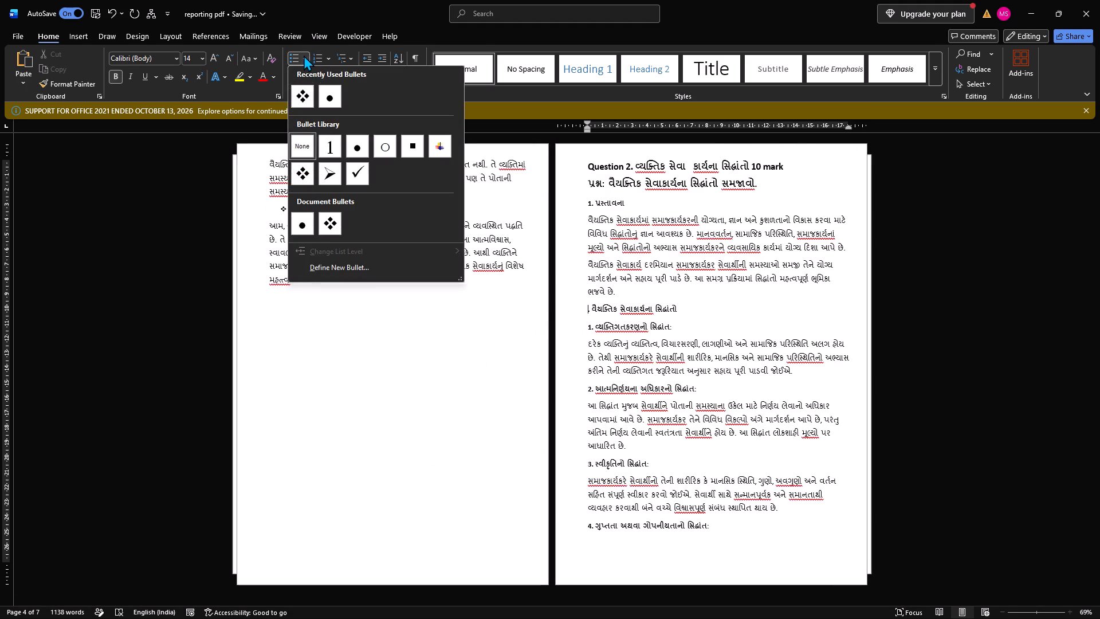
pyautogui.click(300, 175)
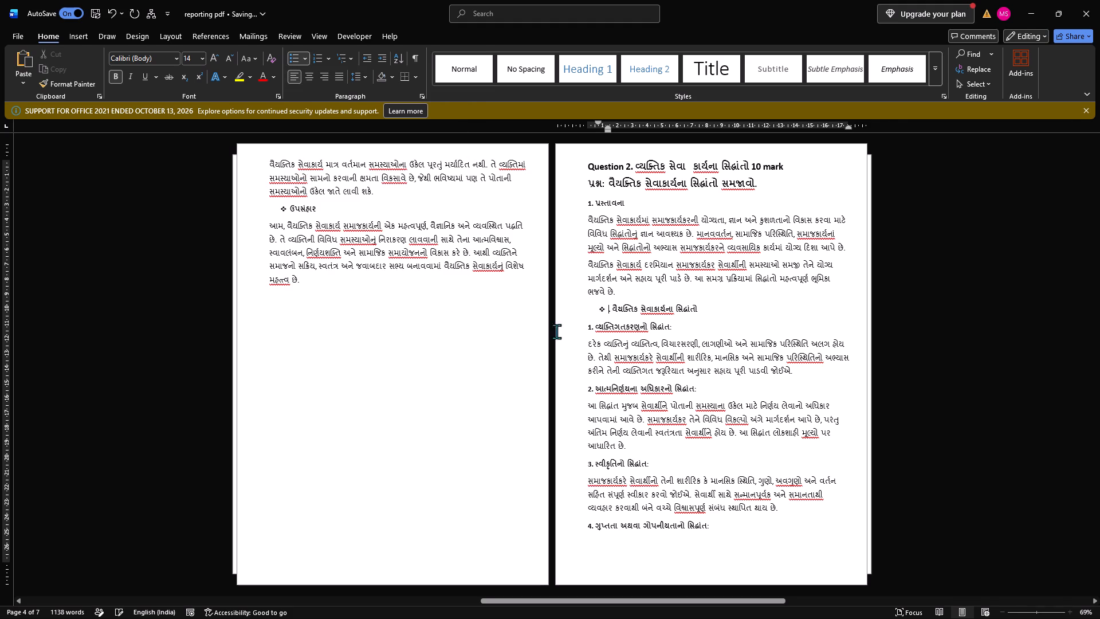
pyautogui.click(612, 311)
pyautogui.press('BackSpace')
pyautogui.press('BackSpace')
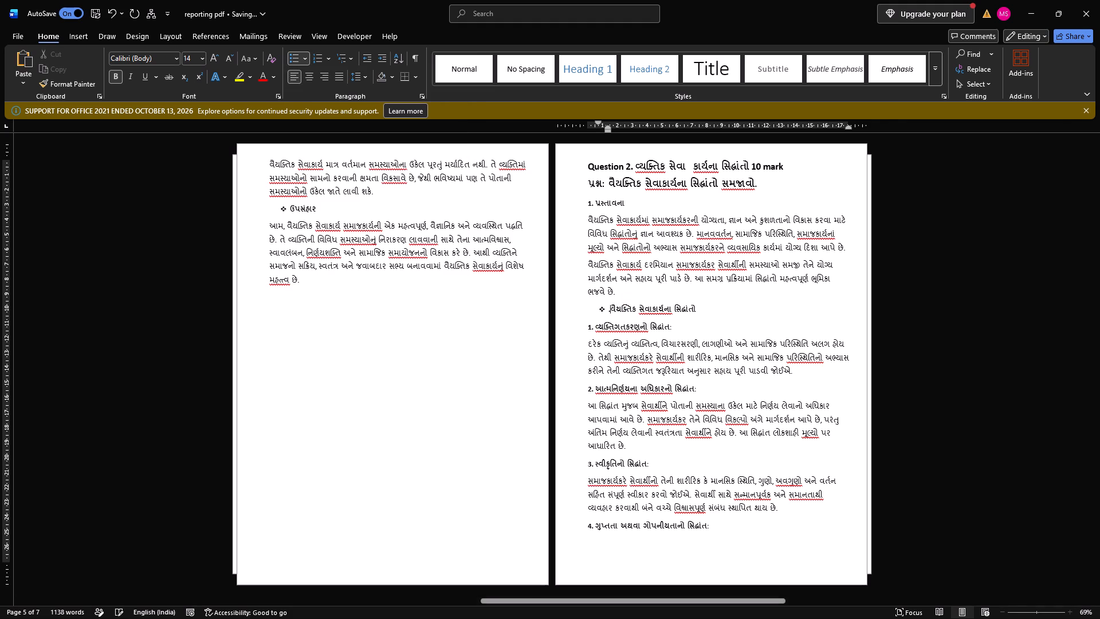
pyautogui.click(722, 295)
# Review the heading formatting across the Question 1 and Question 2 answers through to the last page.
pyautogui.scroll(3, 366, 275)
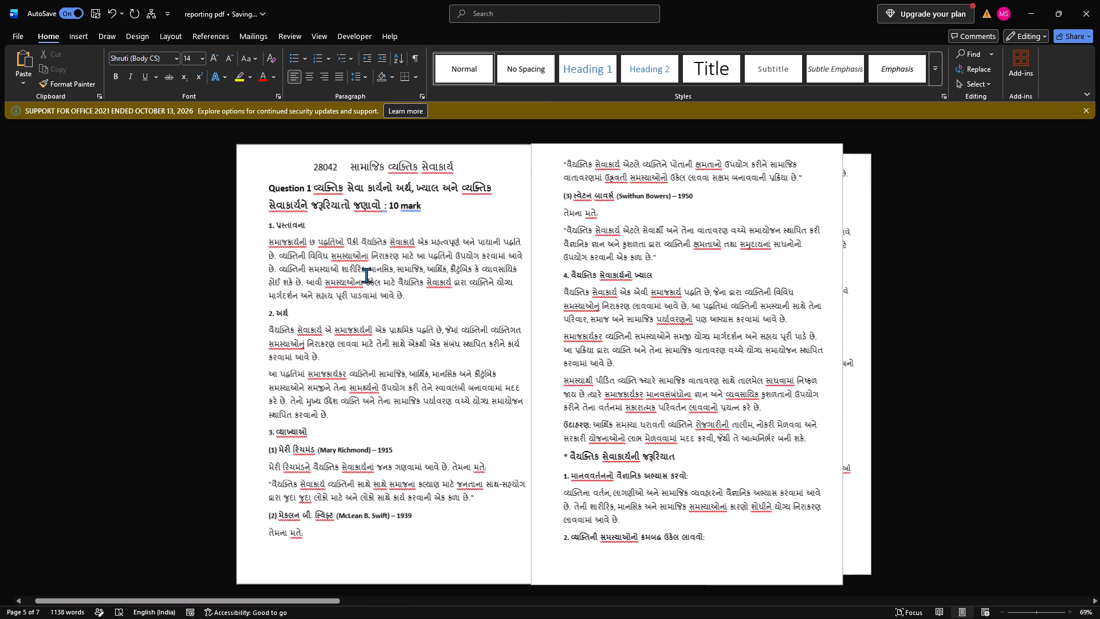
pyautogui.scroll(2, 366, 275)
pyautogui.scroll(-3, 366, 275)
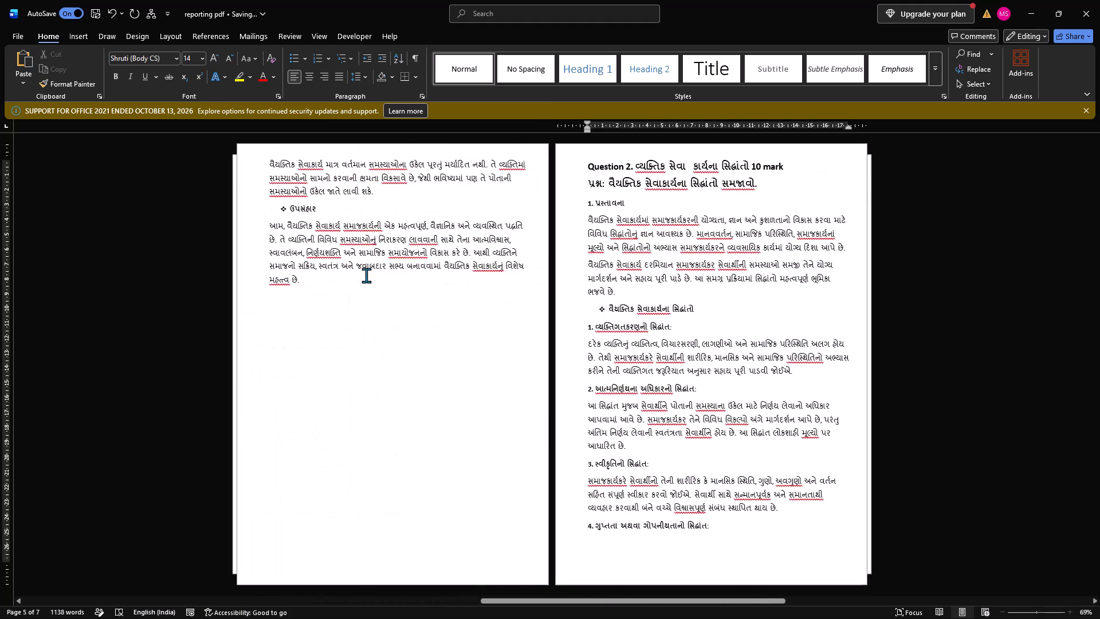
pyautogui.scroll(-3, 366, 275)
pyautogui.scroll(-1, 702, 338)
pyautogui.scroll(-3, 781, 379)
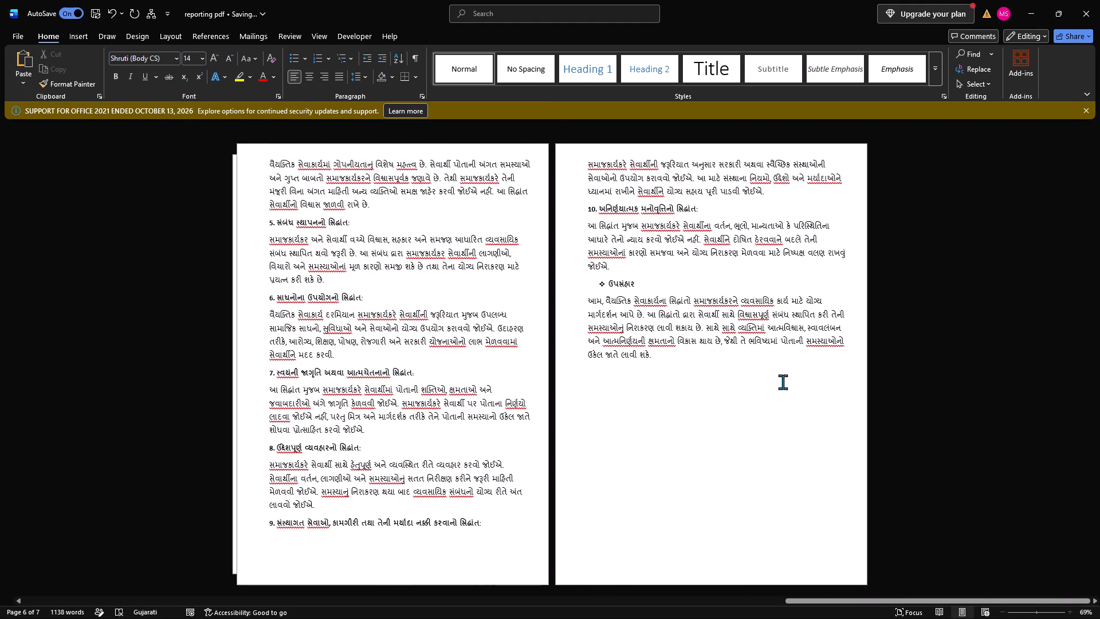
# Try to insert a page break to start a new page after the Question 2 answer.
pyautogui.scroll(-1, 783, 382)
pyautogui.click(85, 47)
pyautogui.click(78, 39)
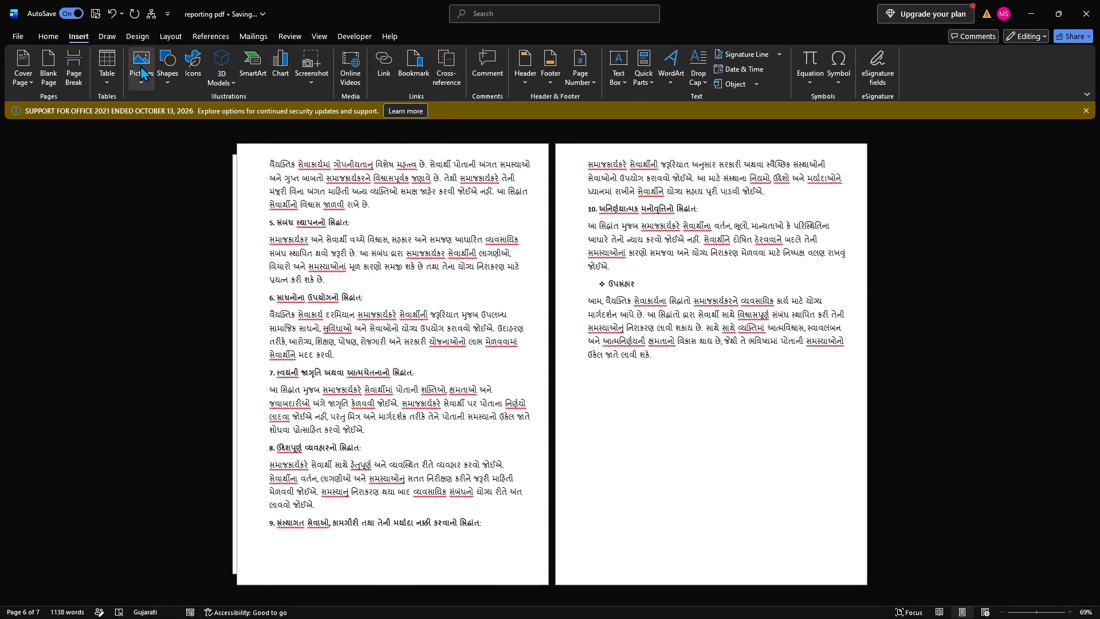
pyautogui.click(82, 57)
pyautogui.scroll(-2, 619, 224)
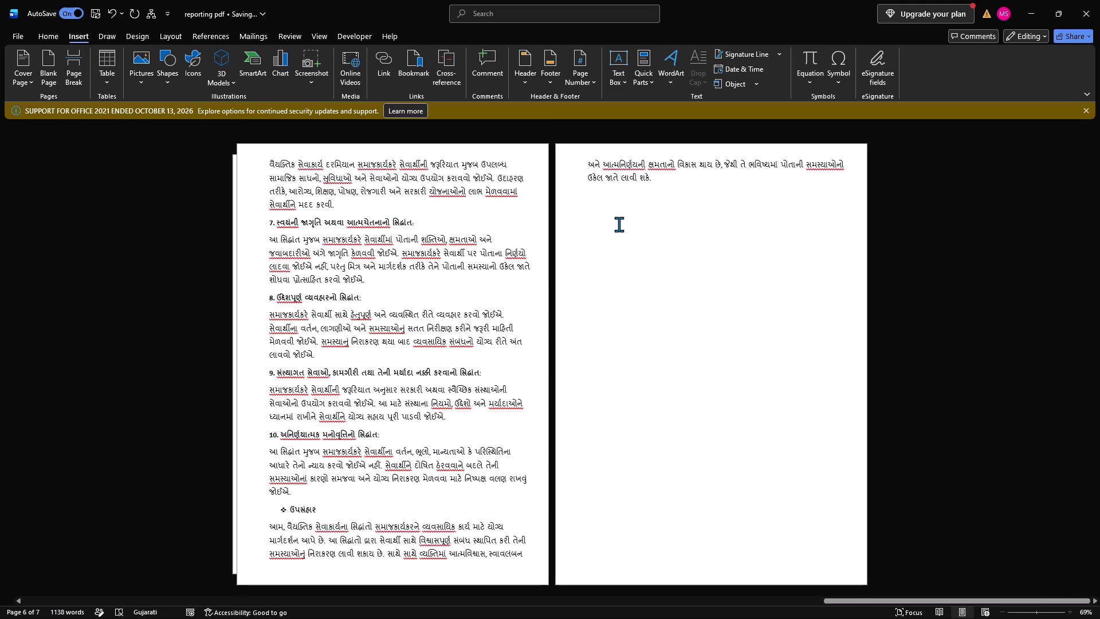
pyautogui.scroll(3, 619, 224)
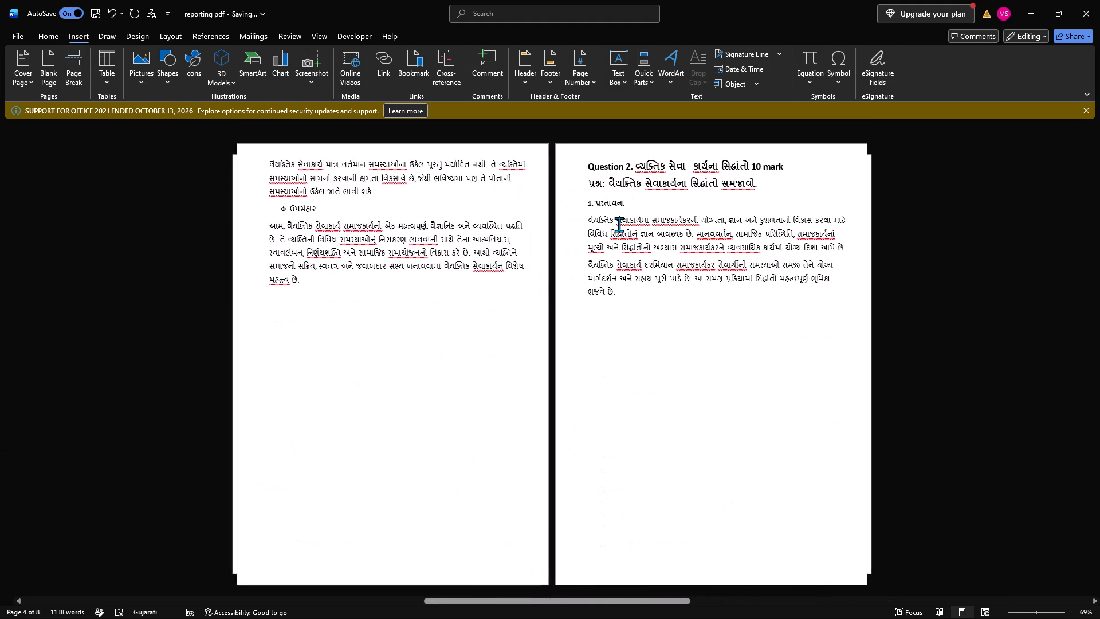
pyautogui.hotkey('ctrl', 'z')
# Insert a page break after the closing ઉપસંહાર paragraph at the end of the Question 2 answer.
pyautogui.scroll(3, 732, 280)
pyautogui.scroll(-2, 732, 280)
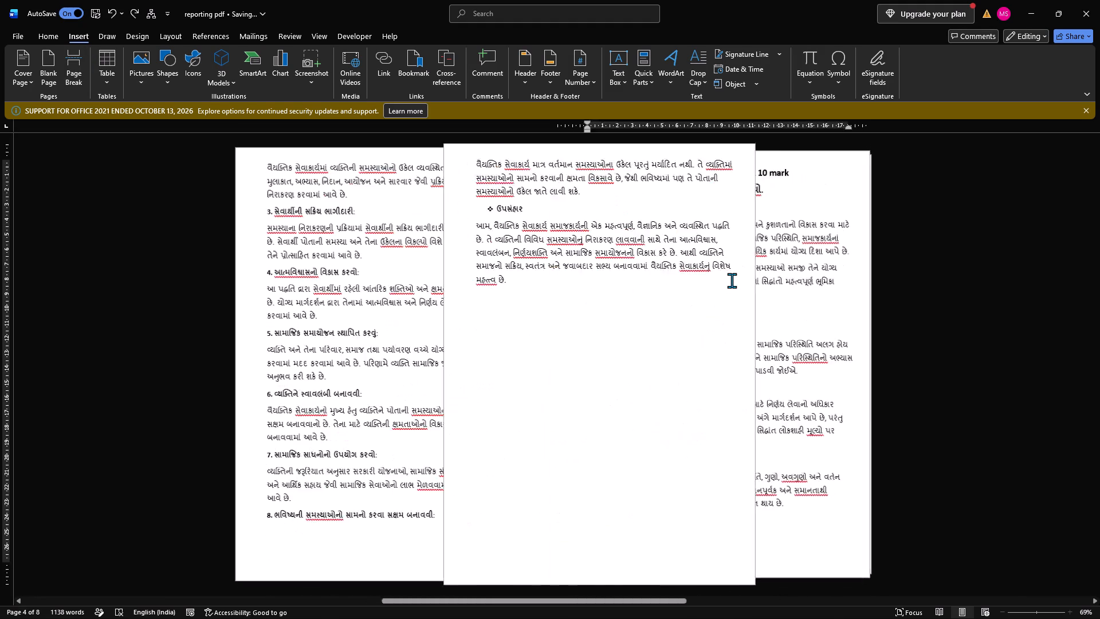
pyautogui.scroll(-7, 732, 280)
pyautogui.click(730, 362)
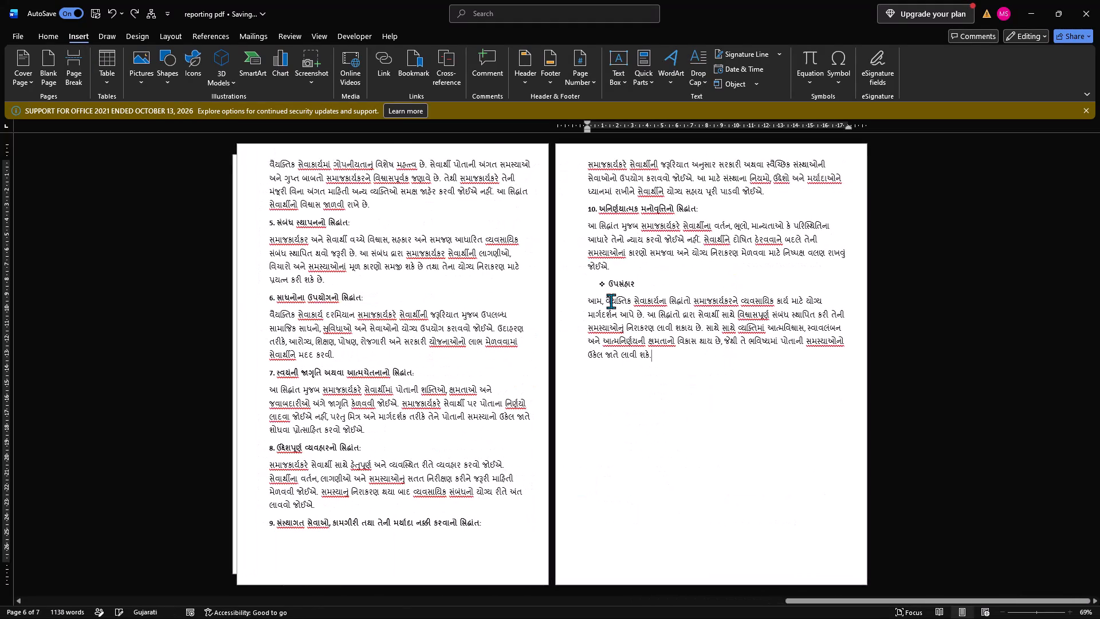
pyautogui.click(72, 74)
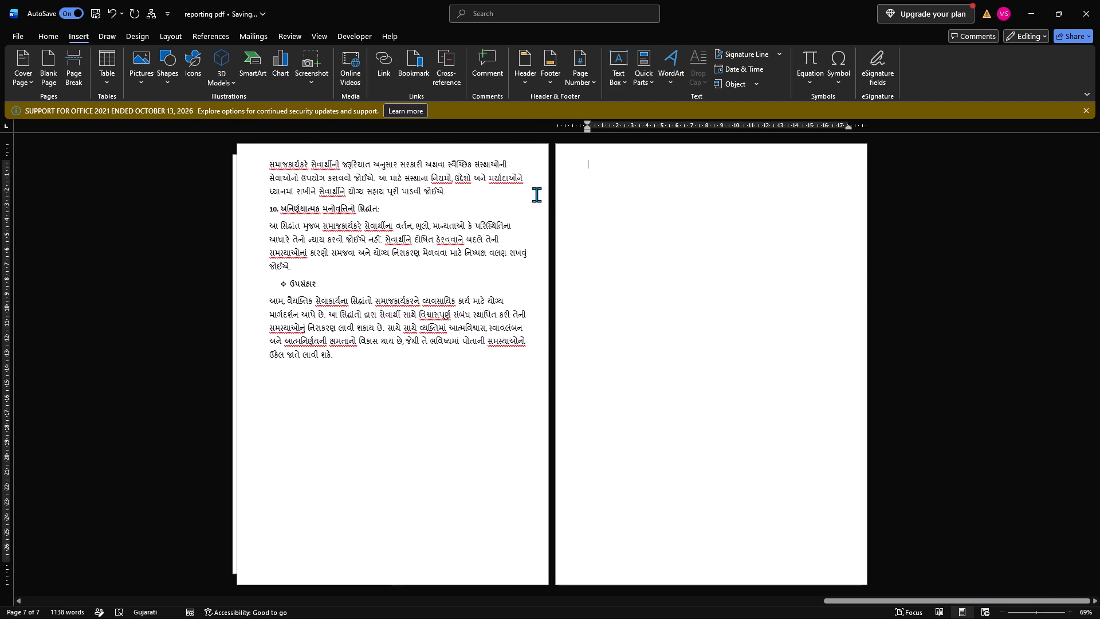
pyautogui.click(553, 194)
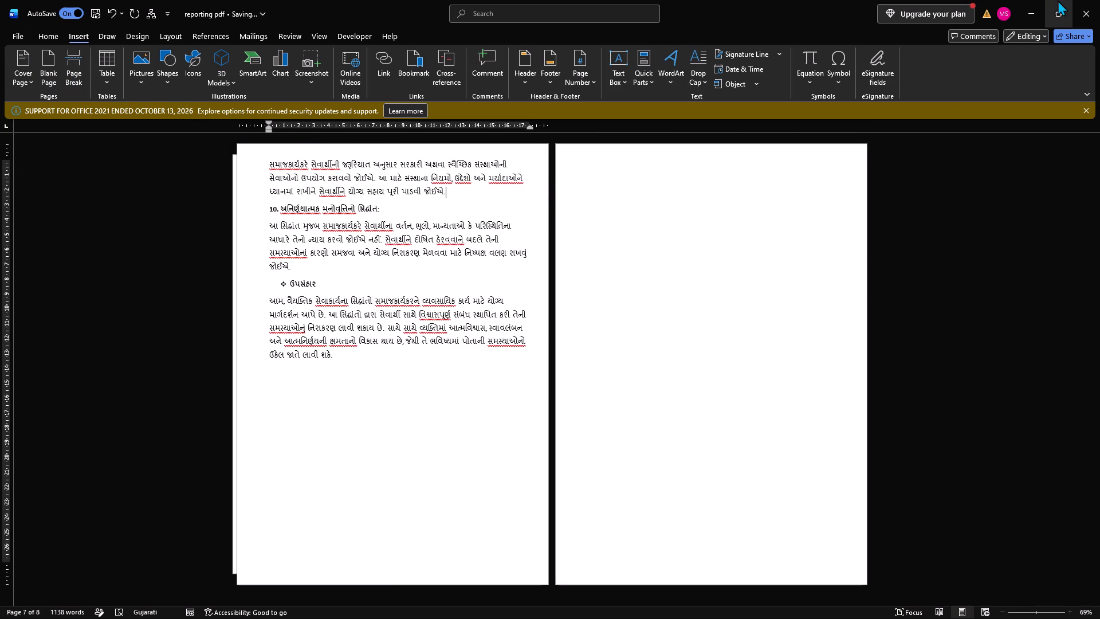
# Restore the document window to its smaller size and show an overview of all open windows.
pyautogui.click(1060, 15)
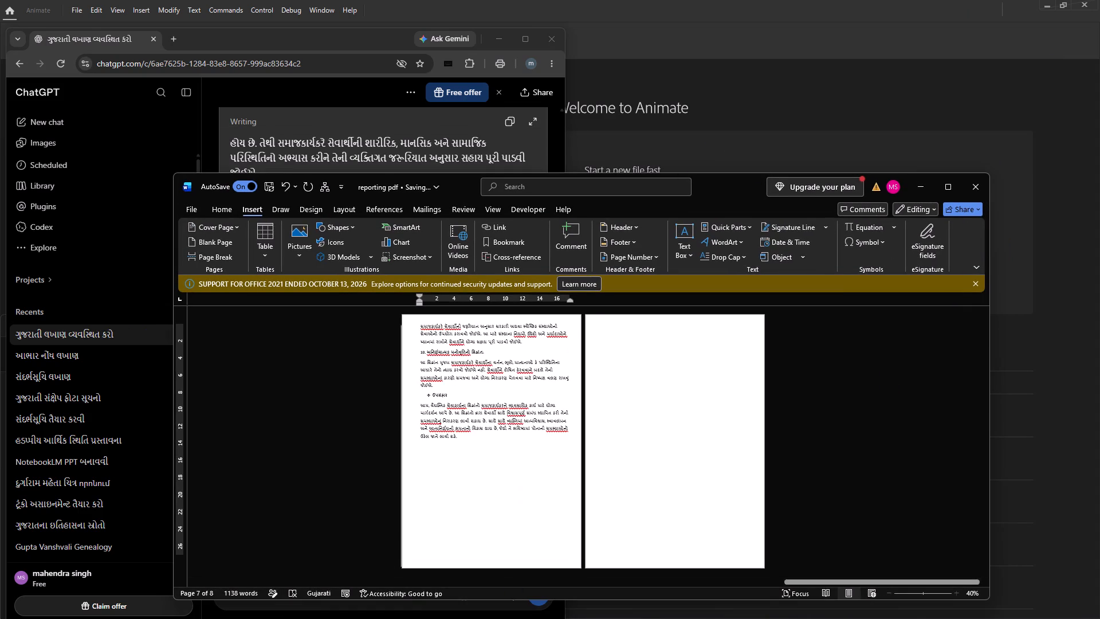
pyautogui.click(516, 606)
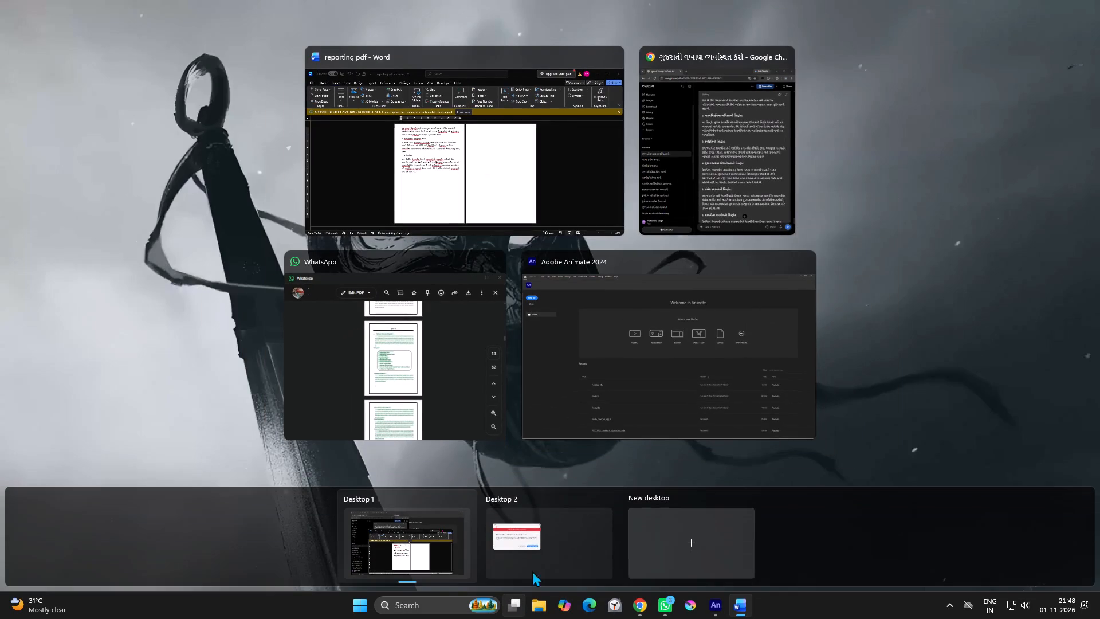
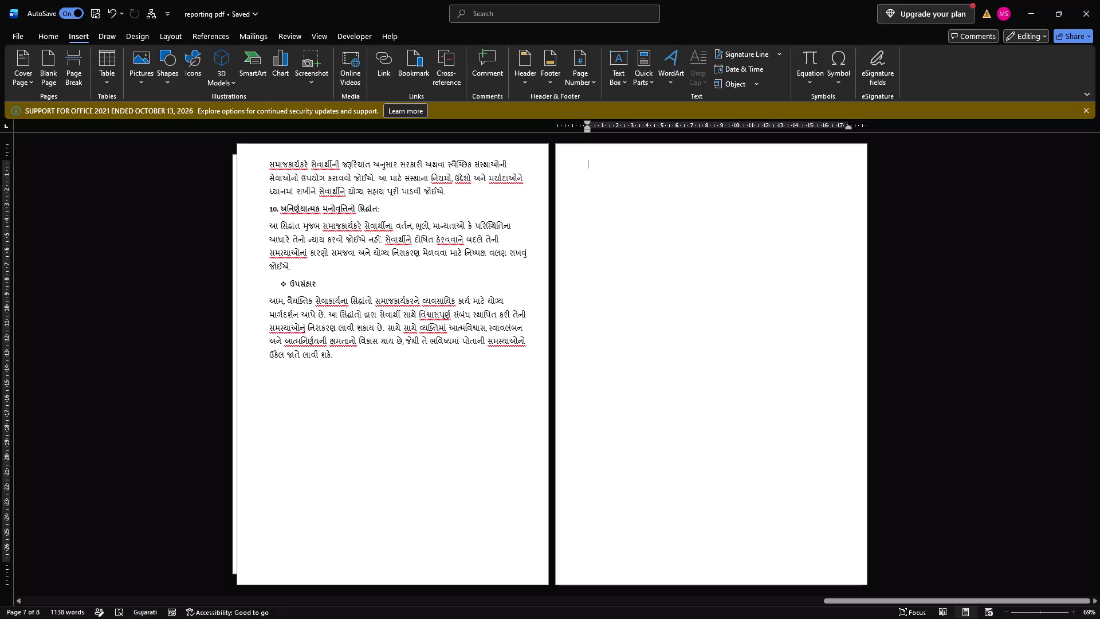
# Paste the question title "વ્યક્તિક સેવાકાર્યનો ઇતિહાસ : ઈંગ્લેન્ડ" on the blank last page and format it bold at 18 pt.
pyautogui.hotkey('ctrl', 'v')
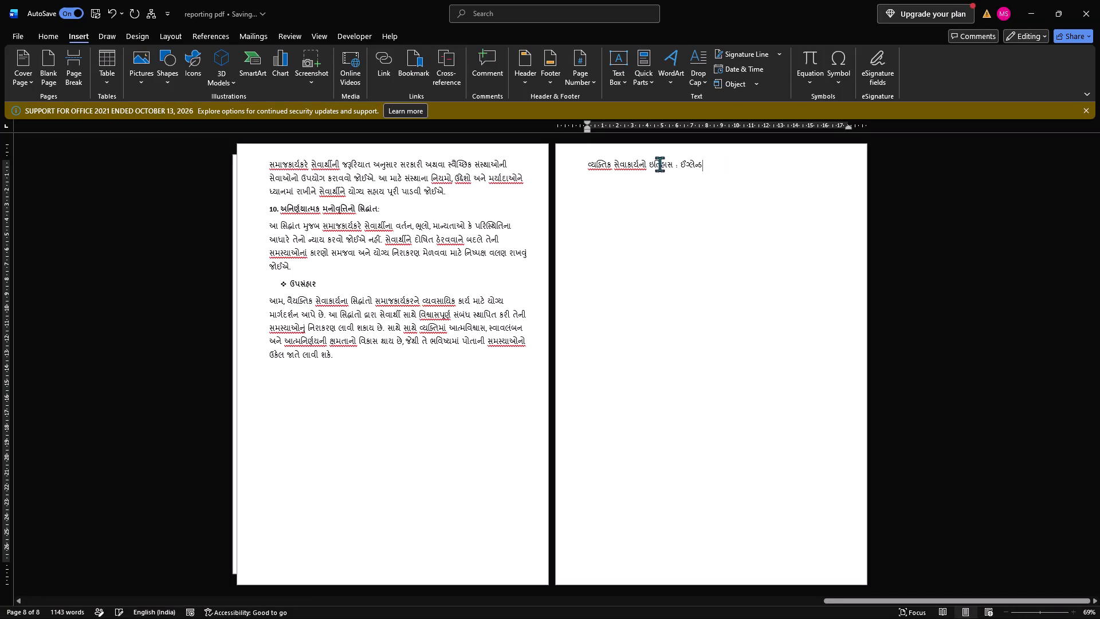
pyautogui.moveTo(587, 165); pyautogui.dragTo(776, 156)
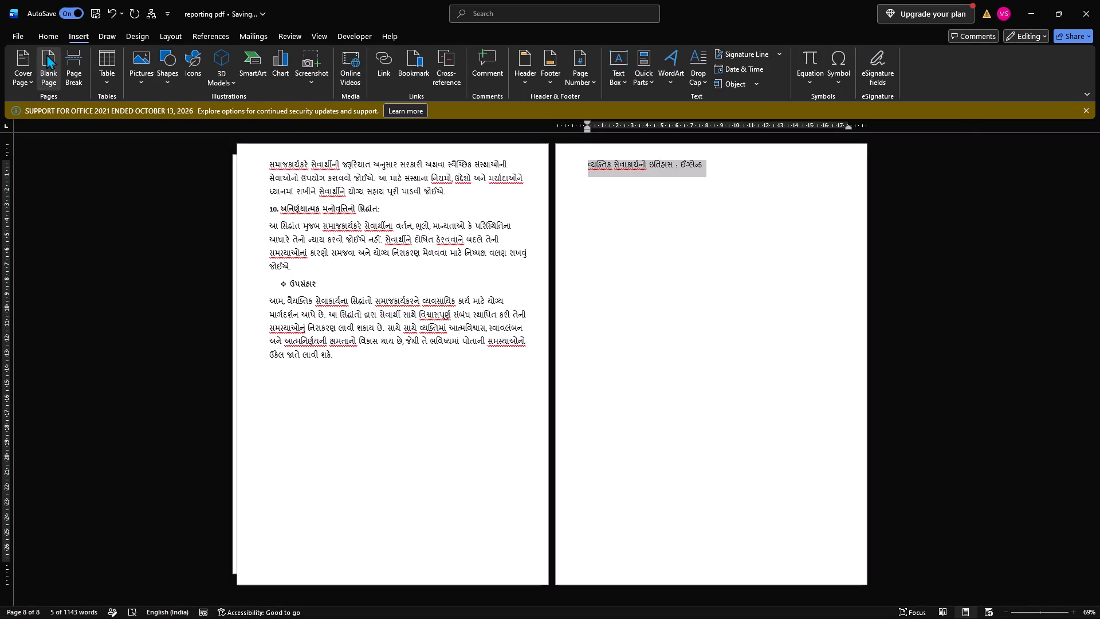
pyautogui.click(50, 37)
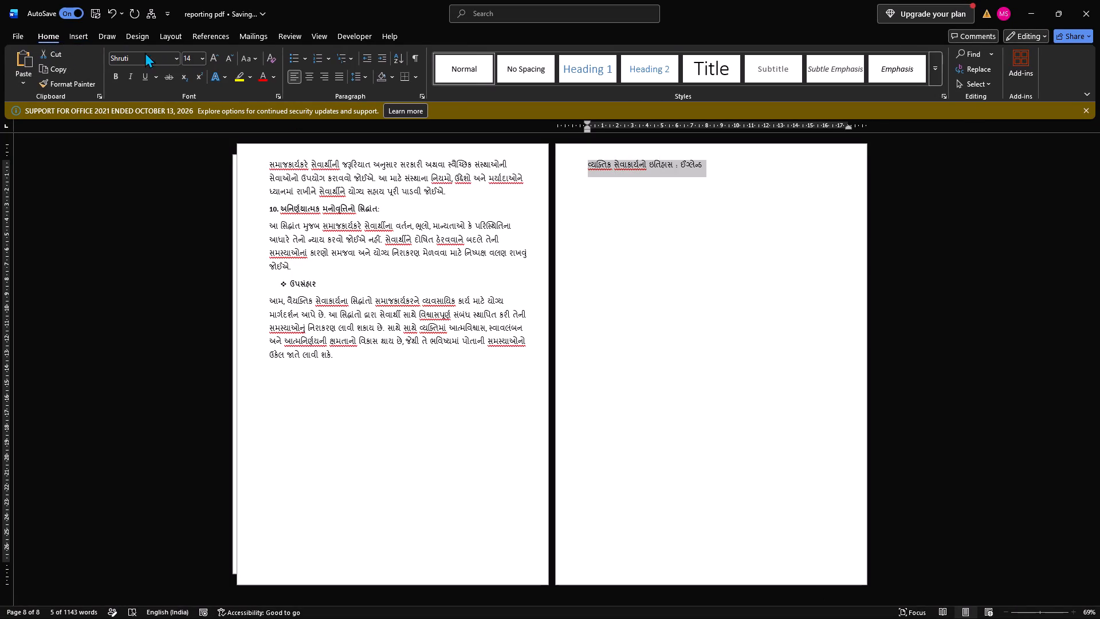
pyautogui.click(198, 60)
pyautogui.click(205, 60)
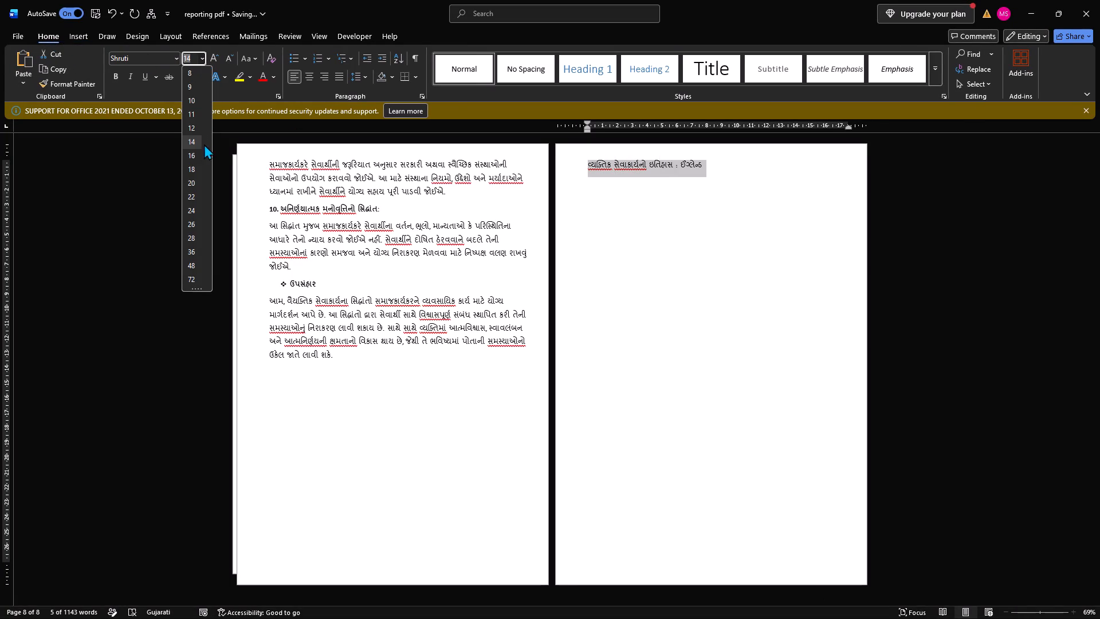
pyautogui.click(195, 167)
pyautogui.click(114, 78)
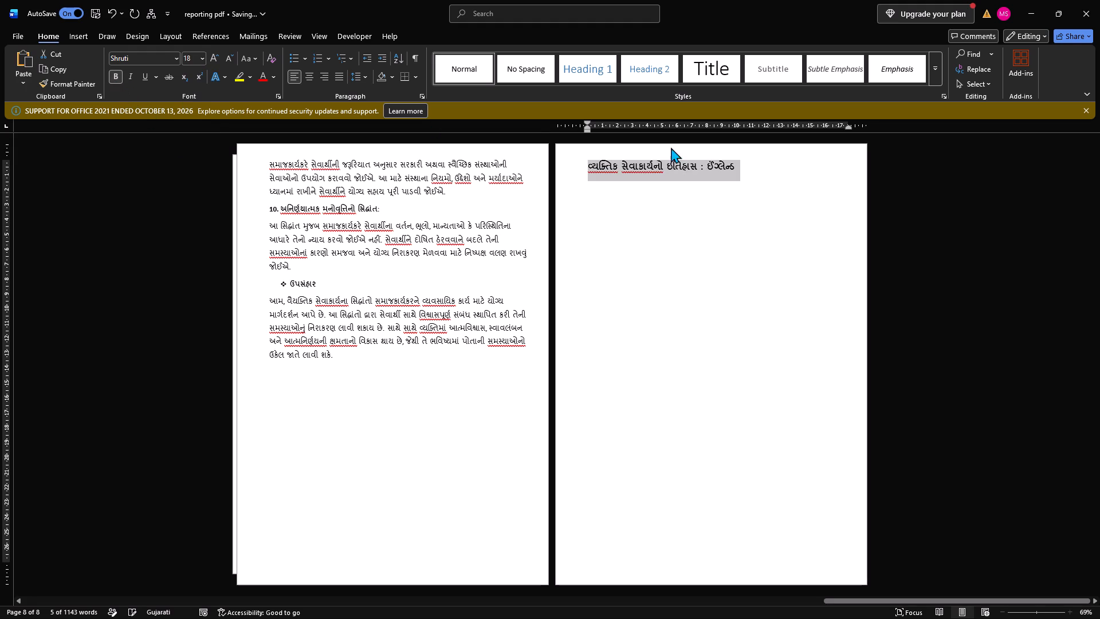
# Append "10 mark" to the end of the England history question title on the last page.
pyautogui.click(780, 177)
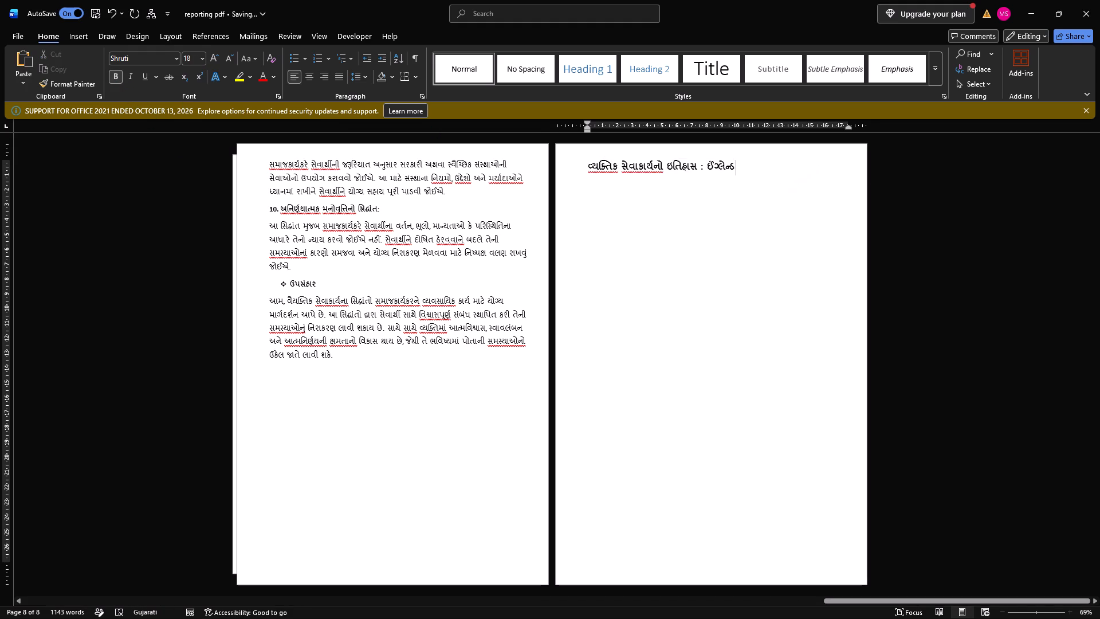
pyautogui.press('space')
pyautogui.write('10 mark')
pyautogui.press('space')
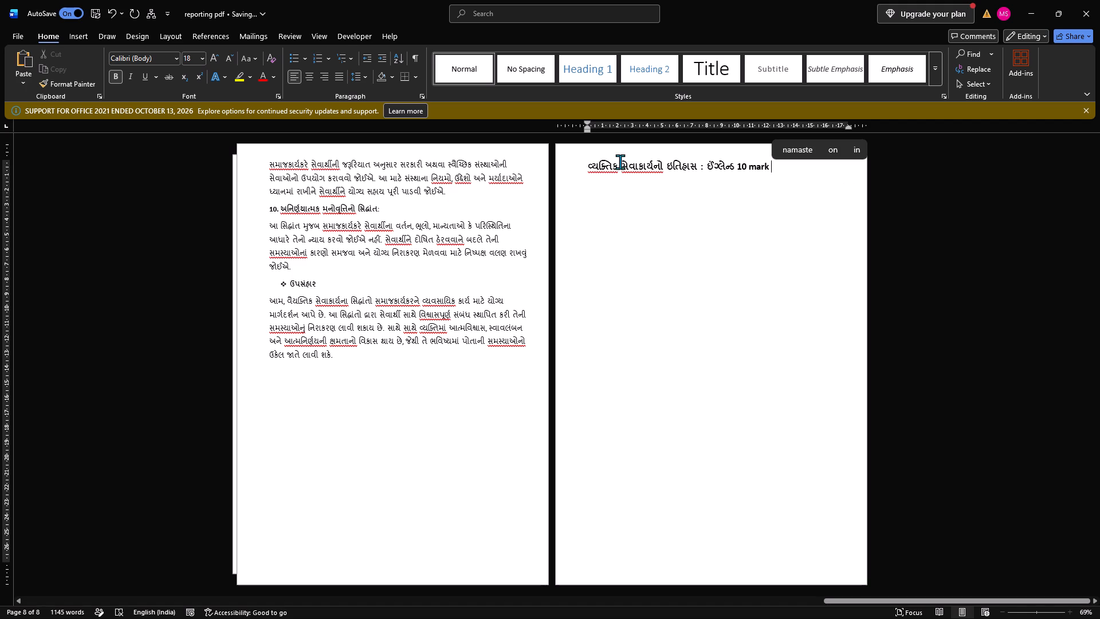
# Insert the label "Question 3" before the heading "વ્યક્તિક સેવાકાર્યનો ઇતિહાસ : ઈંગ્લેન્ડ" on the last page.
pyautogui.click(584, 166)
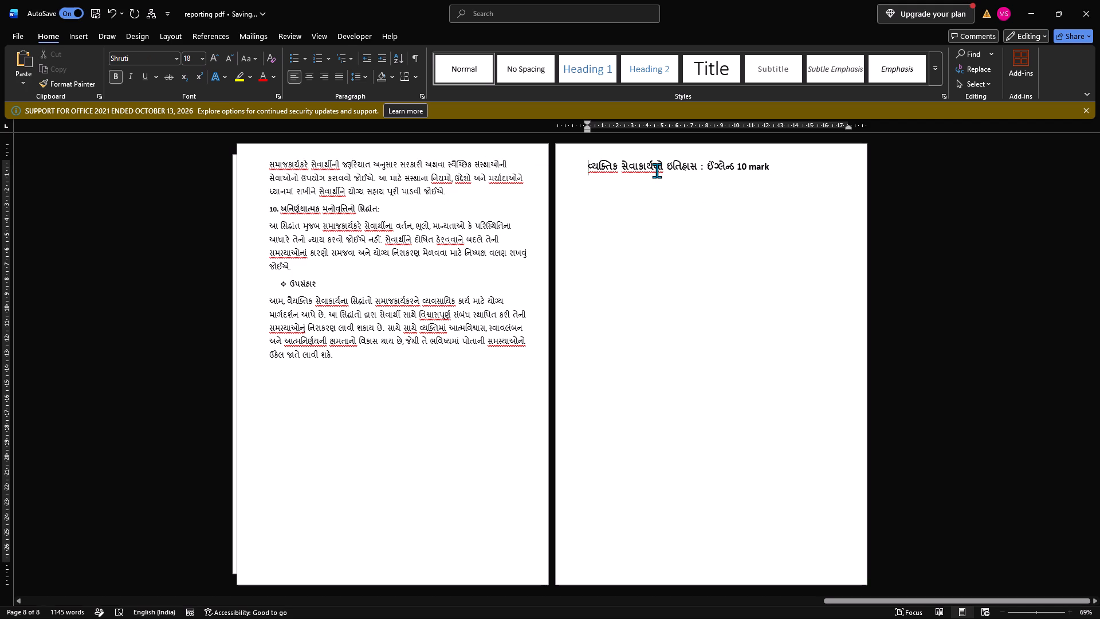
pyautogui.press('u')
pyautogui.press('BackSpace')
pyautogui.write('question')
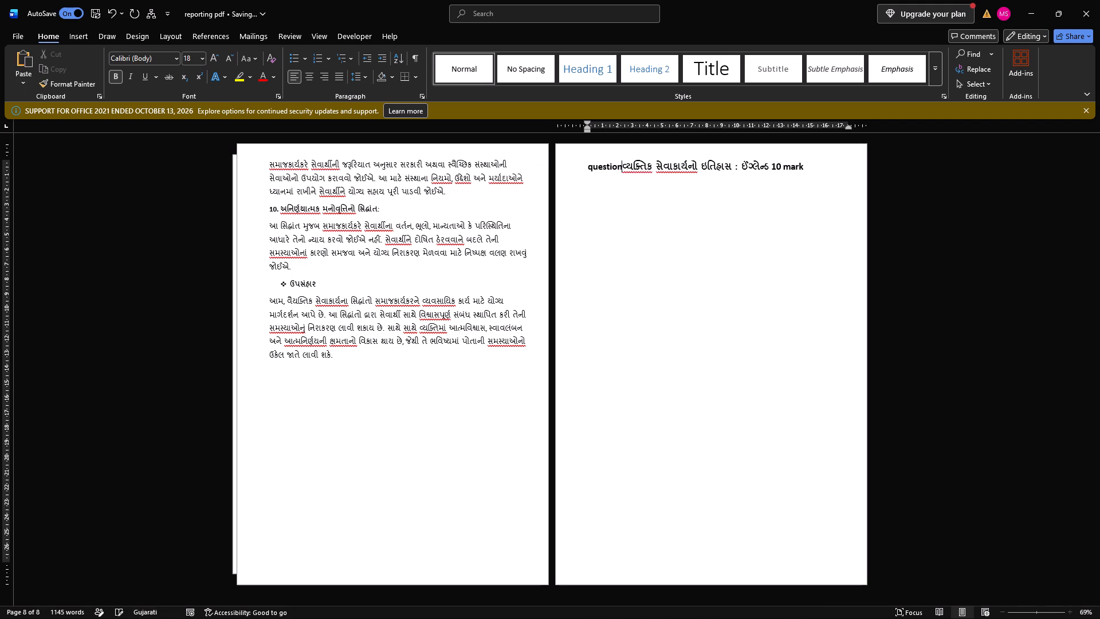
pyautogui.press('space')
pyautogui.write('3')
pyautogui.press('space')
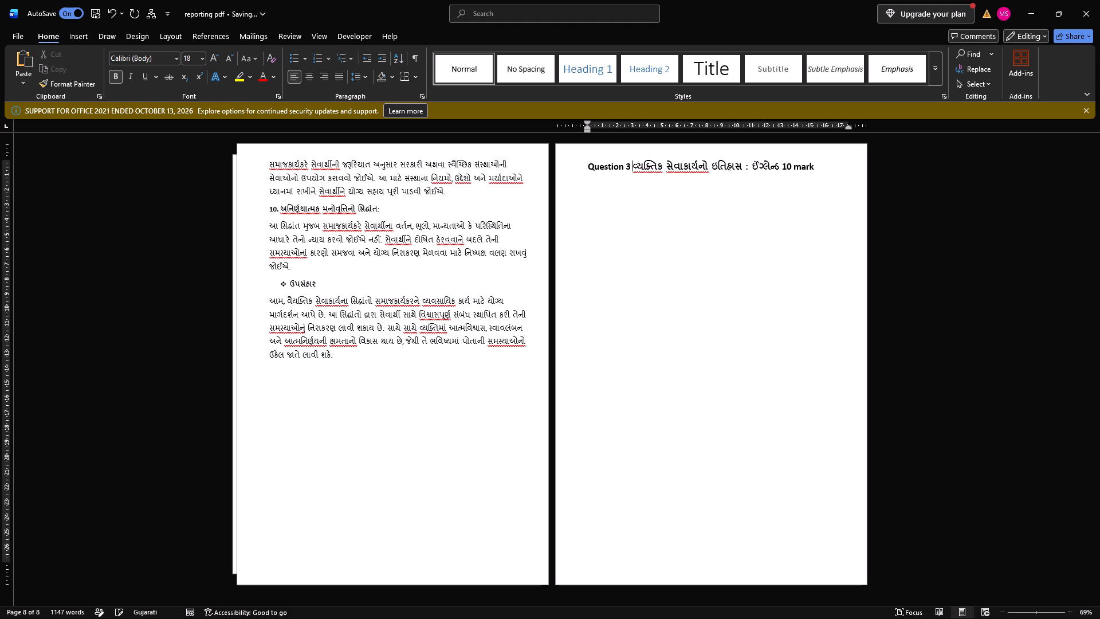
# Split "10 mark" off the end of the Question 3 heading onto its own line below.
pyautogui.click(787, 167)
pyautogui.click(783, 167)
pyautogui.press('Return')
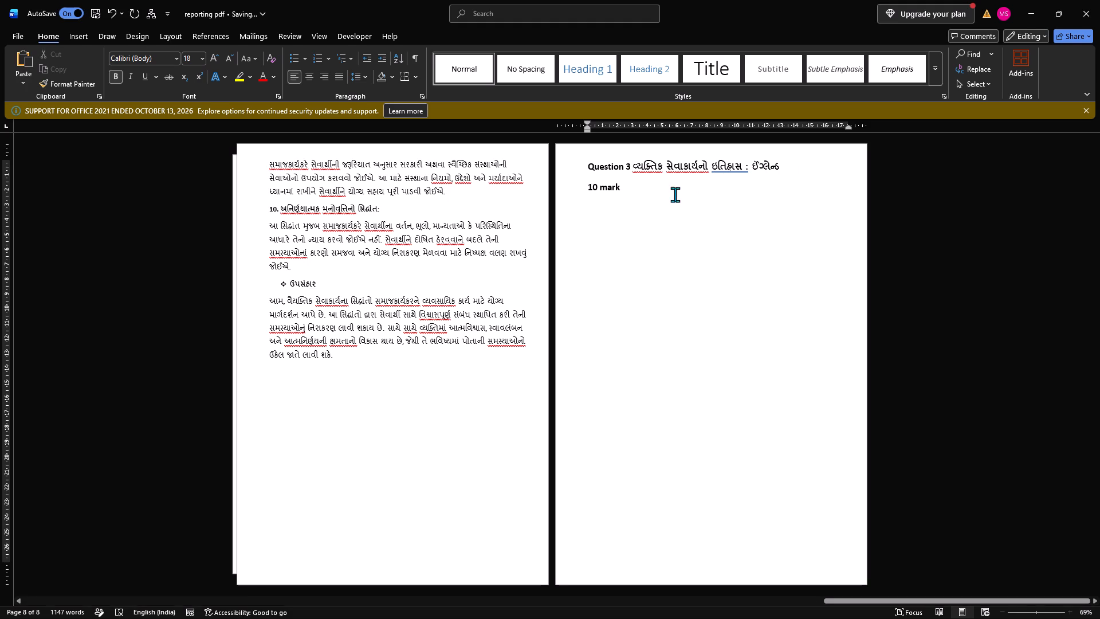
# Select the "10 mark" line below the Question 3 heading.
pyautogui.moveTo(591, 189); pyautogui.dragTo(643, 177)
pyautogui.click(682, 216)
pyautogui.moveTo(589, 189); pyautogui.dragTo(639, 194)
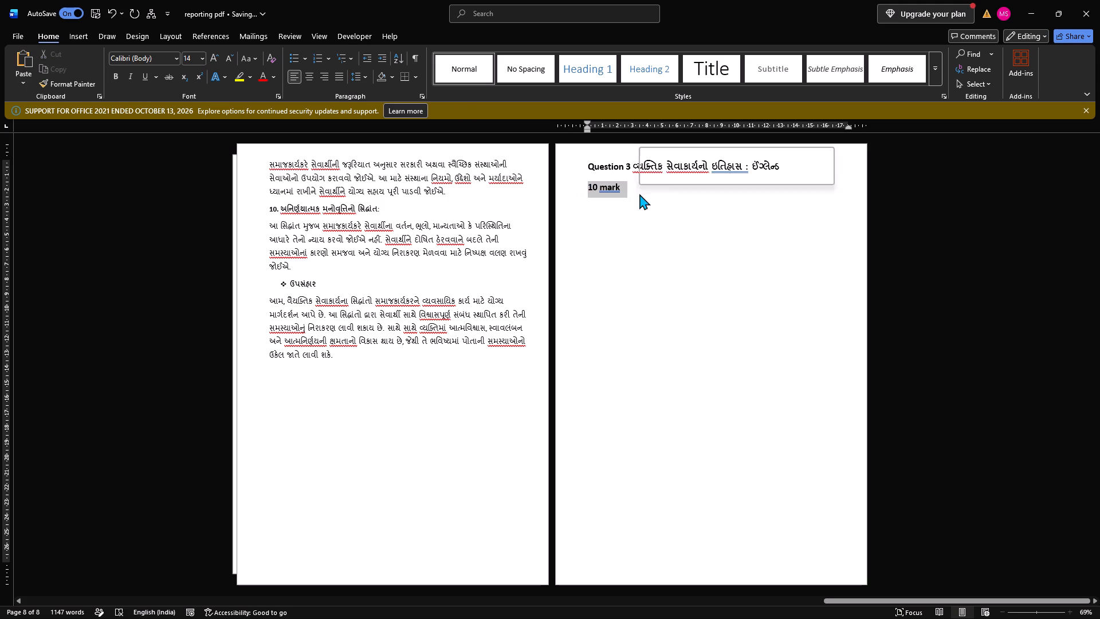
# Set the font size of the "10 mark" line below the Question 3 heading to 16.
pyautogui.click(204, 54)
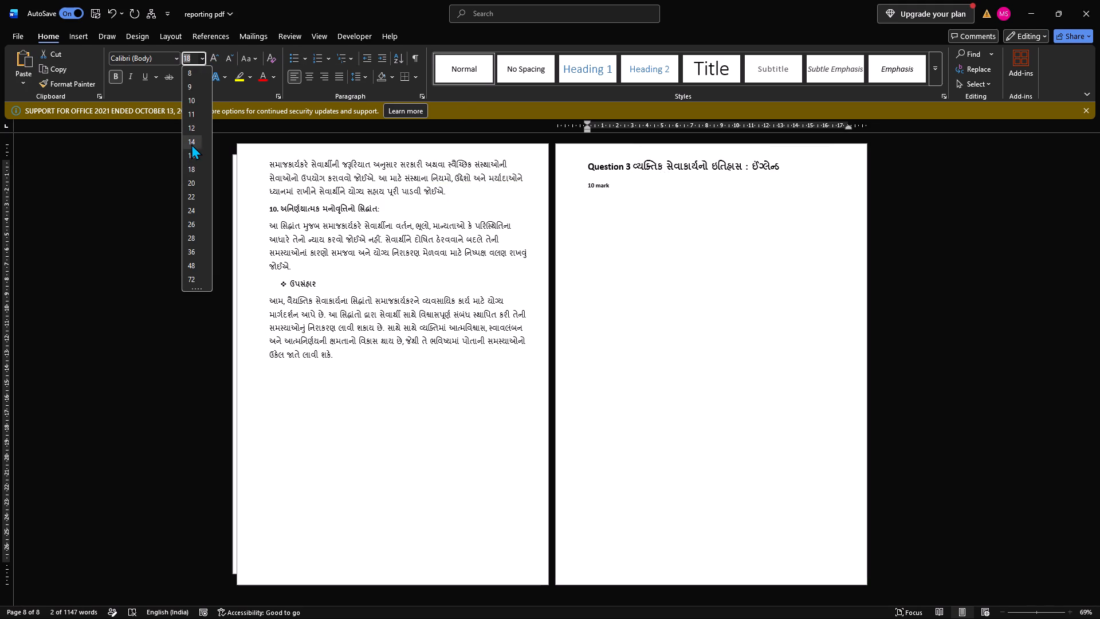
pyautogui.click(191, 150)
pyautogui.click(637, 191)
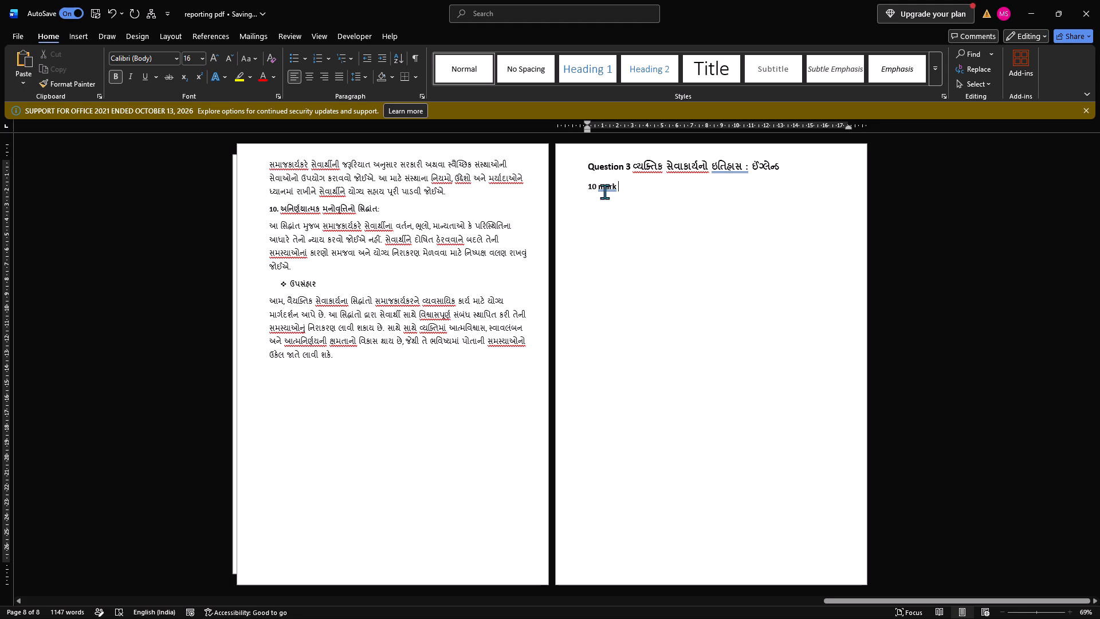
pyautogui.moveTo(586, 186); pyautogui.dragTo(596, 188)
pyautogui.click(645, 203)
pyautogui.moveTo(589, 186); pyautogui.dragTo(673, 188)
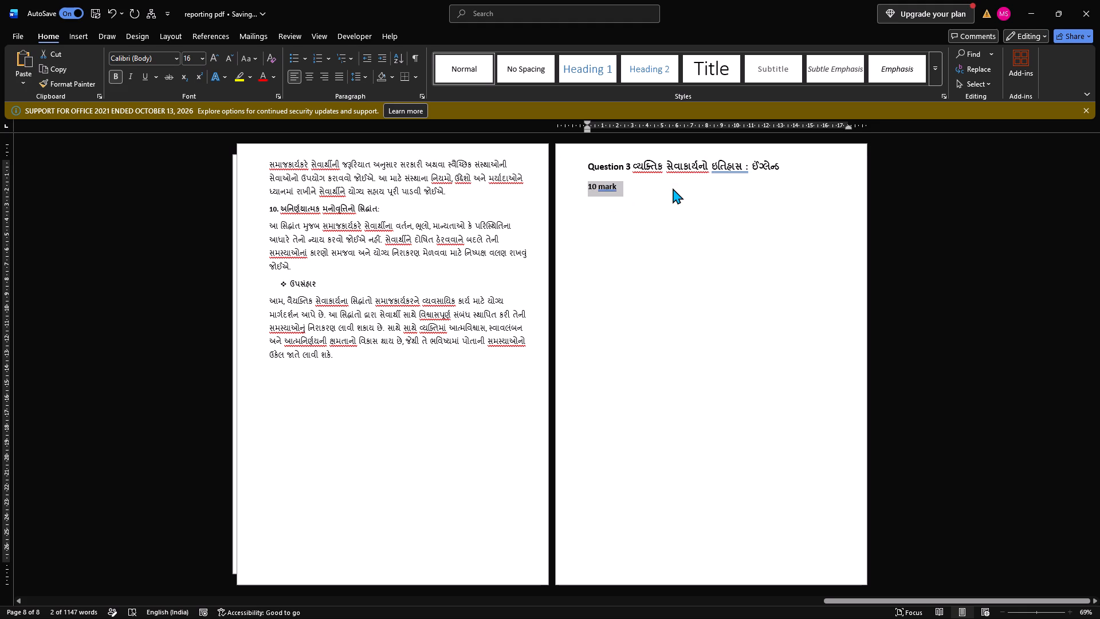
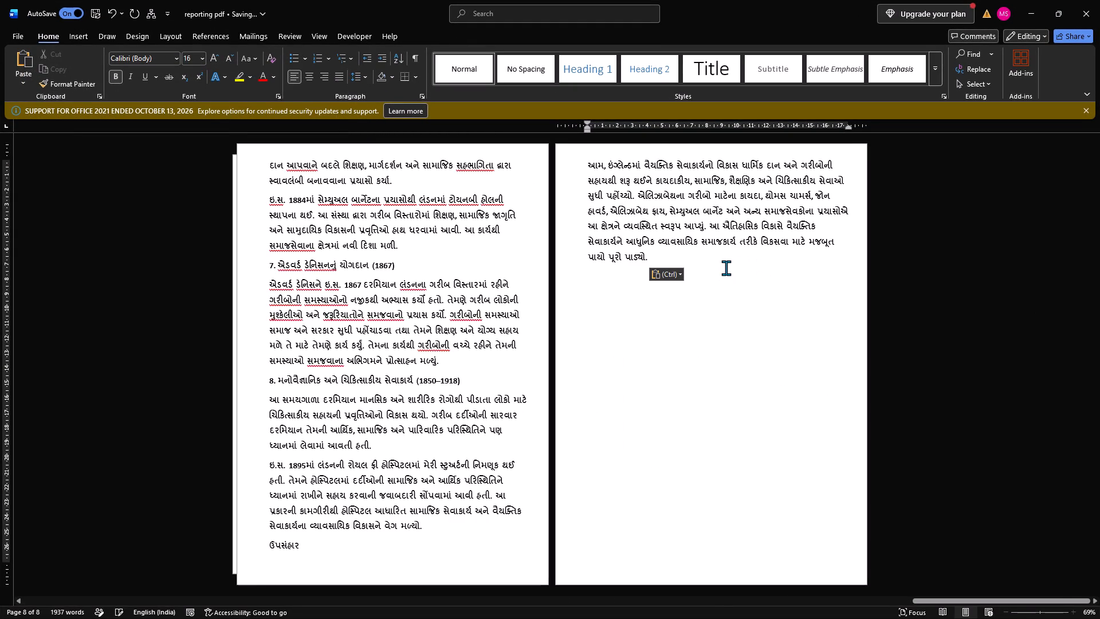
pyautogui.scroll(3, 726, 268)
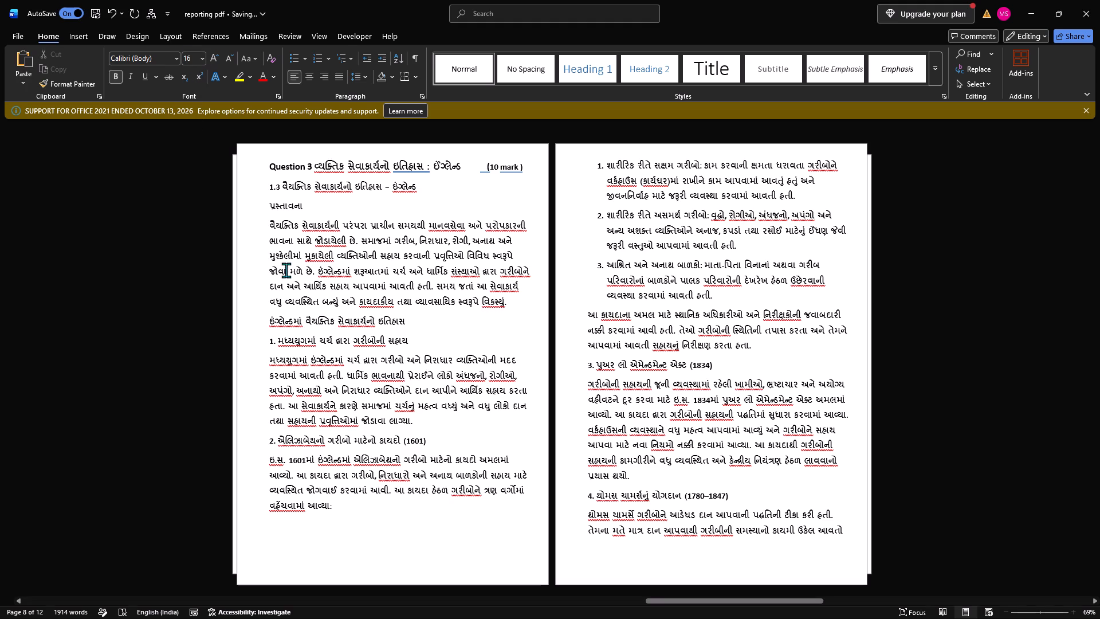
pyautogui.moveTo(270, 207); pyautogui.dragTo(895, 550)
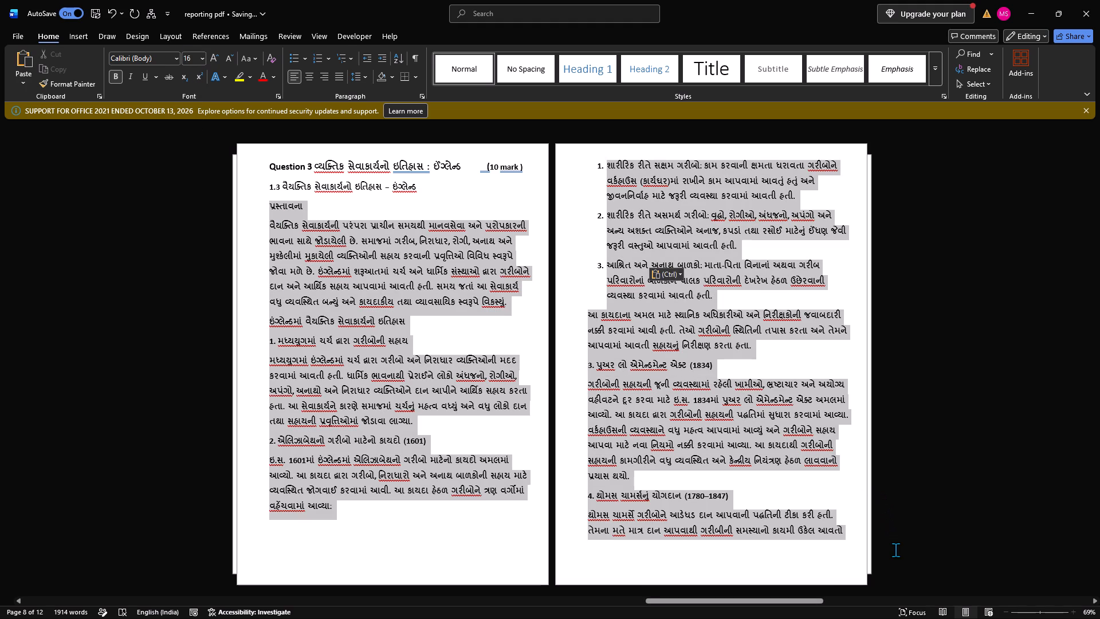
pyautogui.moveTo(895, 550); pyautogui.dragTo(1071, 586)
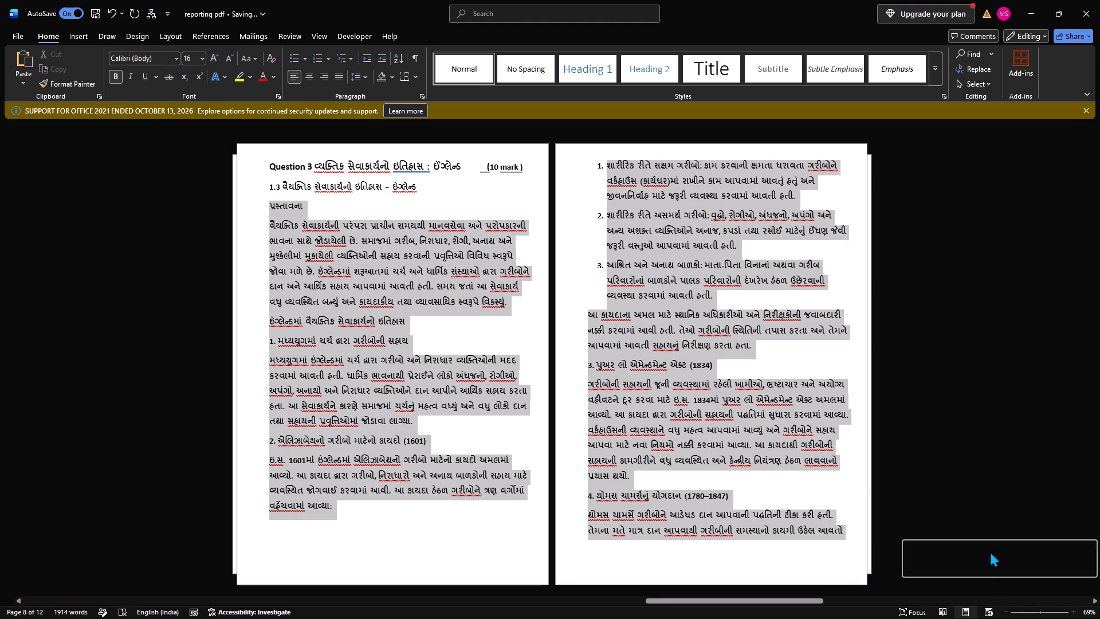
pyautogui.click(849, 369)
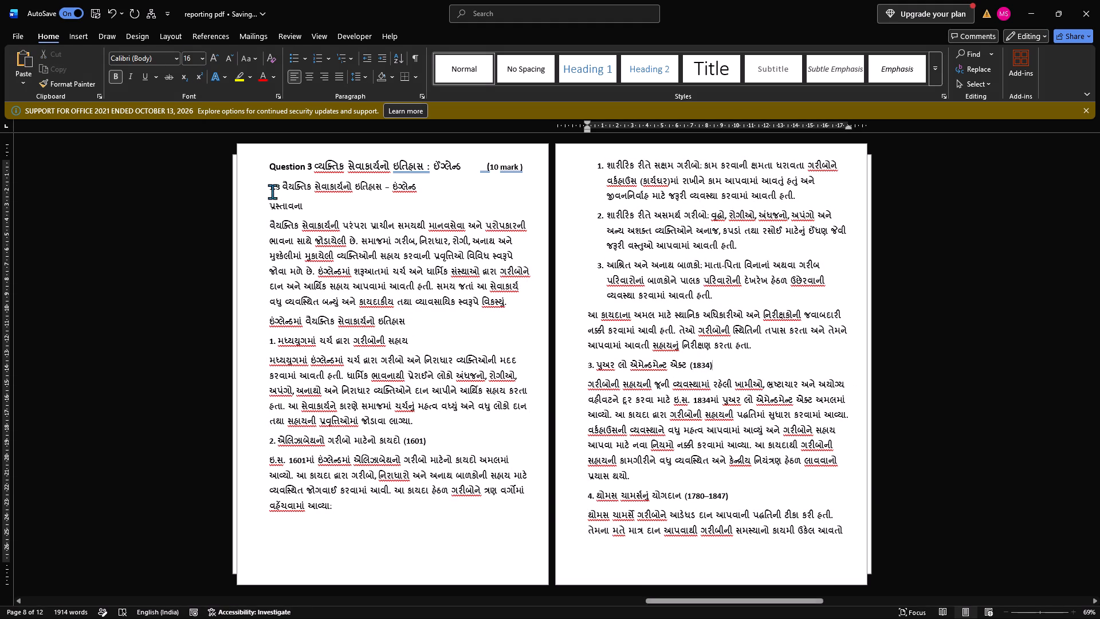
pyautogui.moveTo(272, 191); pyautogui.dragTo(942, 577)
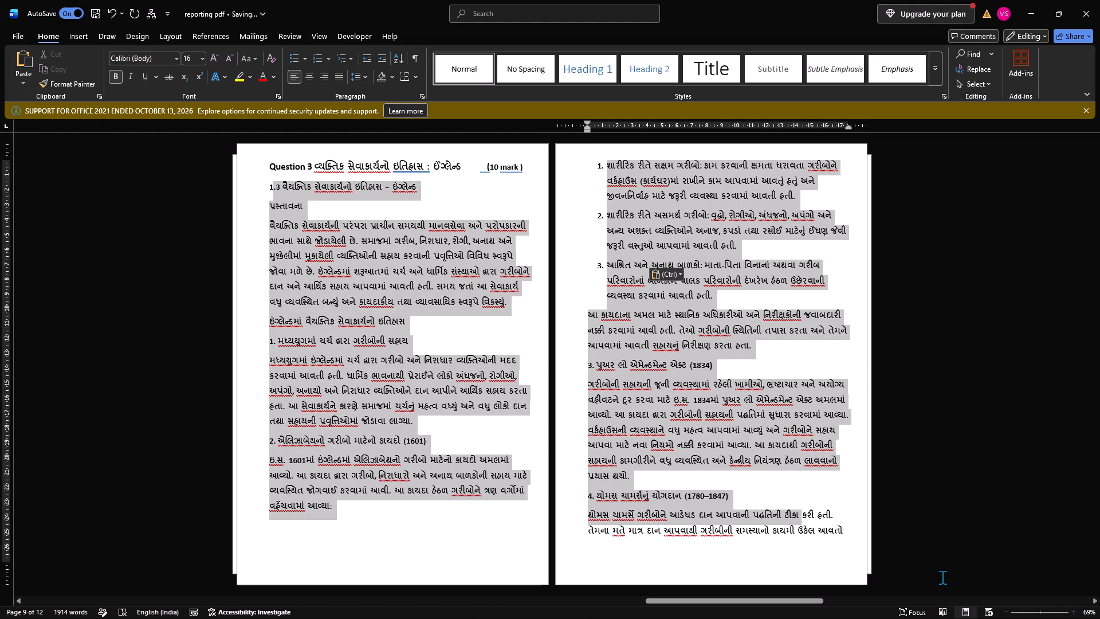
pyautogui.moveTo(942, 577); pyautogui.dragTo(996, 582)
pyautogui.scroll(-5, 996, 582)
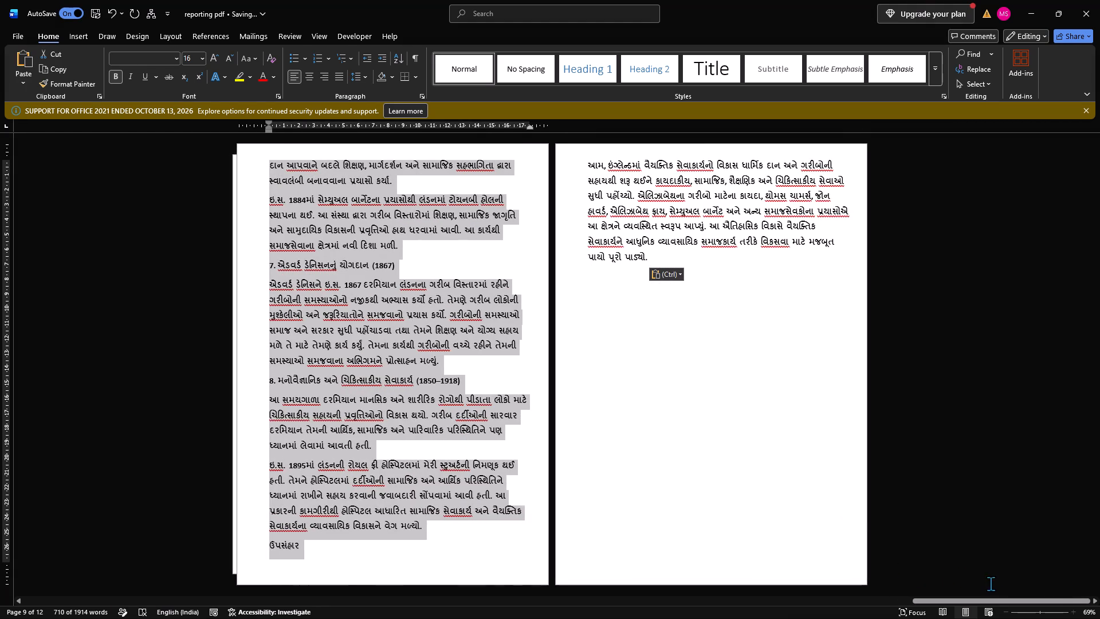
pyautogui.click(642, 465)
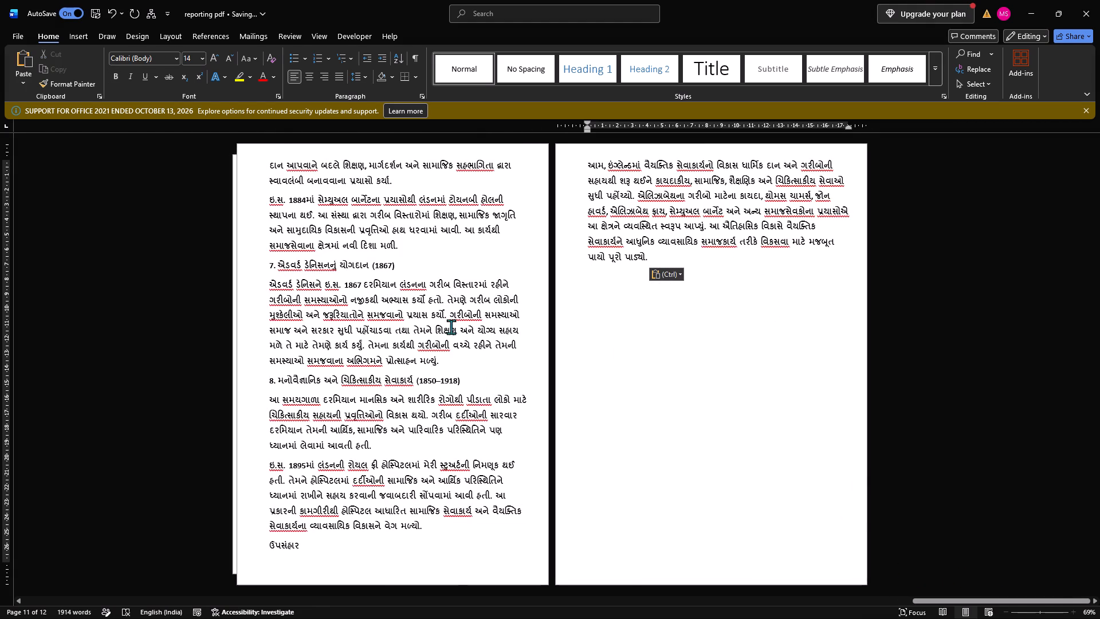
# Set the whole pasted Question 3 answer, from its 1.3 heading line to the end, to 14 pt and remove its bold.
pyautogui.scroll(3, 406, 322)
pyautogui.moveTo(258, 185); pyautogui.dragTo(336, 202)
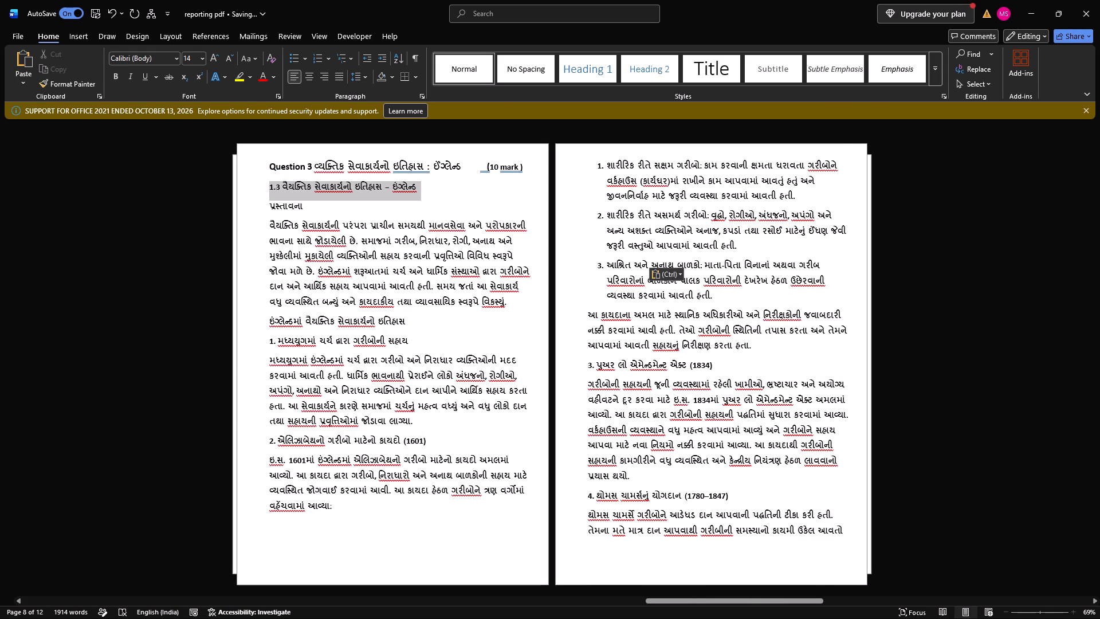
pyautogui.moveTo(336, 202); pyautogui.dragTo(1017, 598)
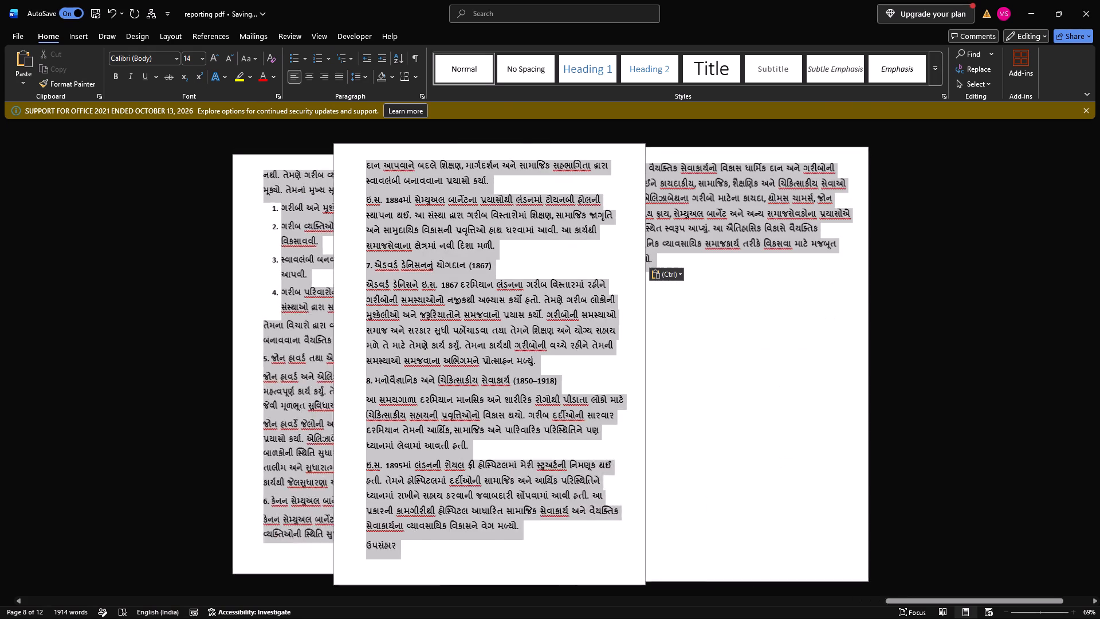
pyautogui.moveTo(1017, 598); pyautogui.dragTo(942, 485)
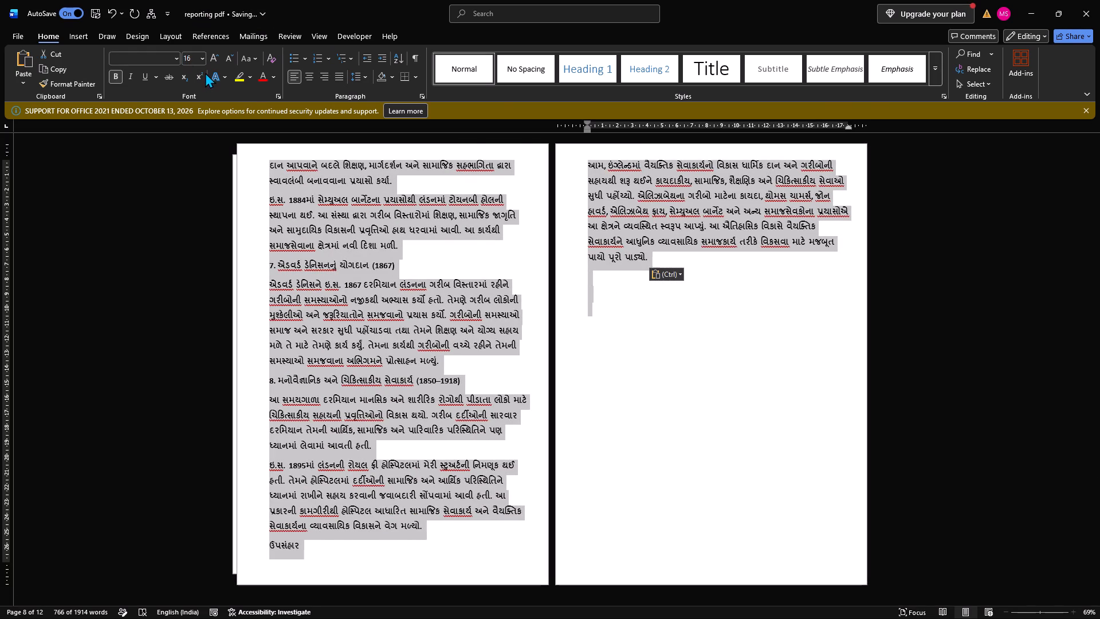
pyautogui.click(202, 58)
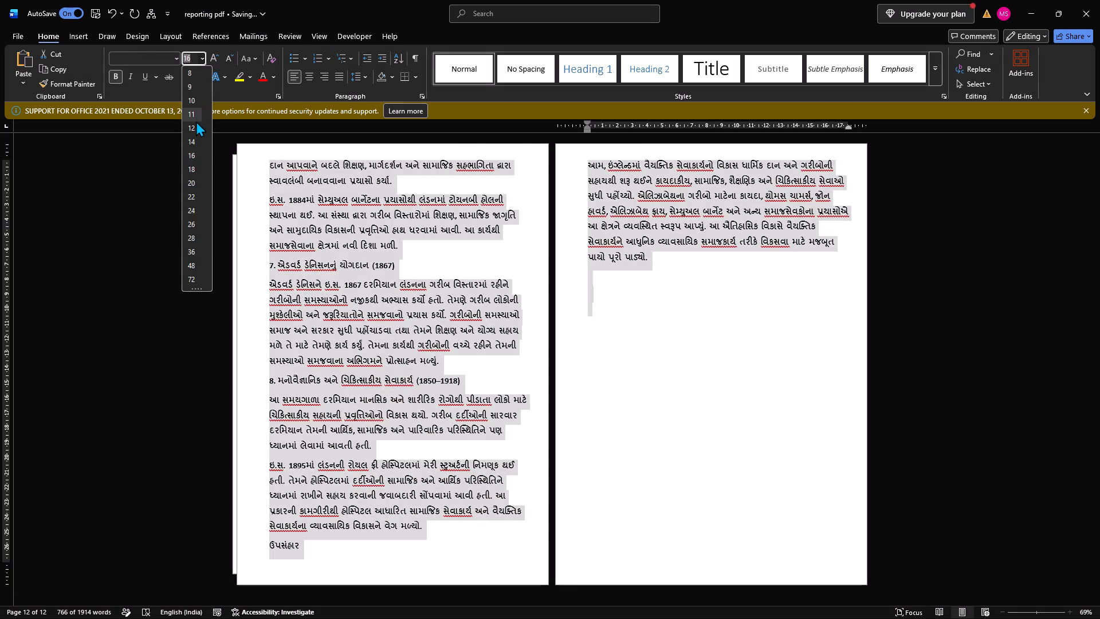
pyautogui.click(192, 139)
pyautogui.click(114, 75)
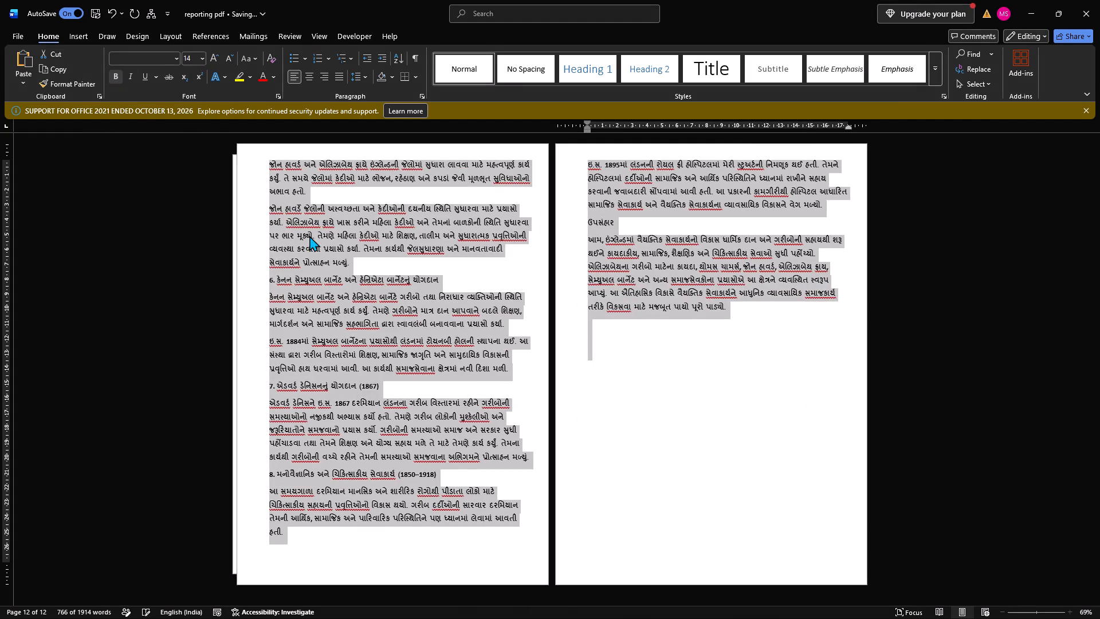
pyautogui.click(592, 374)
# Delete the duplicate title line "1.3 વૈયક્તિક સેવાકાર્યનો ઇતિહાસ – ઇંગ્લેન્ડ" below the Question 3 heading.
pyautogui.scroll(2, 559, 371)
pyautogui.scroll(1, 459, 357)
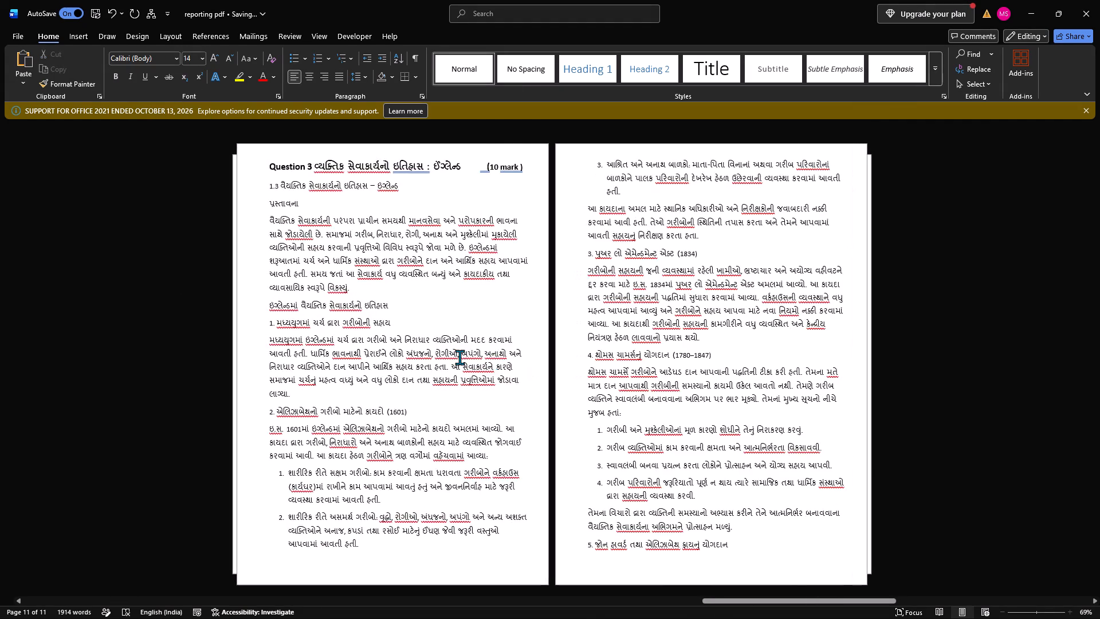
pyautogui.scroll(-2, 615, 245)
pyautogui.scroll(1, 251, 163)
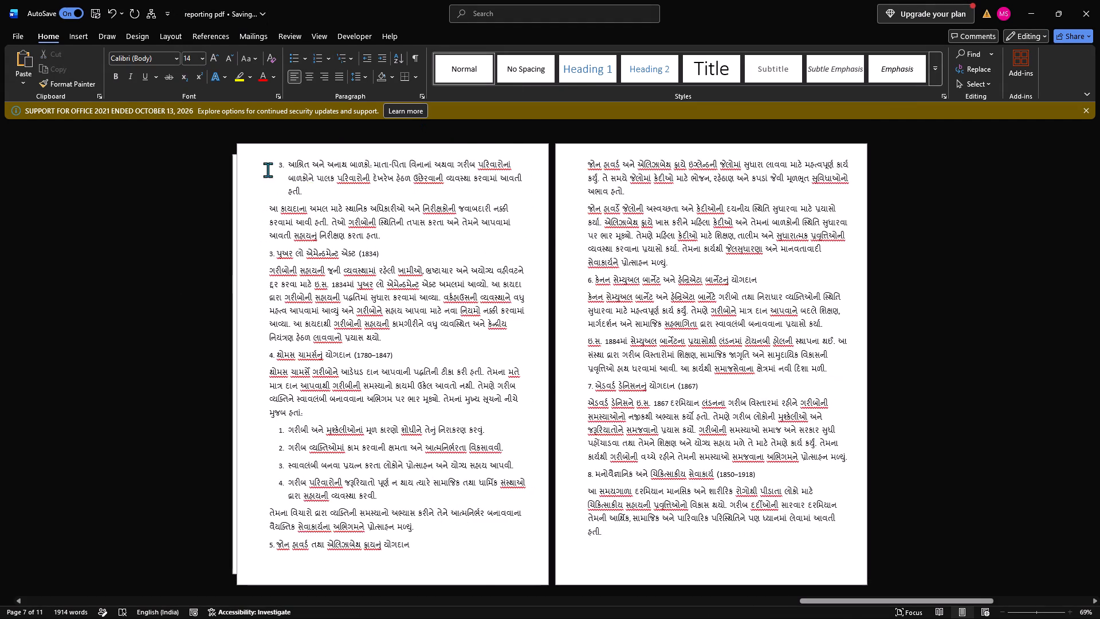
pyautogui.scroll(1, 268, 170)
pyautogui.moveTo(587, 186); pyautogui.dragTo(658, 189)
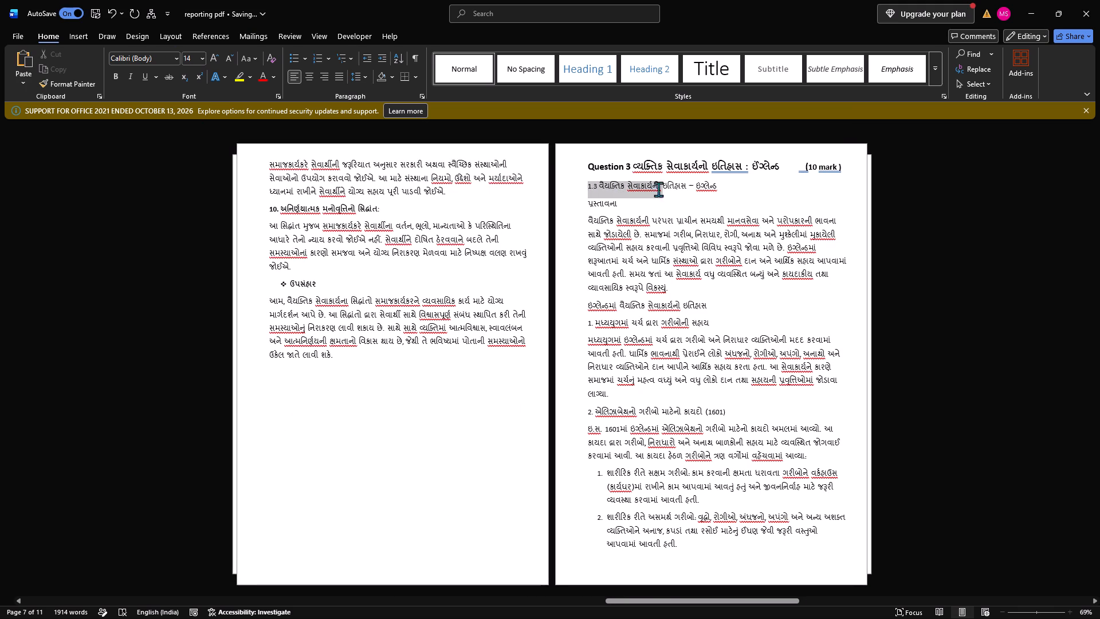
pyautogui.moveTo(658, 189); pyautogui.dragTo(722, 188)
pyautogui.press('BackSpace')
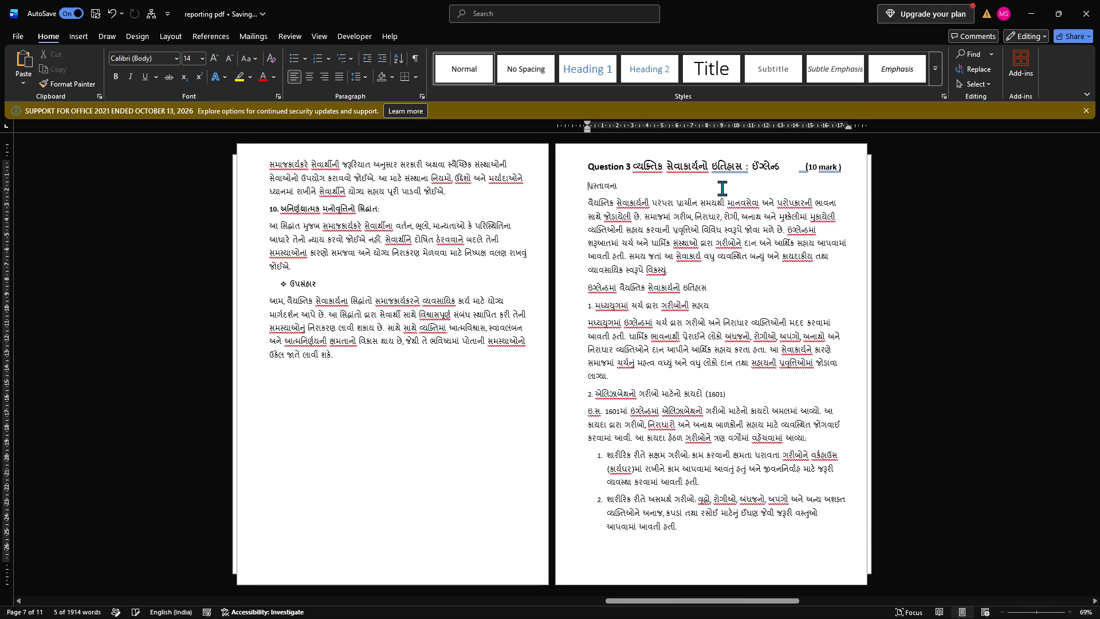
# Make the introduction heading "પ્રસ્તાવના" in the Question 3 answer bold.
pyautogui.moveTo(595, 184); pyautogui.dragTo(666, 184)
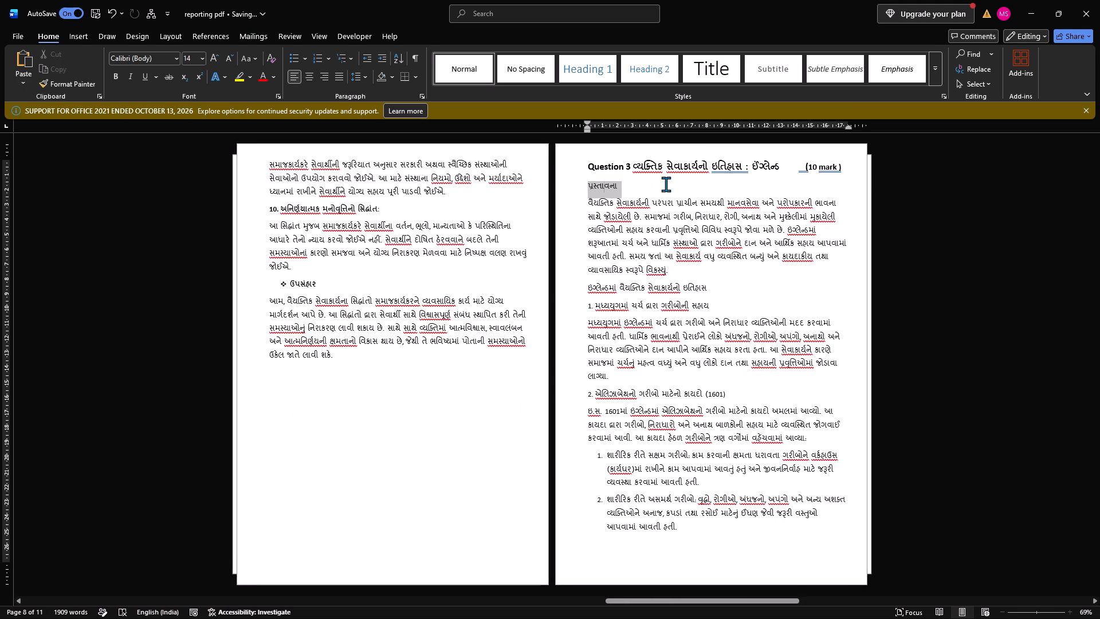
pyautogui.moveTo(666, 184); pyautogui.dragTo(666, 184)
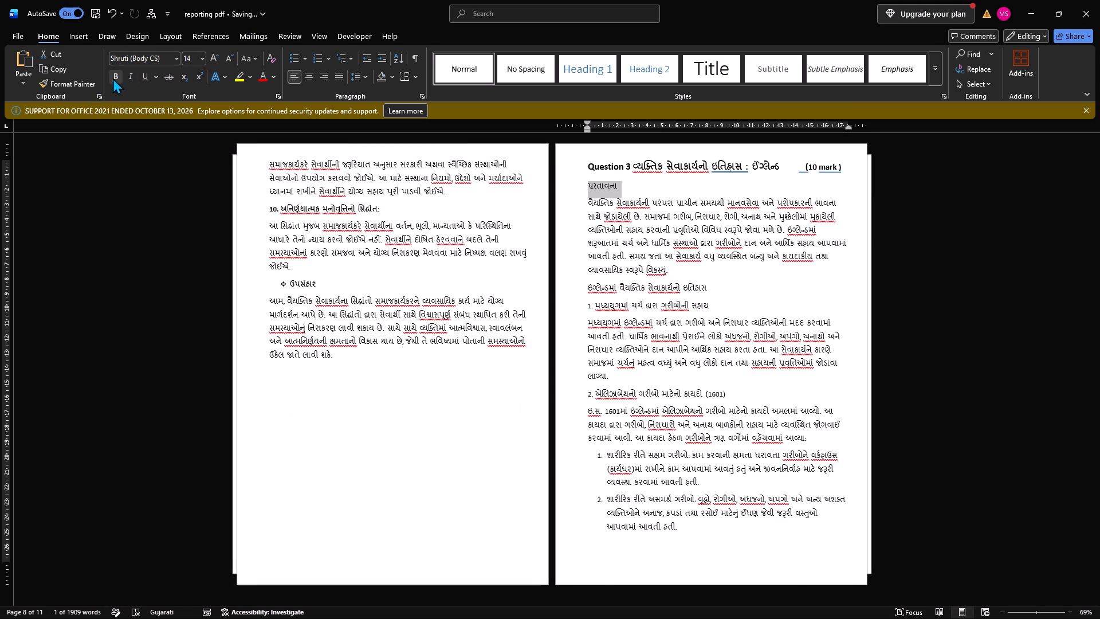
pyautogui.click(113, 78)
pyautogui.click(616, 299)
# Make the subheading "ઇંગ્લેન્ડમાં વૈયક્તિક સેવાકાર્યનો ઇતિહાસ" bold and give it the four-diamond bullet.
pyautogui.moveTo(590, 291); pyautogui.dragTo(660, 281)
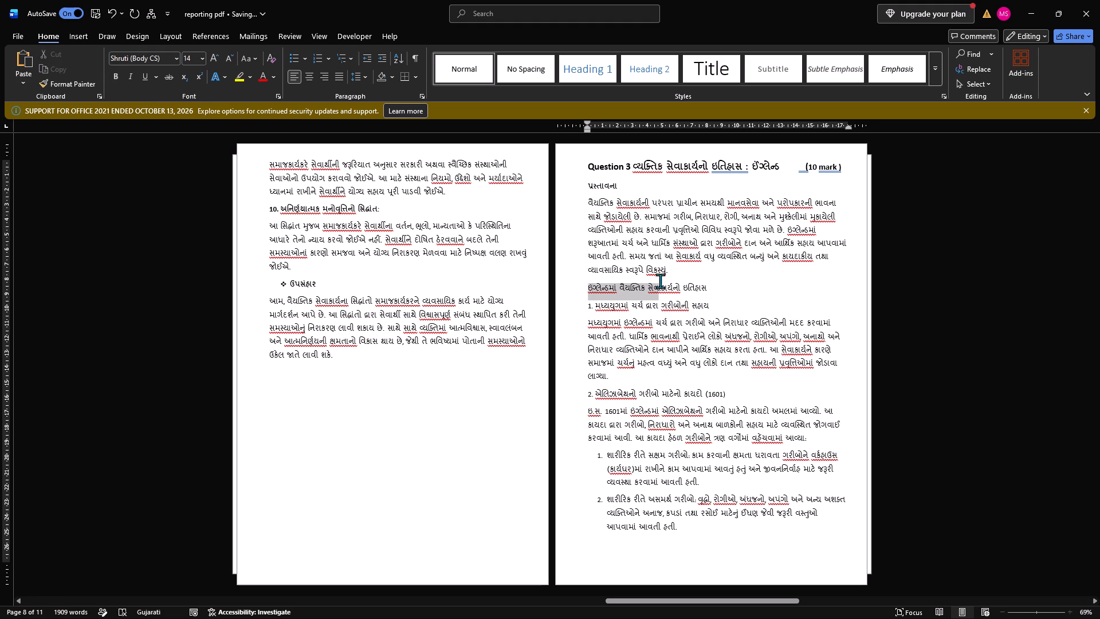
pyautogui.moveTo(660, 281); pyautogui.dragTo(714, 289)
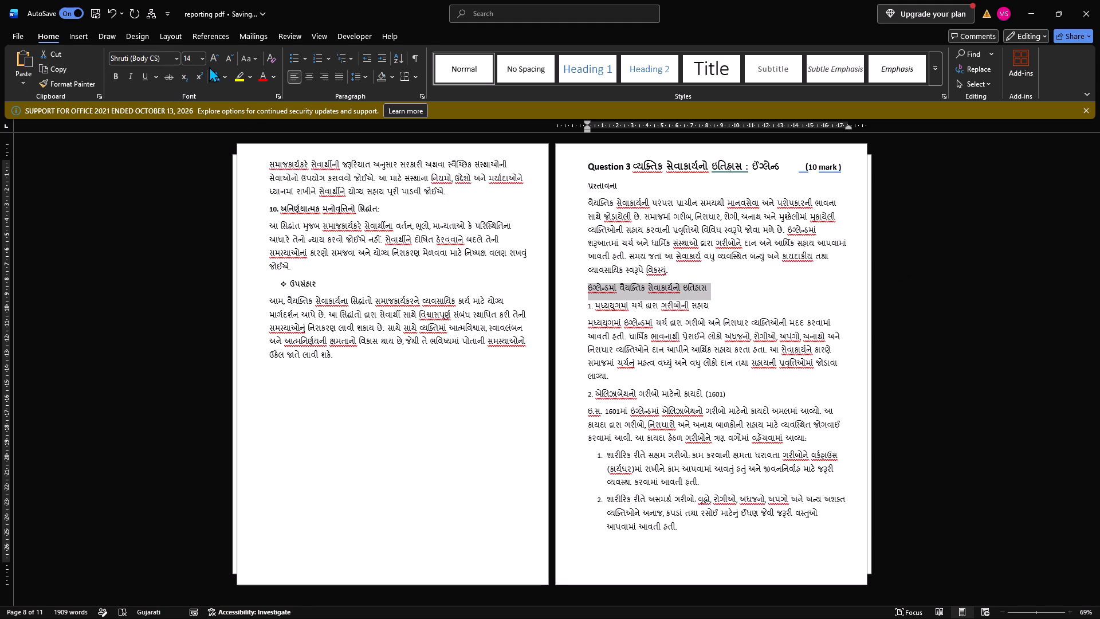
pyautogui.click(120, 76)
pyautogui.click(301, 60)
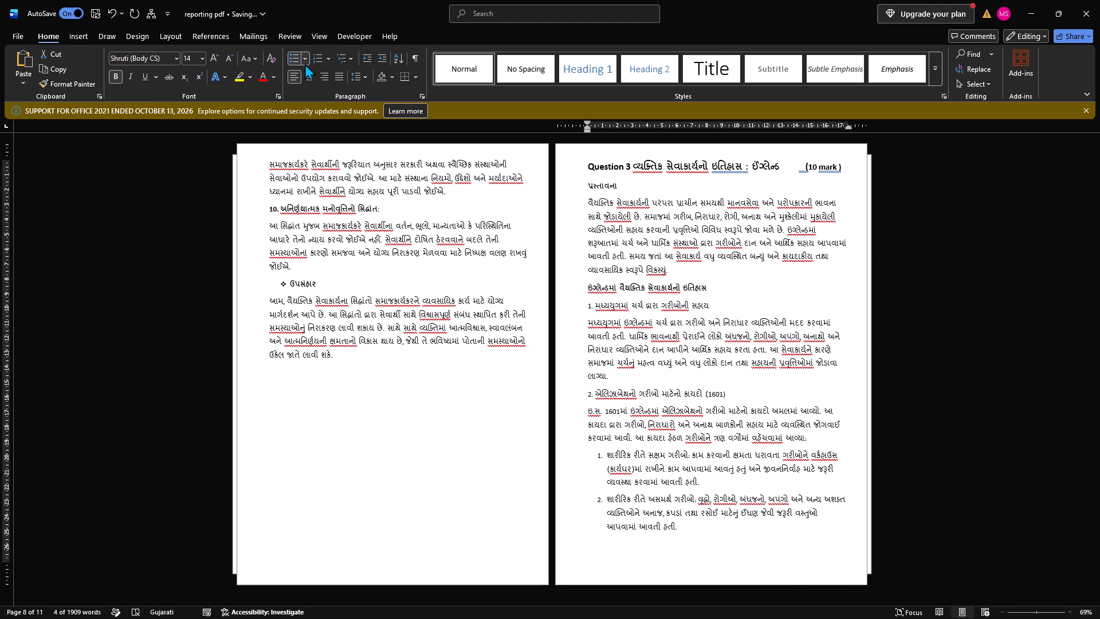
pyautogui.click(302, 62)
pyautogui.click(306, 176)
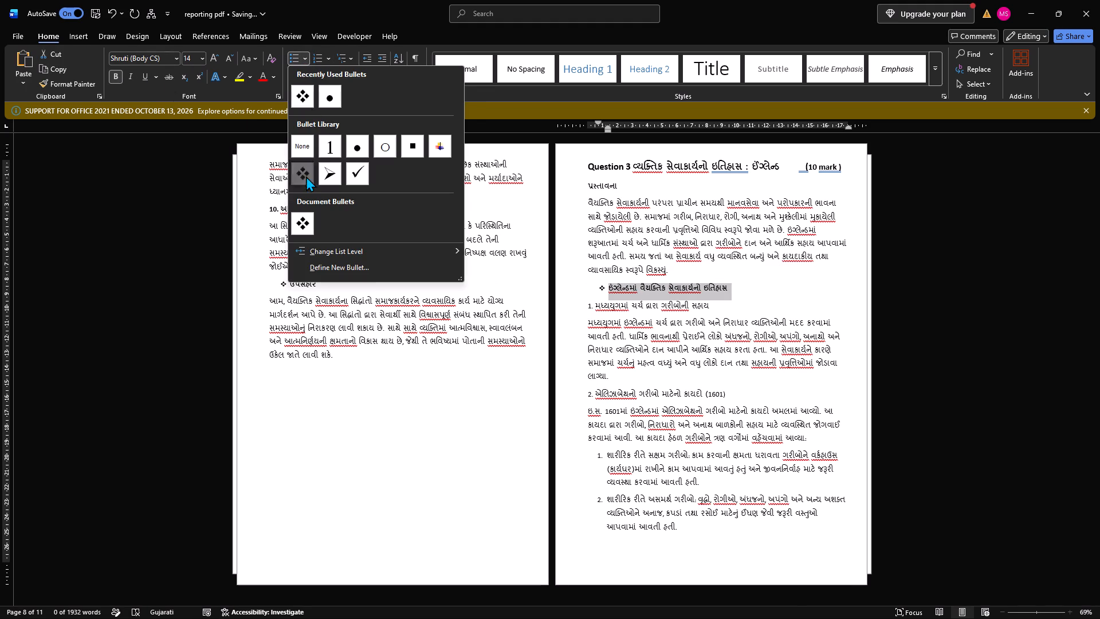
pyautogui.click(747, 289)
# Make numbered headings 1 (church aid to the poor in the Middle Ages) and 2 (Elizabeth's Poor Law, 1601) bold.
pyautogui.moveTo(585, 305); pyautogui.dragTo(658, 305)
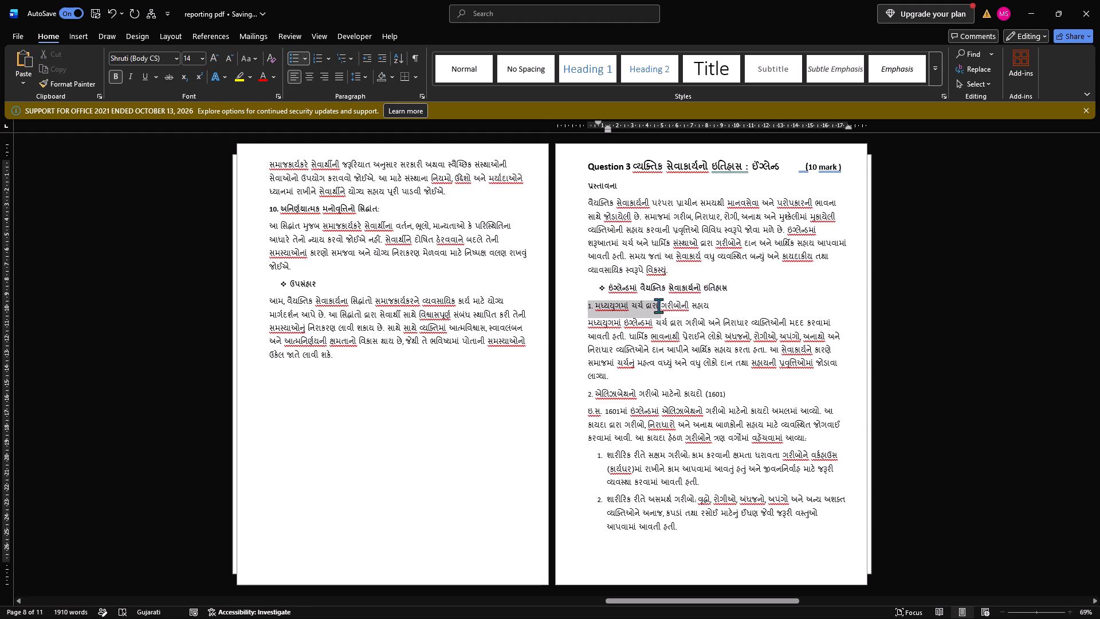
pyautogui.moveTo(658, 305); pyautogui.dragTo(704, 300)
pyautogui.click(116, 77)
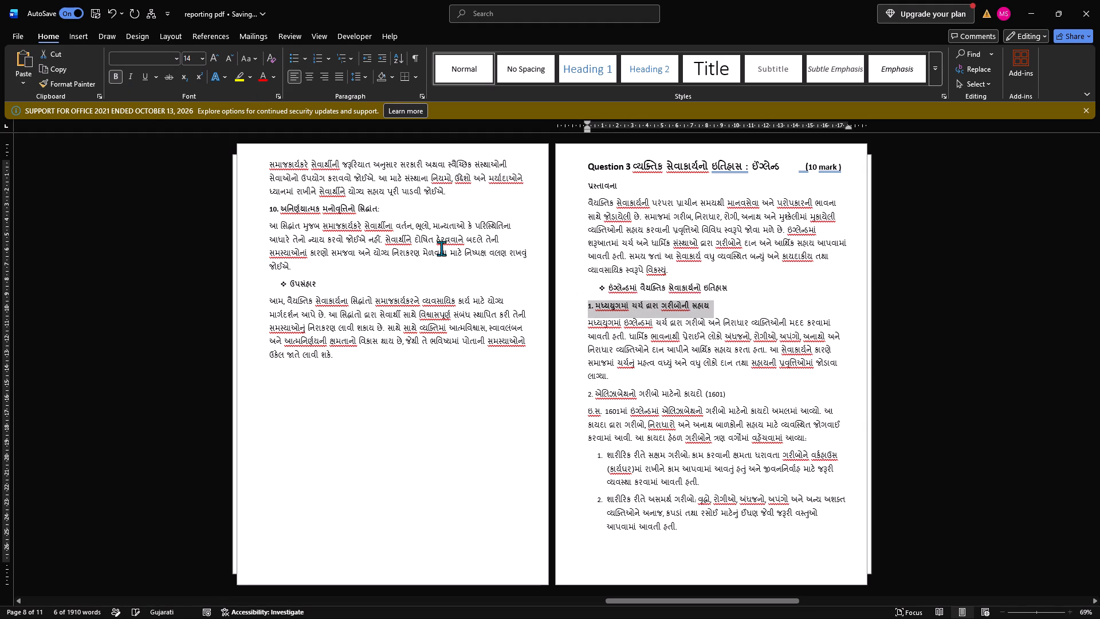
pyautogui.moveTo(587, 392); pyautogui.dragTo(723, 391)
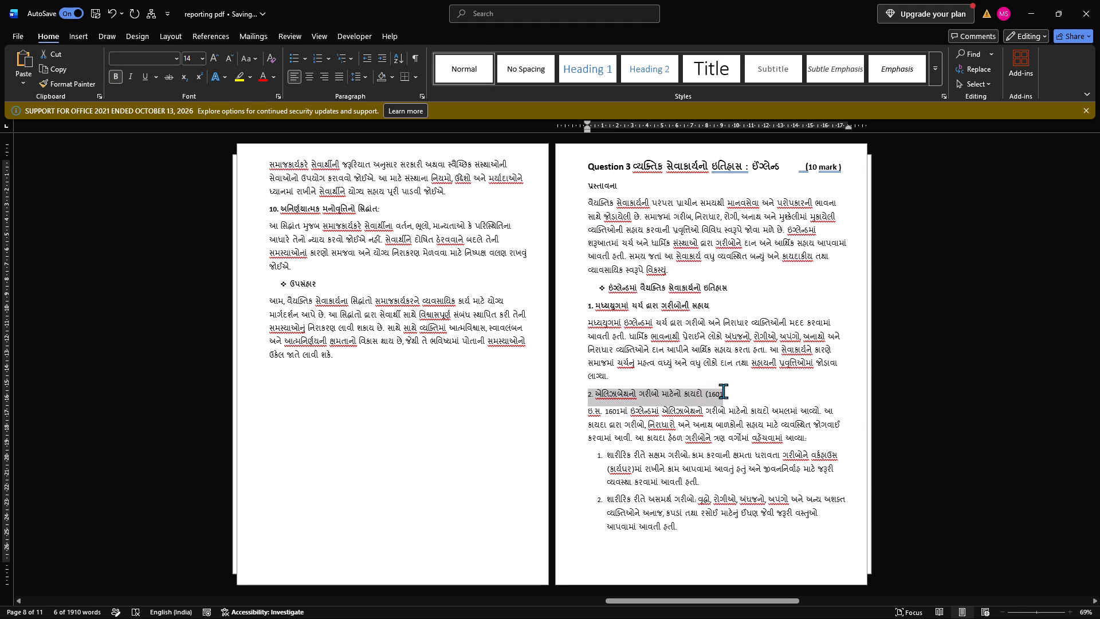
pyautogui.moveTo(723, 391); pyautogui.dragTo(728, 391)
pyautogui.click(115, 77)
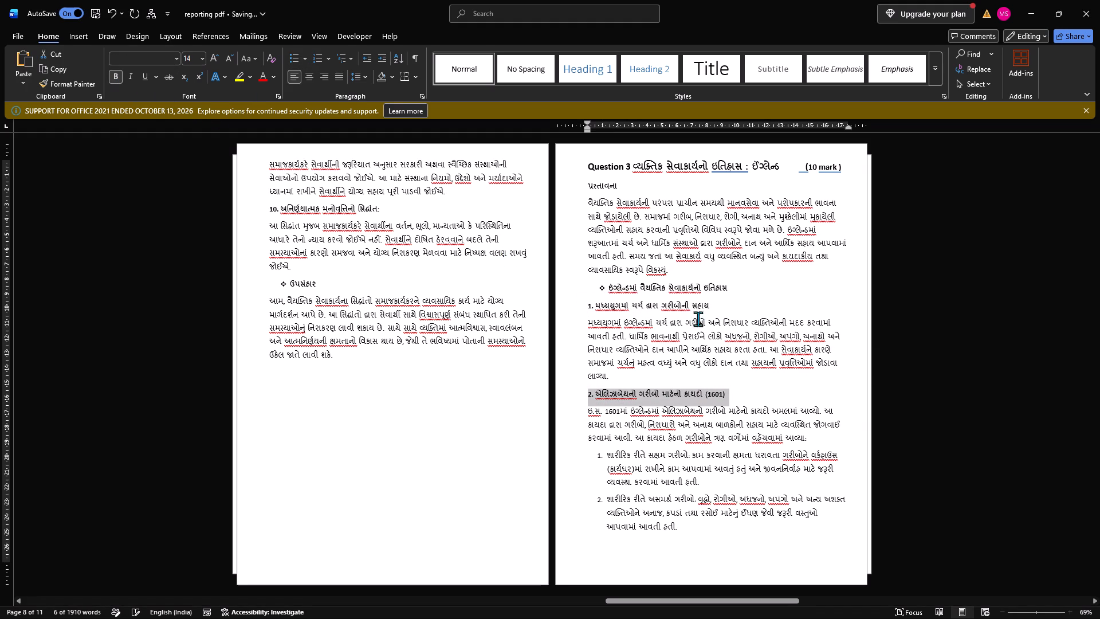
pyautogui.click(777, 334)
# Make the lead phrase before the colon bold in each of the three list items under the 1601 Poor Law heading.
pyautogui.scroll(-1, 777, 334)
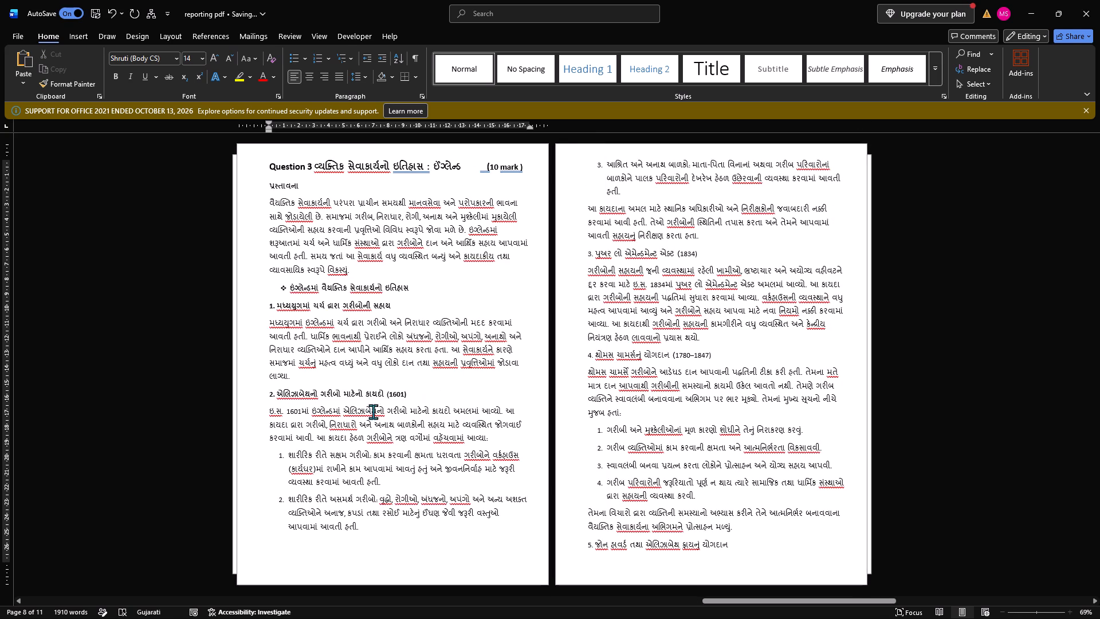
pyautogui.moveTo(274, 455); pyautogui.dragTo(369, 455)
pyautogui.click(109, 80)
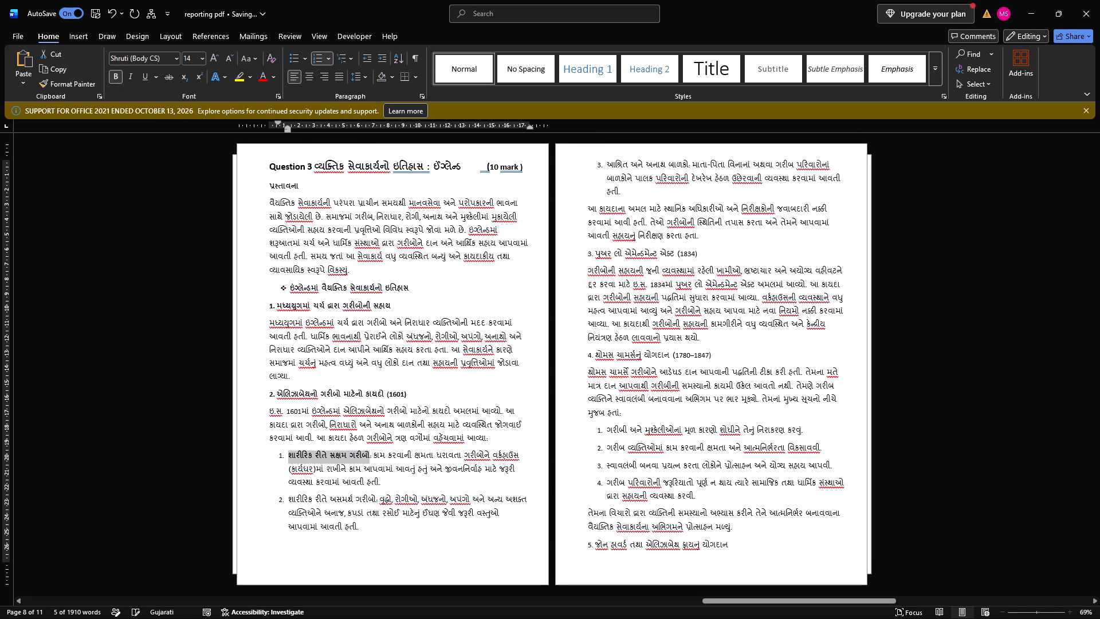
pyautogui.moveTo(286, 496); pyautogui.dragTo(357, 499)
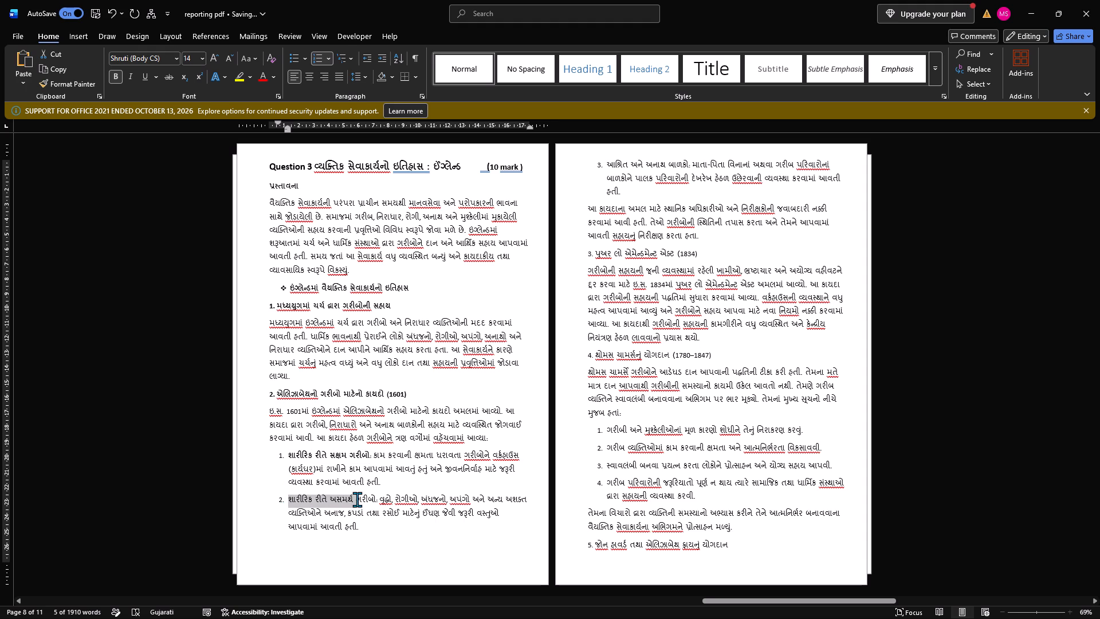
pyautogui.moveTo(357, 499); pyautogui.dragTo(359, 499)
pyautogui.click(117, 79)
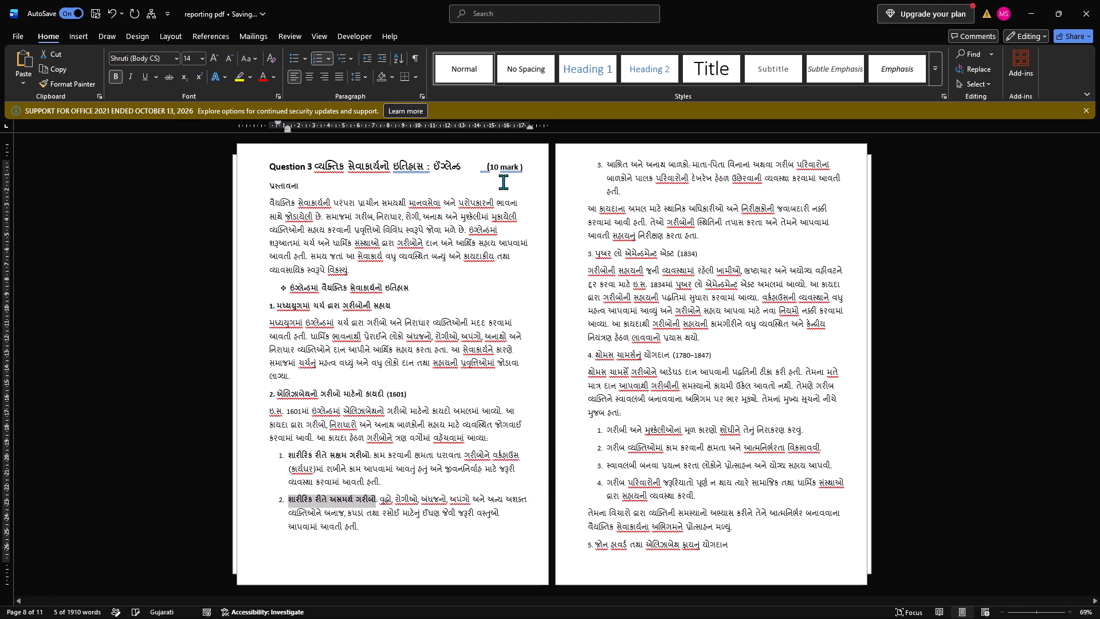
pyautogui.moveTo(604, 164); pyautogui.dragTo(685, 165)
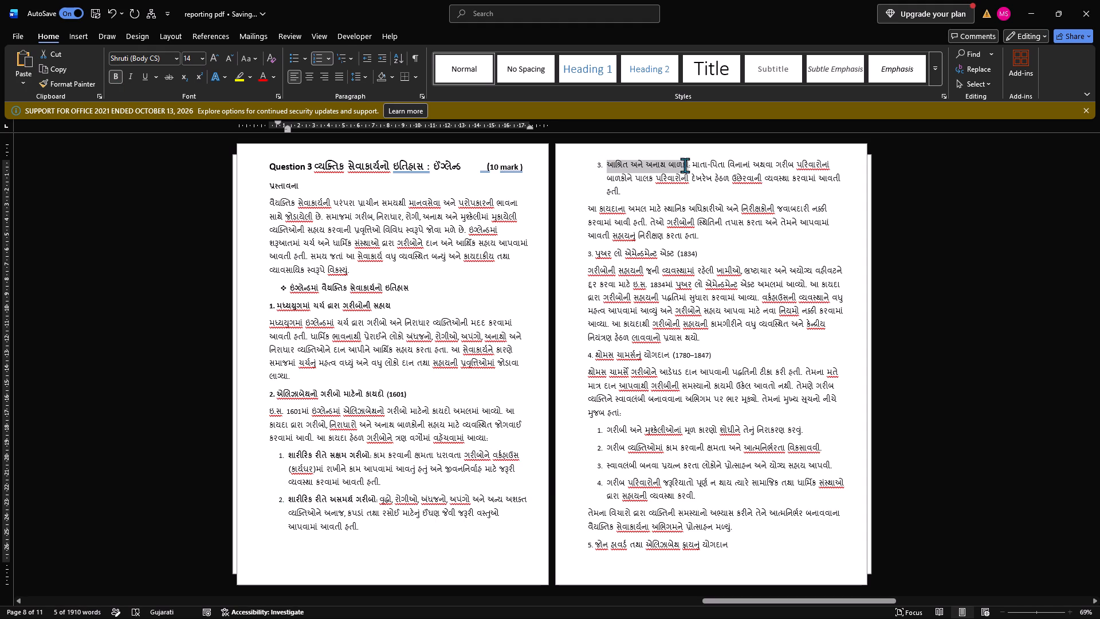
pyautogui.moveTo(685, 165); pyautogui.dragTo(689, 165)
pyautogui.click(116, 73)
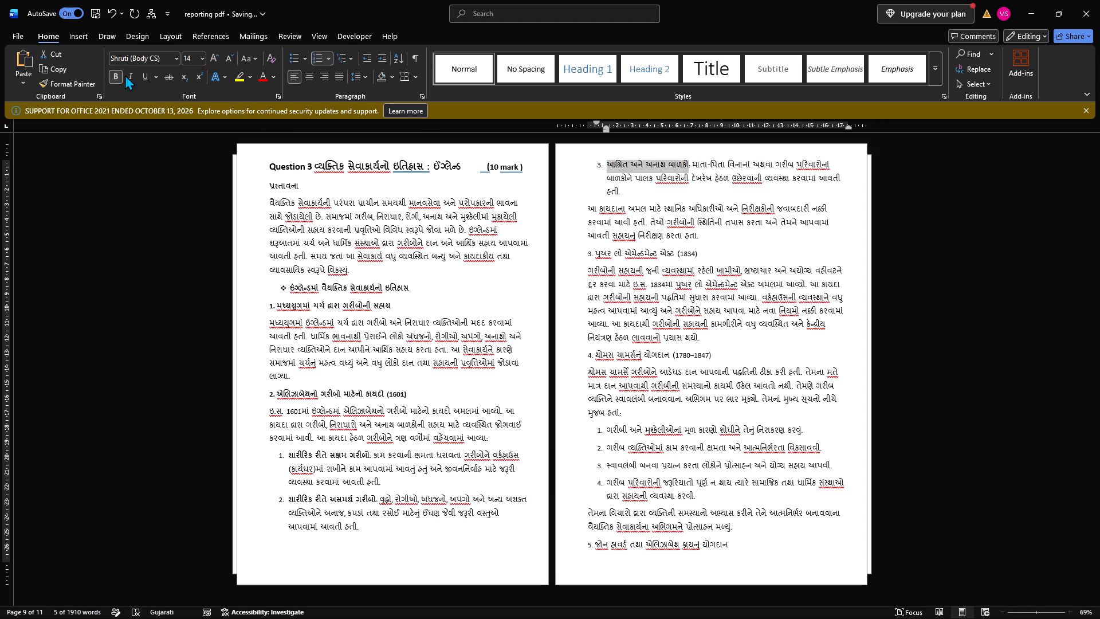
# Make numbered headings 3 (Poor Law Amendment Act, 1834), 4 (Thomas Chalmers, 1780–1847) and 5 (John Howard and Elizabeth Fry) bold.
pyautogui.click(806, 214)
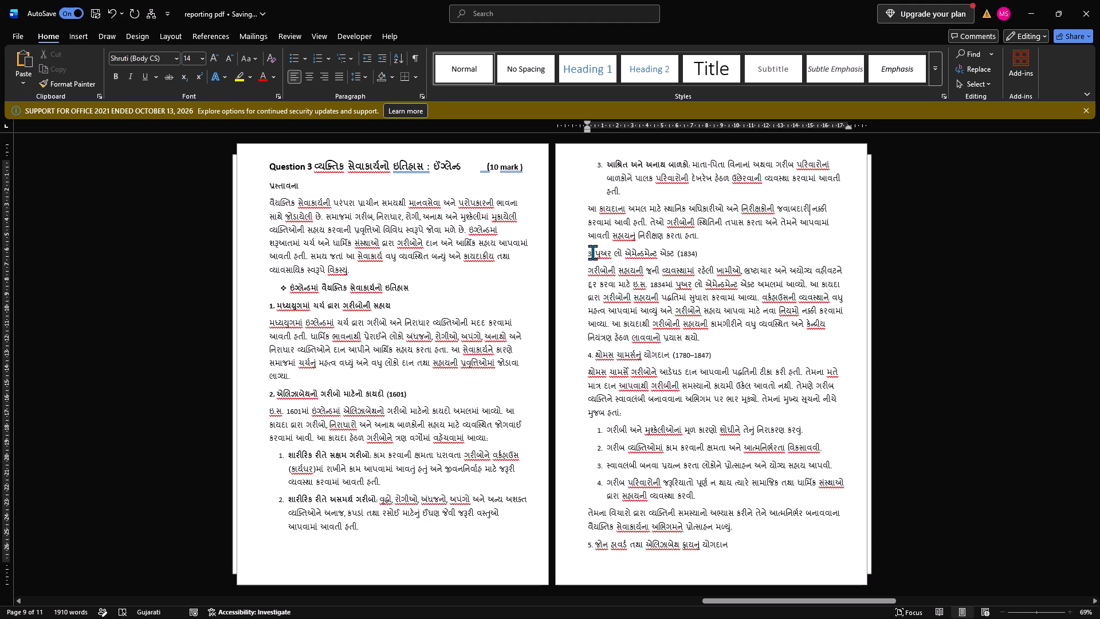
pyautogui.moveTo(592, 252); pyautogui.dragTo(705, 253)
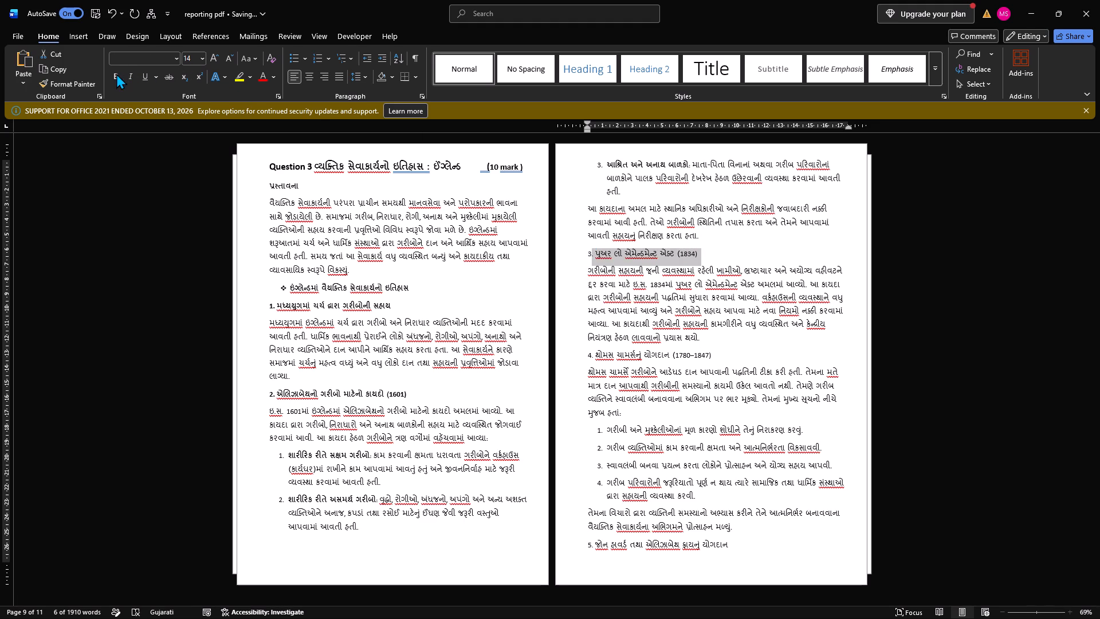
pyautogui.click(116, 73)
pyautogui.click(787, 178)
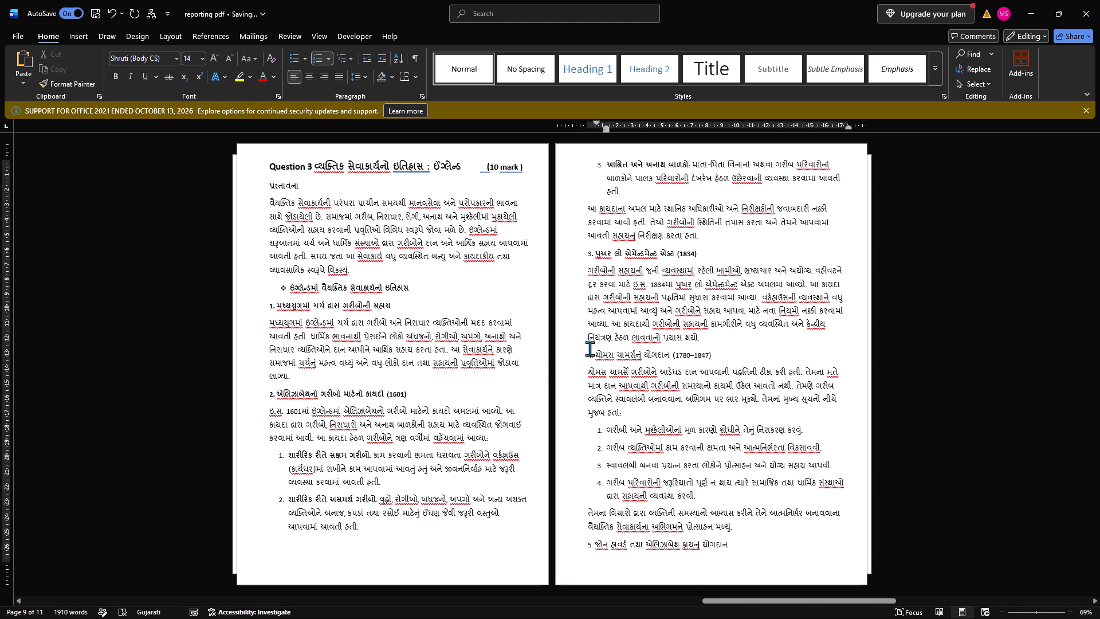
pyautogui.moveTo(590, 348); pyautogui.dragTo(758, 356)
pyautogui.click(760, 351)
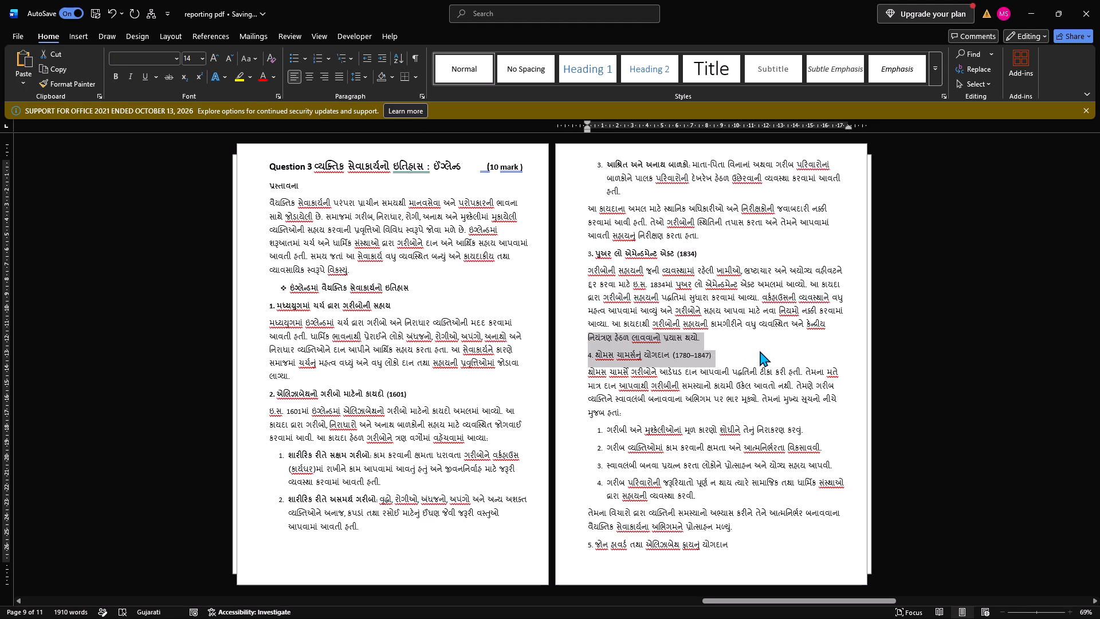
pyautogui.moveTo(590, 353); pyautogui.dragTo(722, 357)
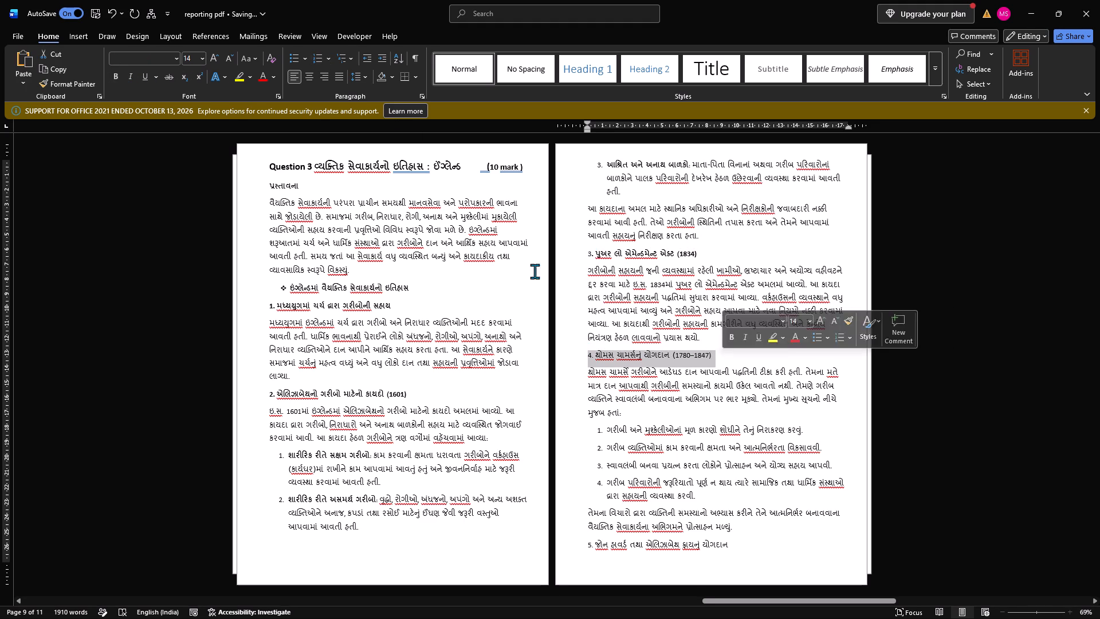
pyautogui.click(111, 79)
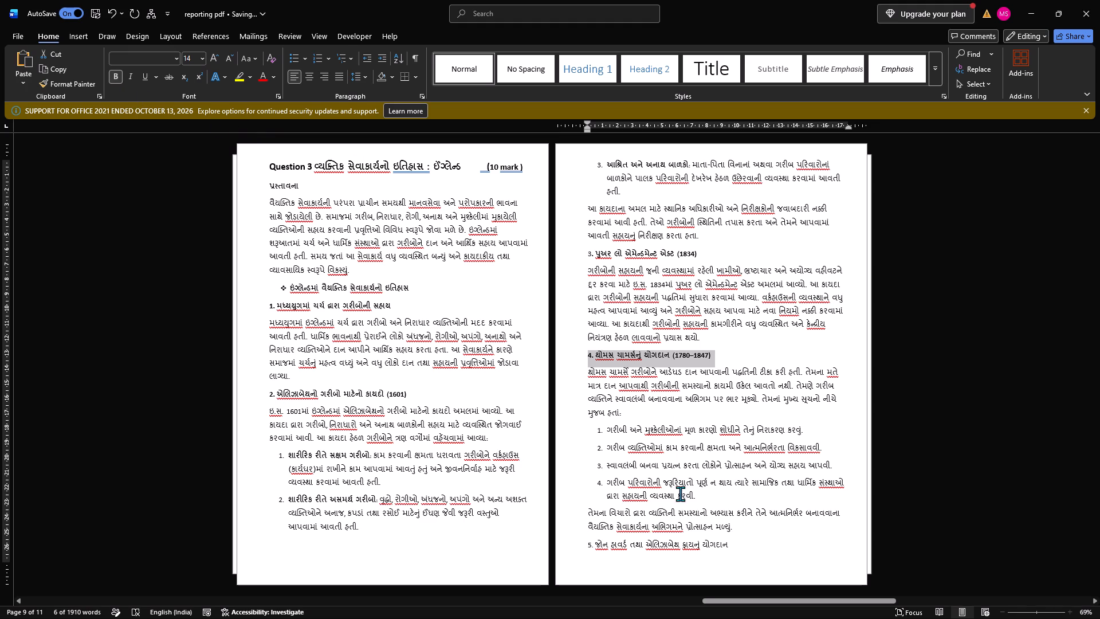
pyautogui.scroll(-2, 798, 338)
pyautogui.scroll(1, 628, 314)
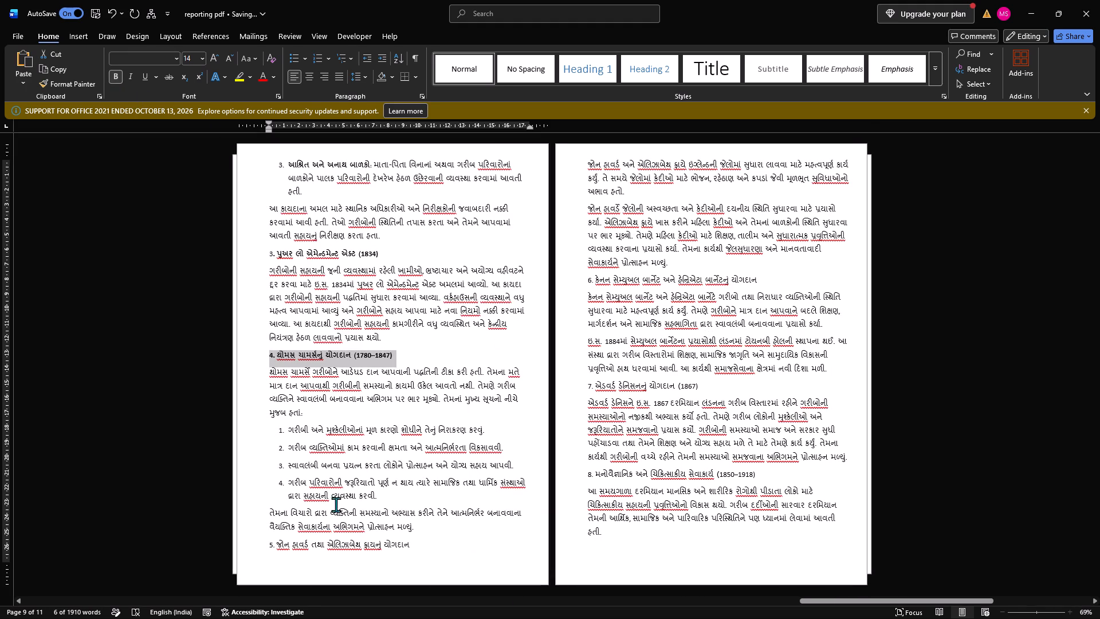
pyautogui.moveTo(266, 548); pyautogui.dragTo(462, 569)
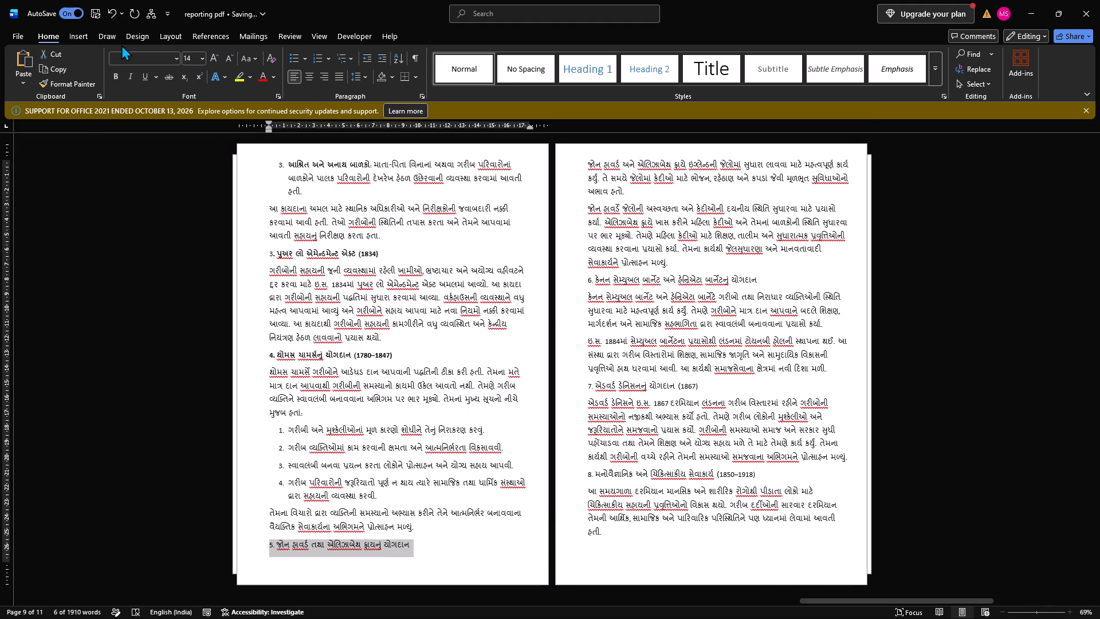
pyautogui.click(112, 78)
pyautogui.click(830, 224)
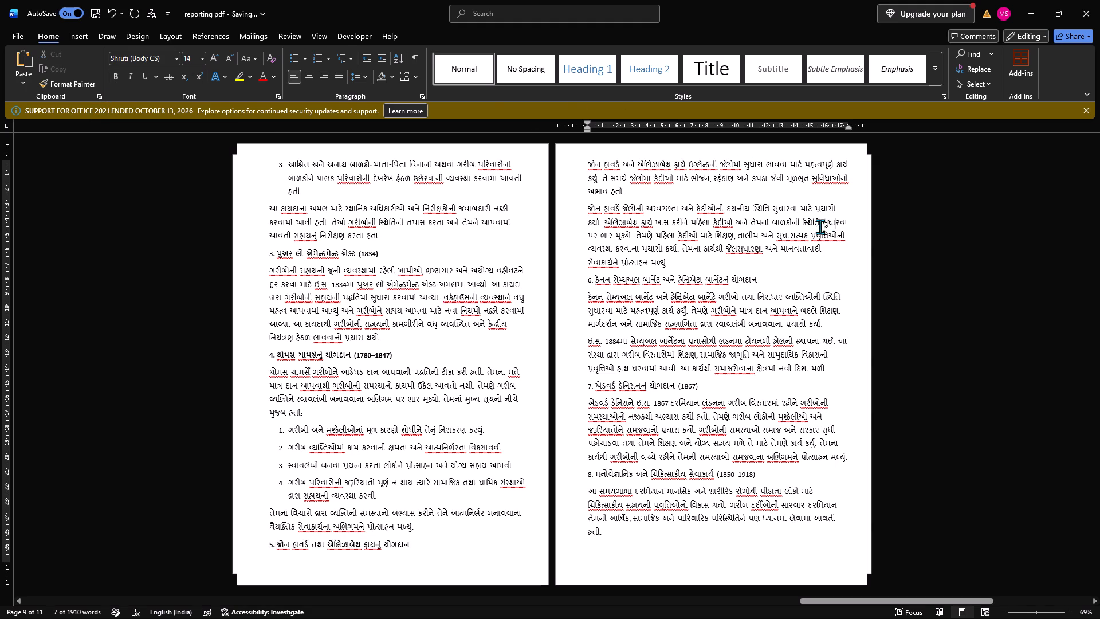
# Make numbered headings 6 (Canon Samuel and Henrietta Barnett), 7 (Edward Denison, 1867) and 8 (psychological and medical service work, 1850–1918) bold.
pyautogui.moveTo(587, 281); pyautogui.dragTo(793, 280)
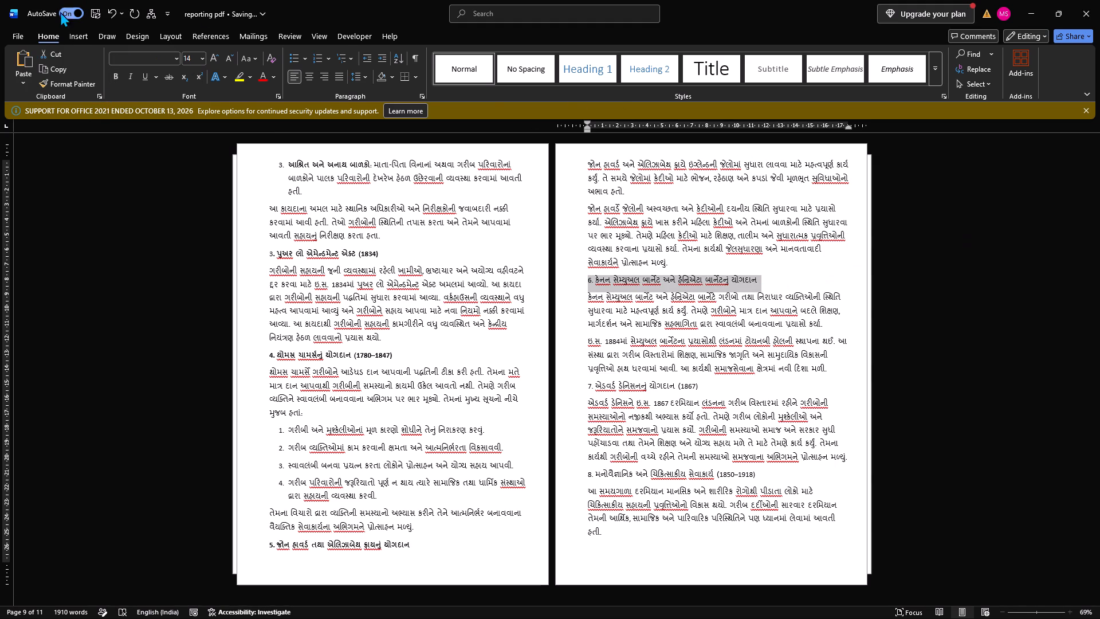
pyautogui.click(121, 75)
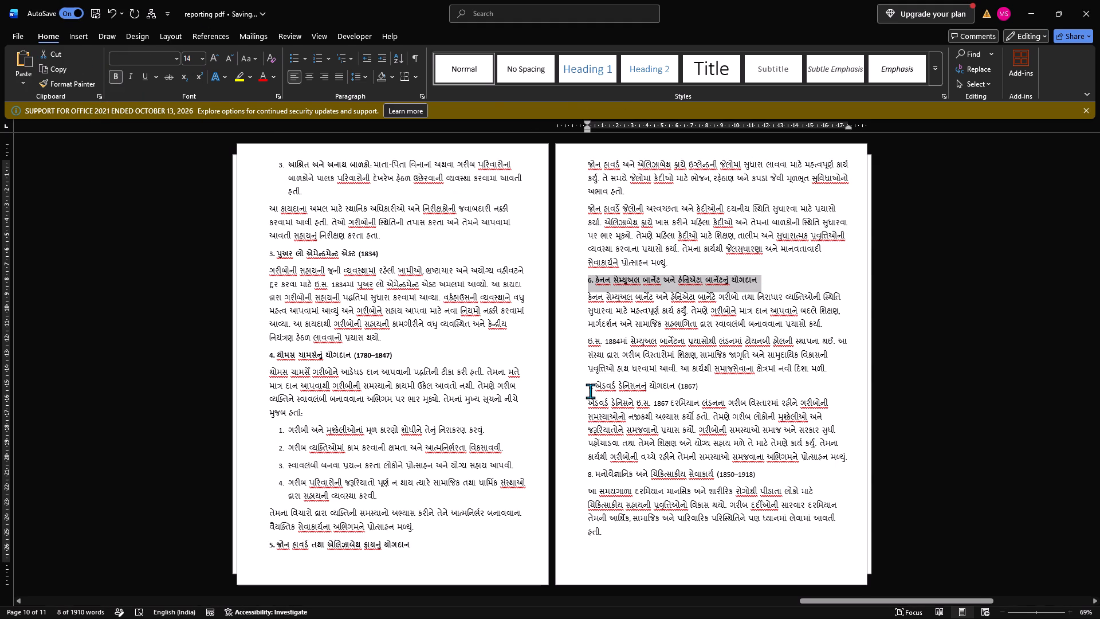
pyautogui.moveTo(585, 390); pyautogui.dragTo(728, 388)
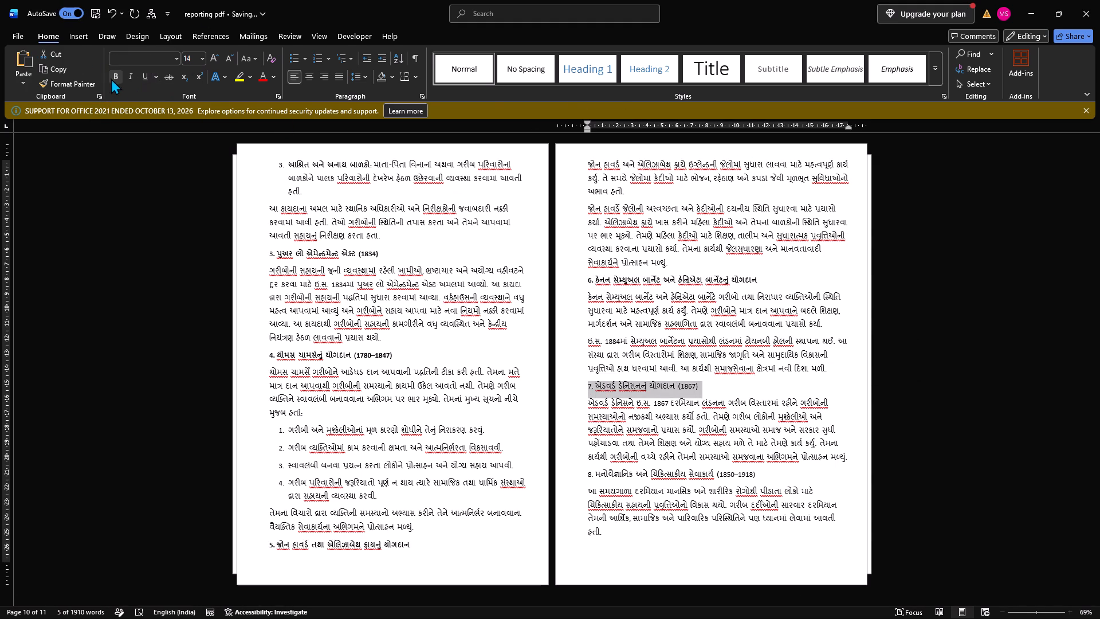
pyautogui.click(109, 78)
pyautogui.click(667, 234)
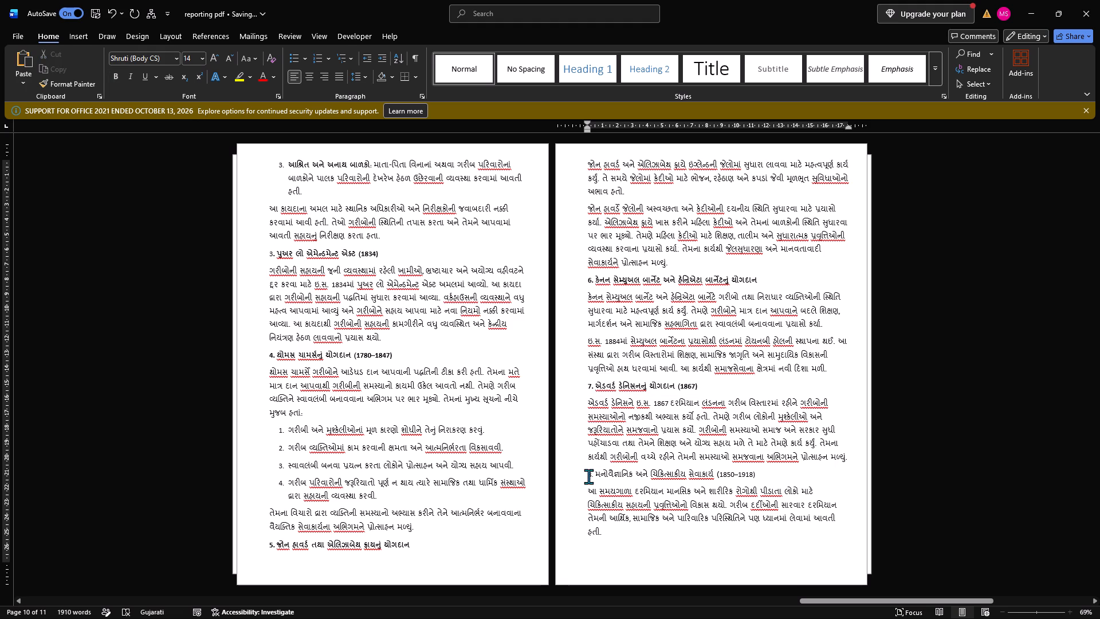
pyautogui.moveTo(588, 476); pyautogui.dragTo(789, 483)
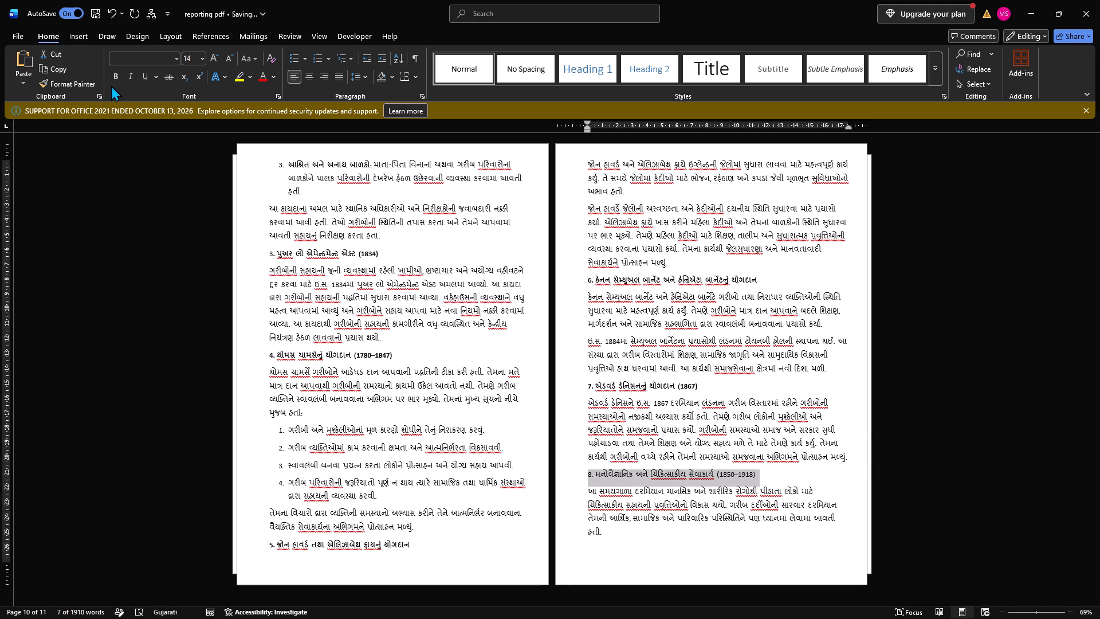
pyautogui.click(112, 76)
# Make the conclusion heading "ઉપસંહાર" of the Question 3 answer bold and give it the four-diamond bullet.
pyautogui.scroll(-1, 552, 189)
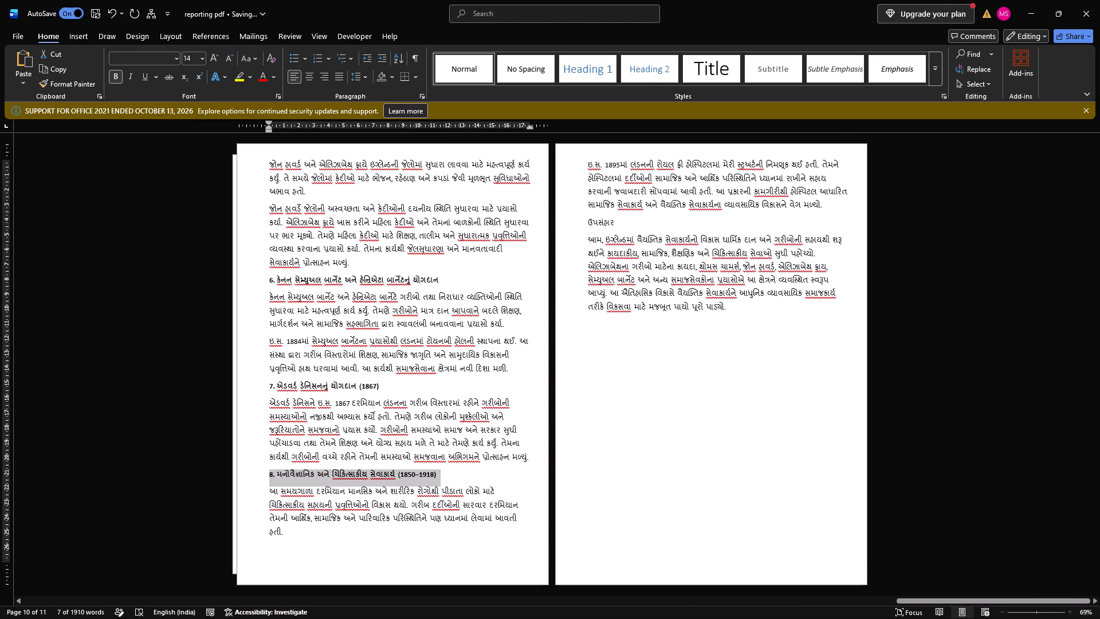
pyautogui.moveTo(588, 224); pyautogui.dragTo(631, 226)
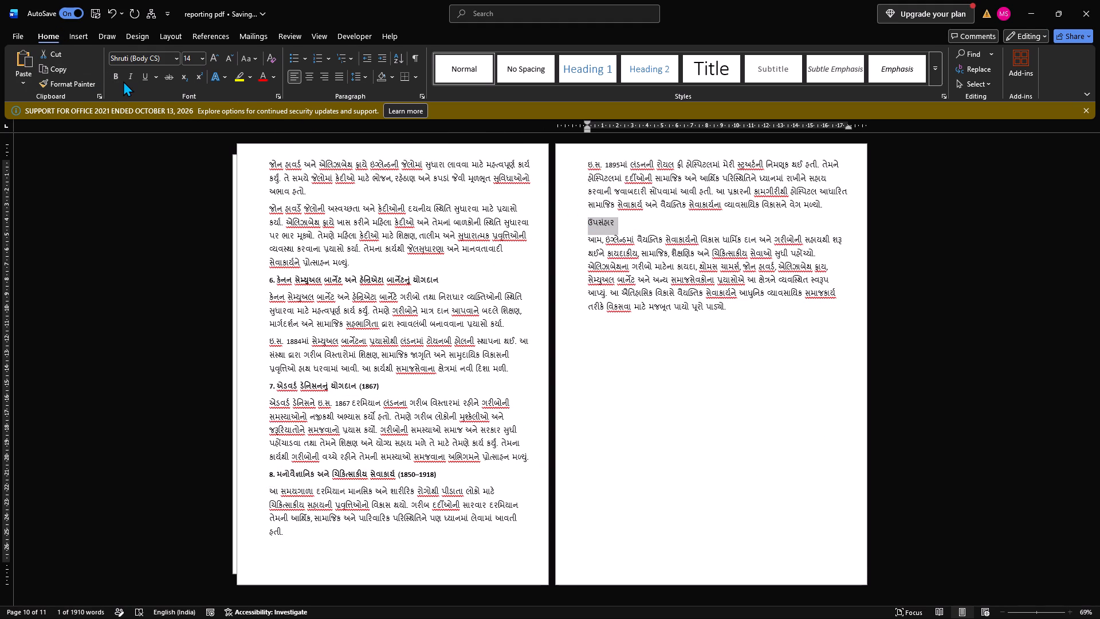
pyautogui.click(120, 81)
pyautogui.click(302, 56)
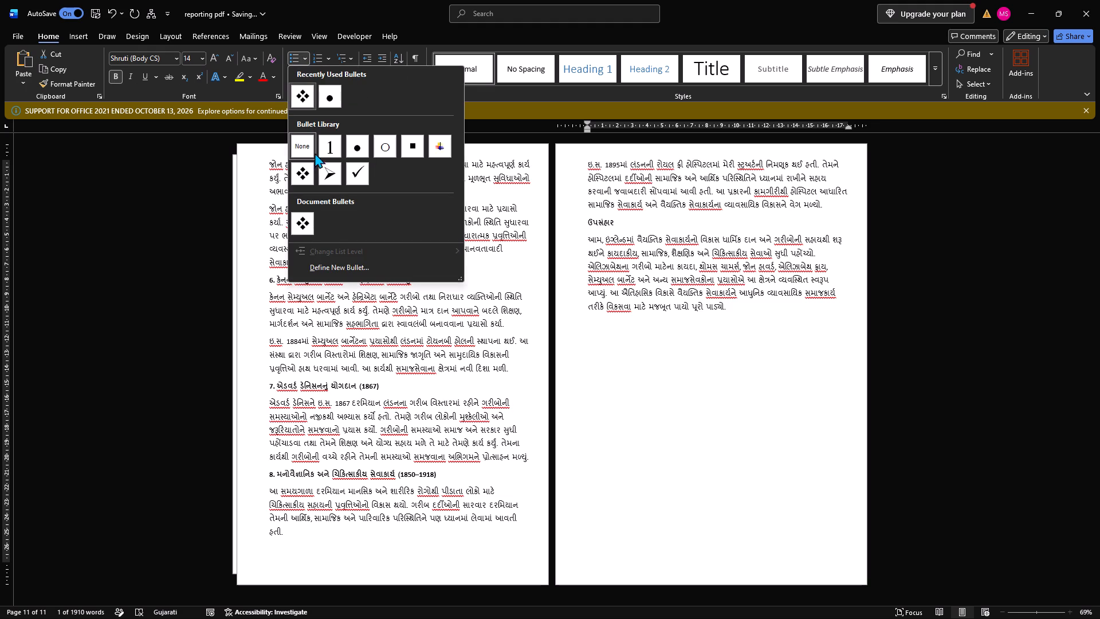
pyautogui.click(292, 165)
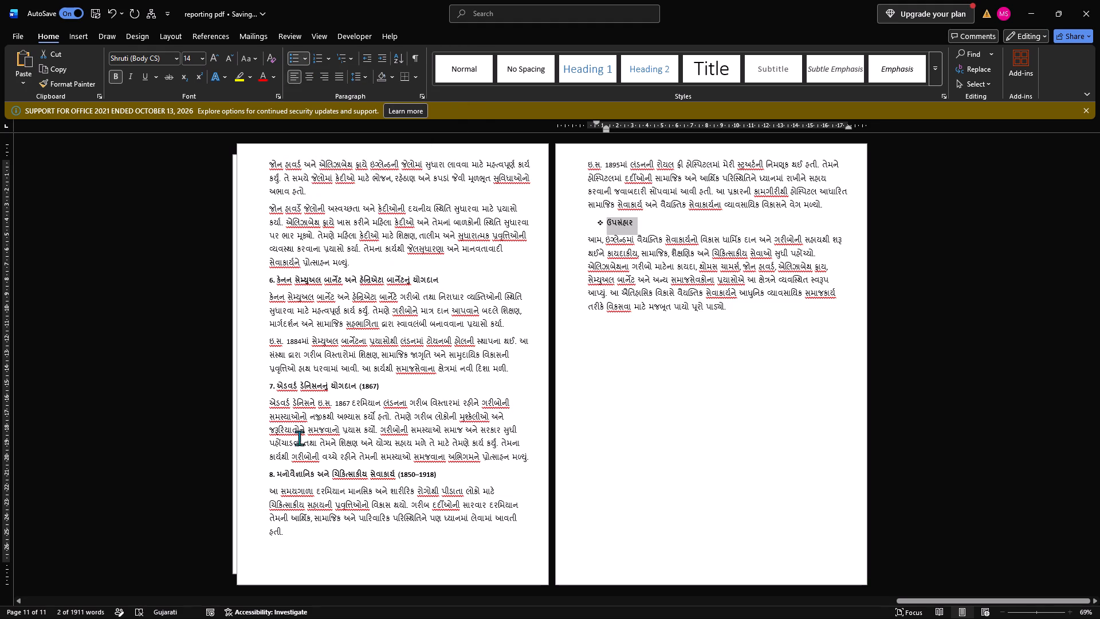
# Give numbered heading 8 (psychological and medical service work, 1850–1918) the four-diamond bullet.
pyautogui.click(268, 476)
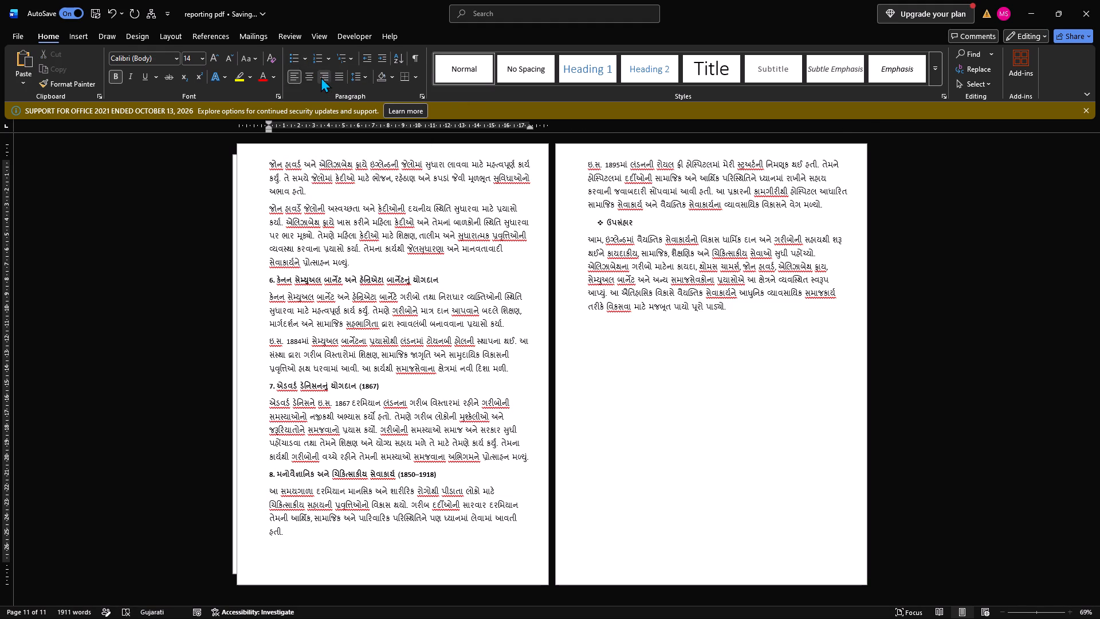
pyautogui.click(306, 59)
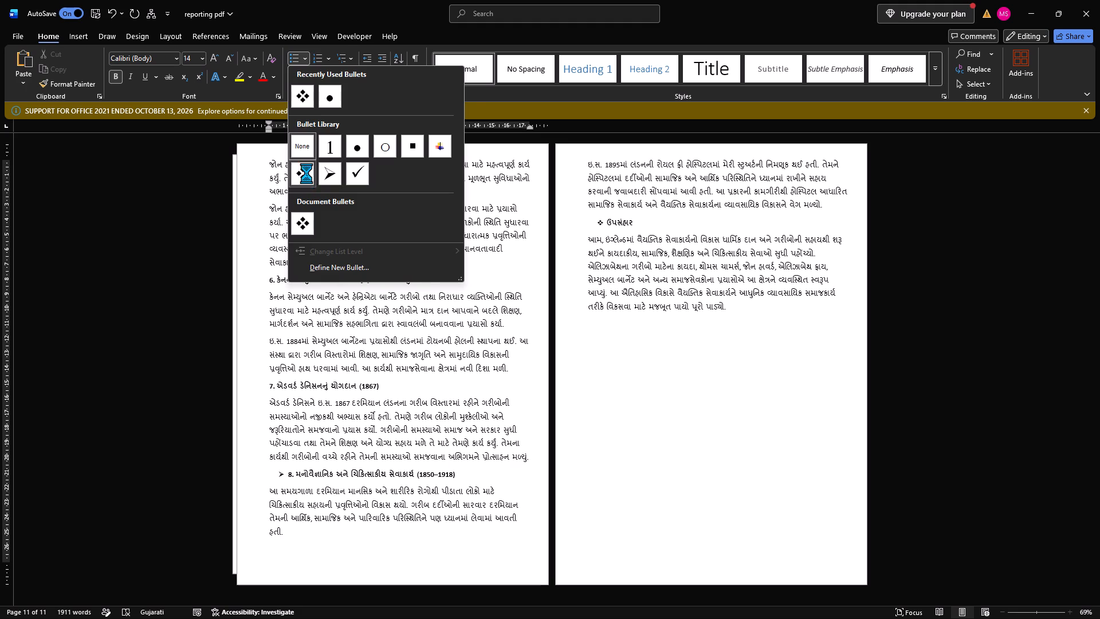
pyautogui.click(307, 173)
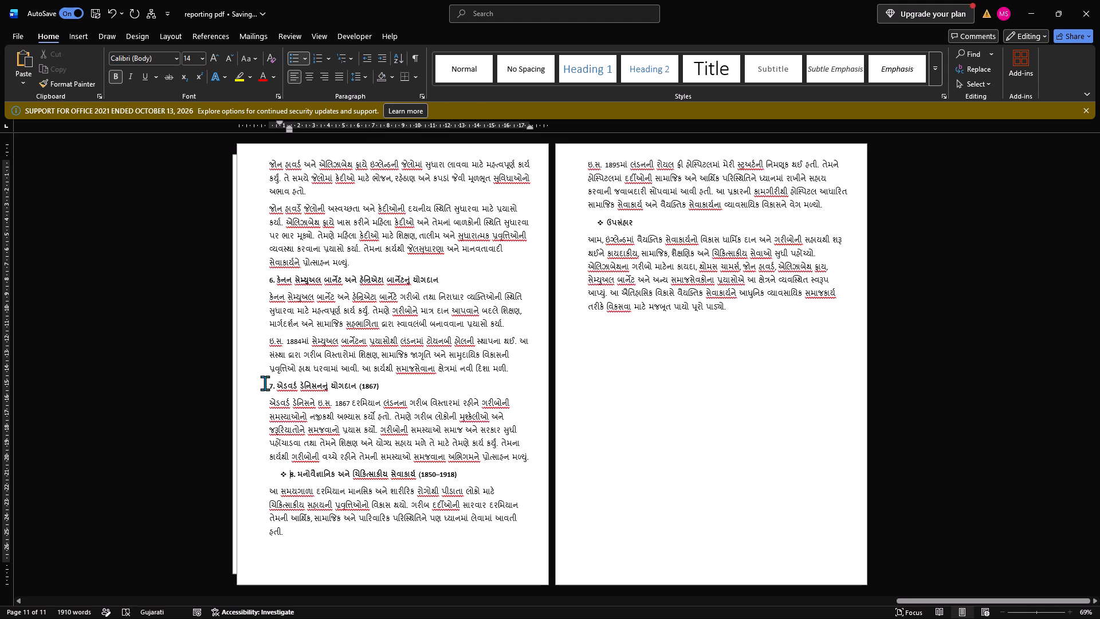
# Give numbered headings 7 (Edward Denison, 1867) and 6 (Canon Samuel and Henrietta Barnett) the arrowhead bullet.
pyautogui.click(269, 383)
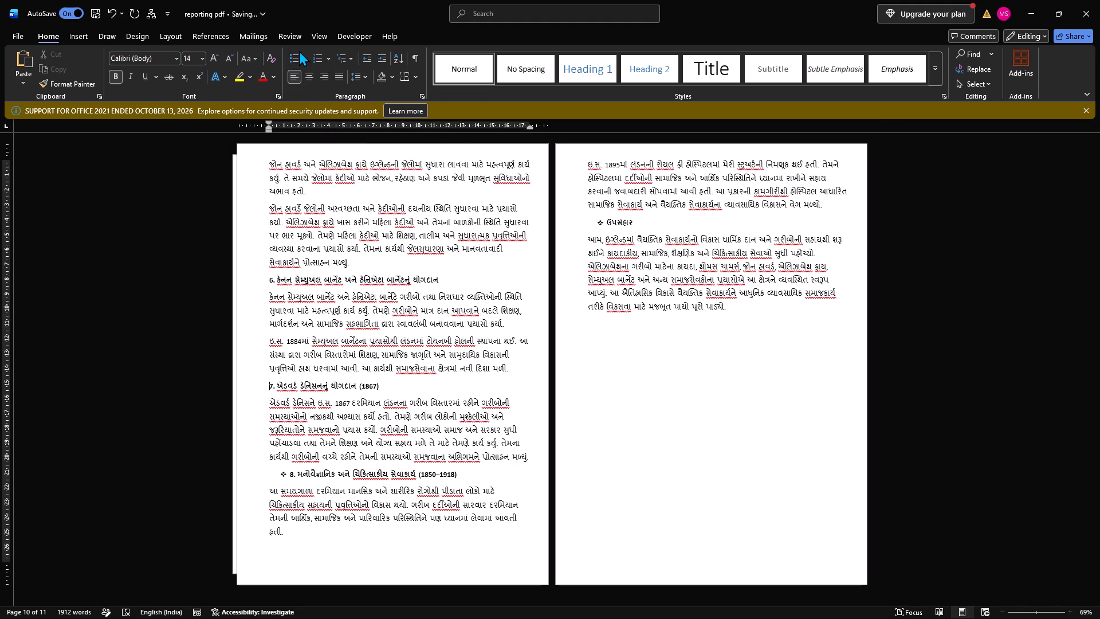
pyautogui.click(300, 50)
pyautogui.click(307, 58)
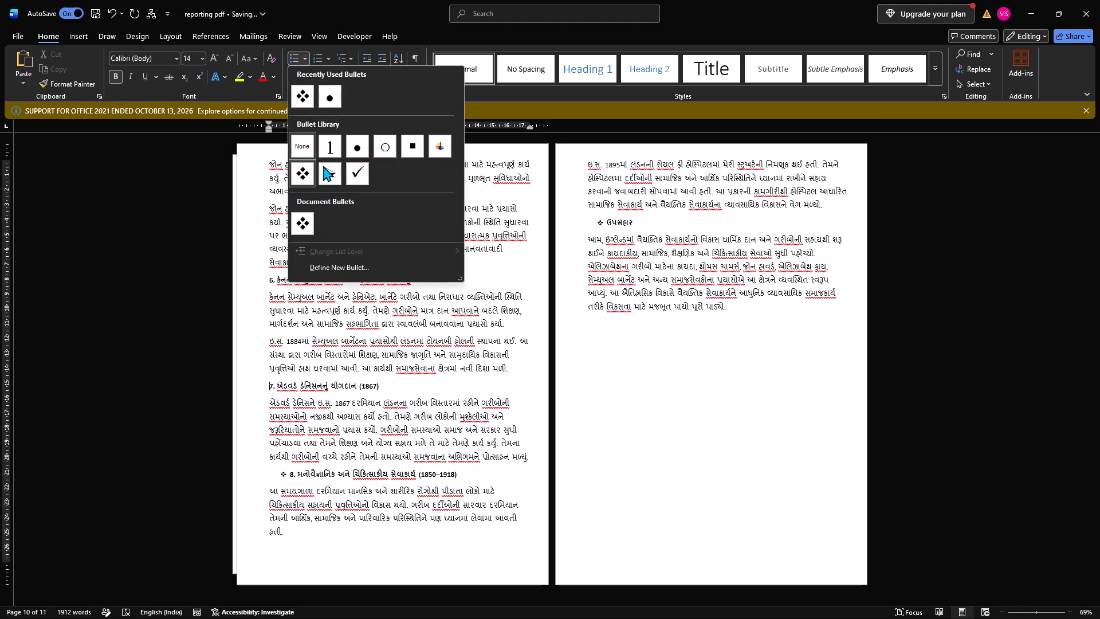
pyautogui.click(323, 166)
pyautogui.click(269, 282)
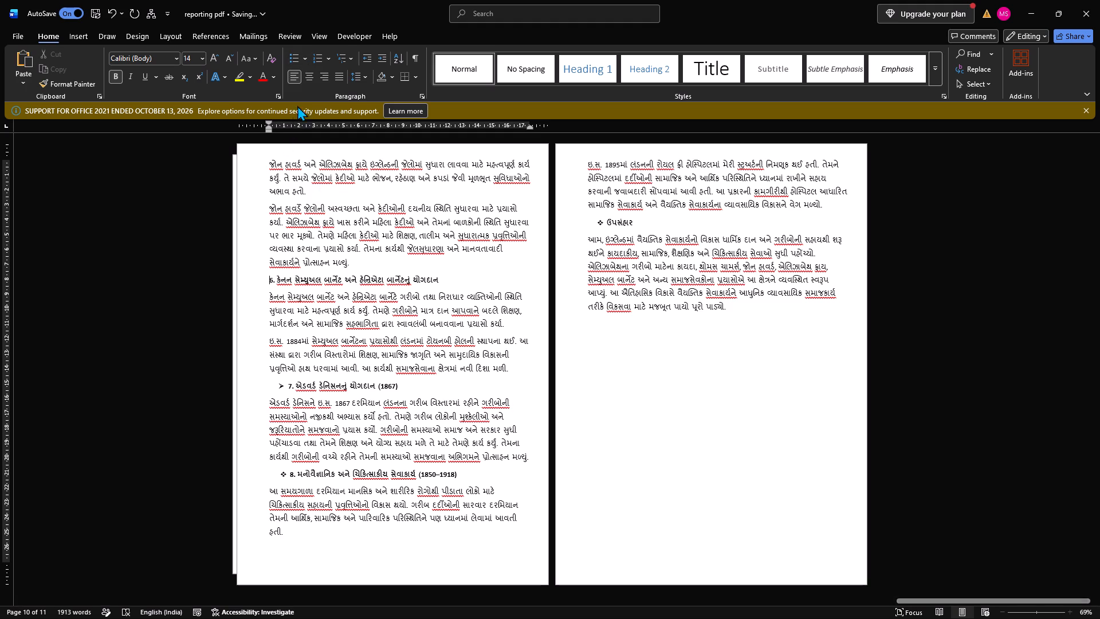
pyautogui.click(308, 60)
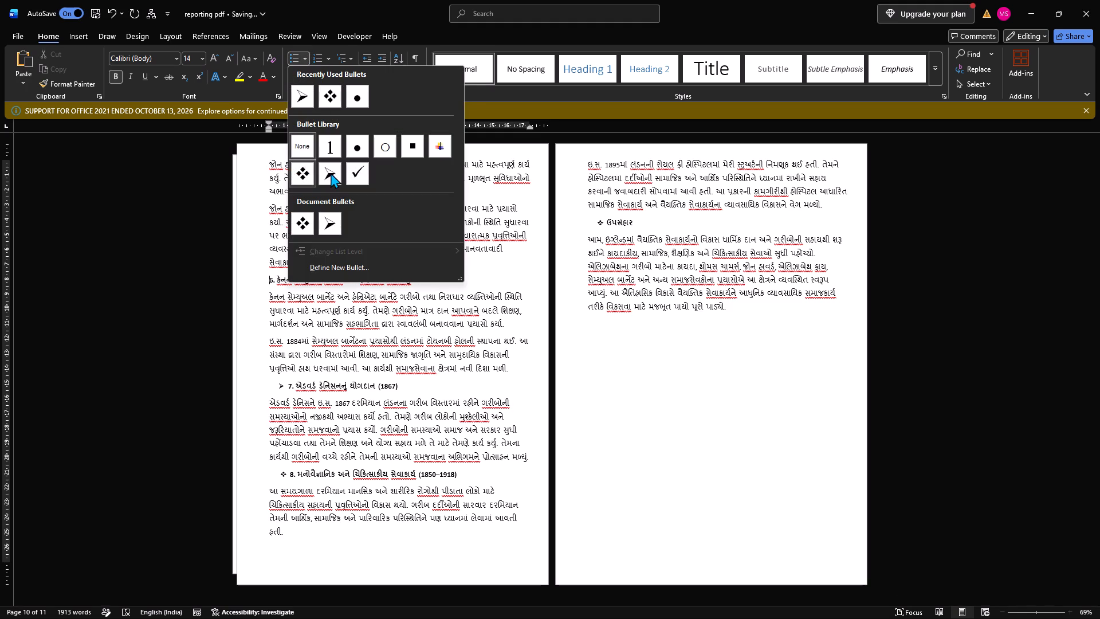
pyautogui.click(331, 173)
# Change the bullet of heading 8 (psychological and medical service work, 1850–1918) to the arrowhead.
pyautogui.scroll(1, 338, 217)
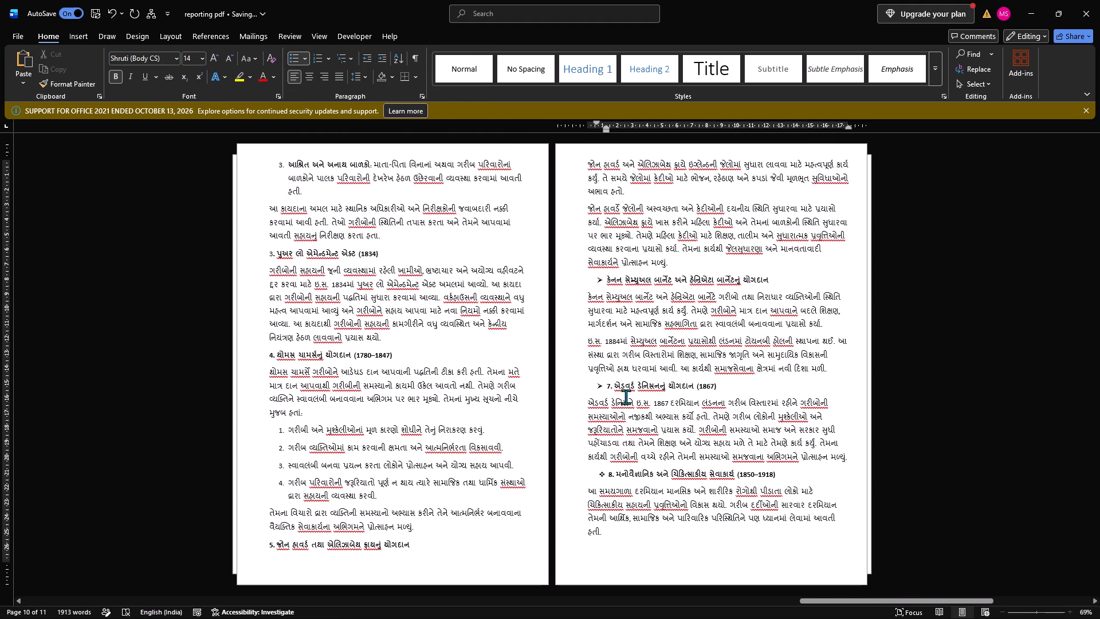
pyautogui.click(607, 475)
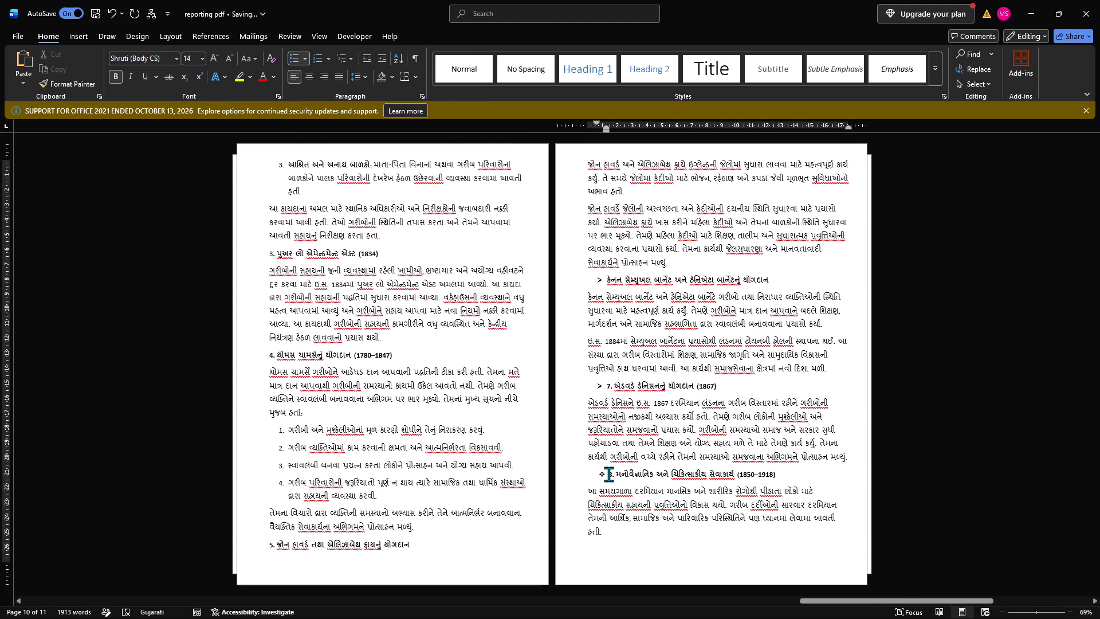
pyautogui.click(308, 58)
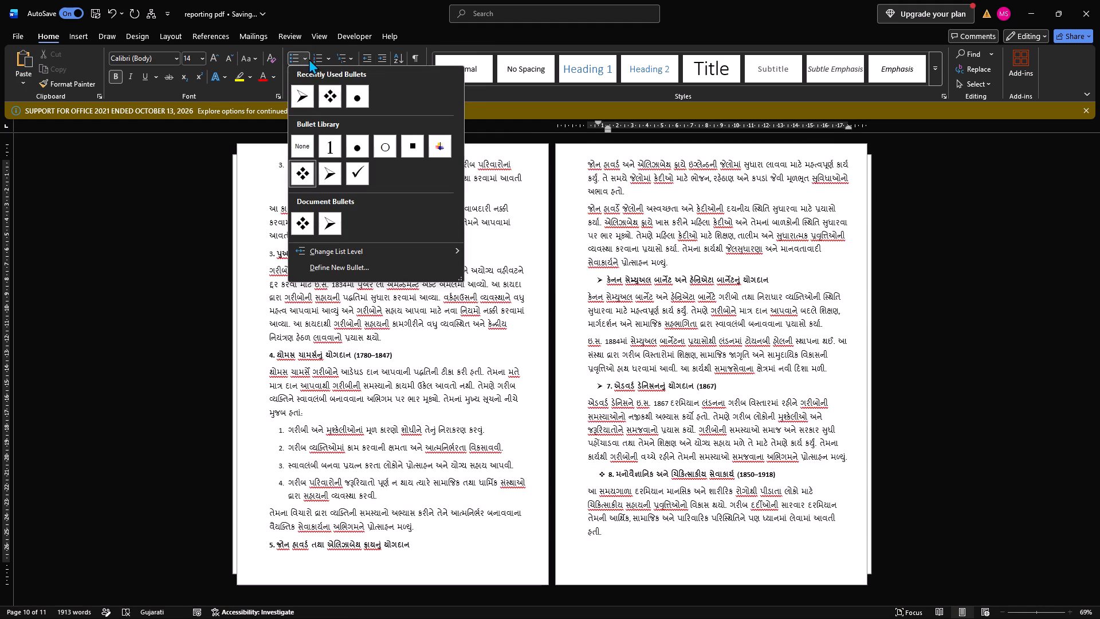
pyautogui.click(328, 169)
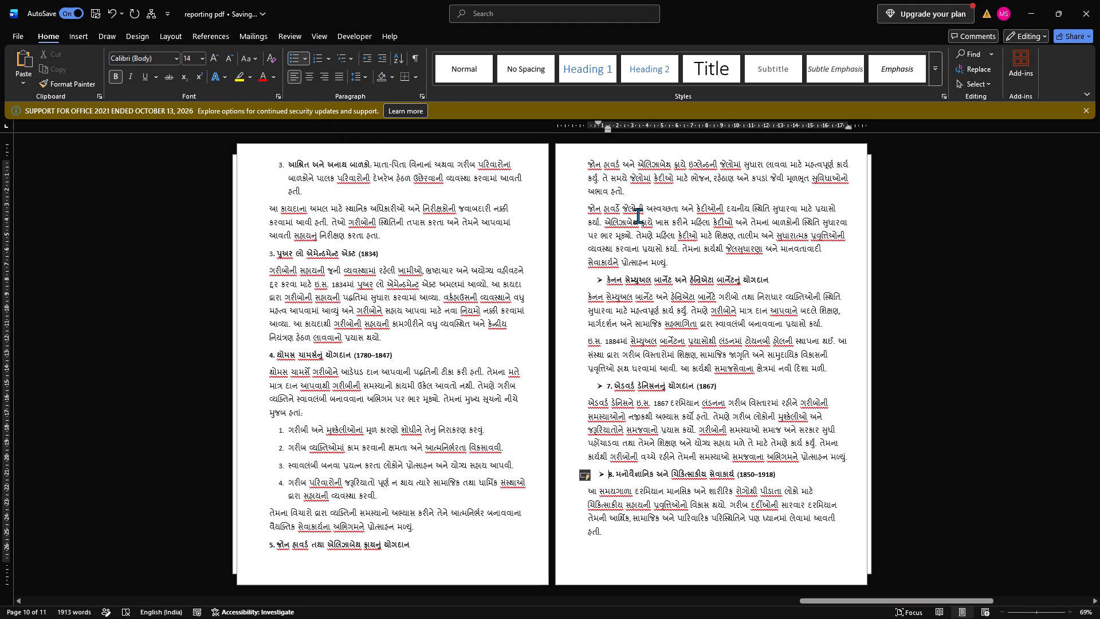
# Insert the number "6." at the start of the bulleted Canon Samuel and Henrietta Barnett heading.
pyautogui.click(605, 277)
pyautogui.press('6')
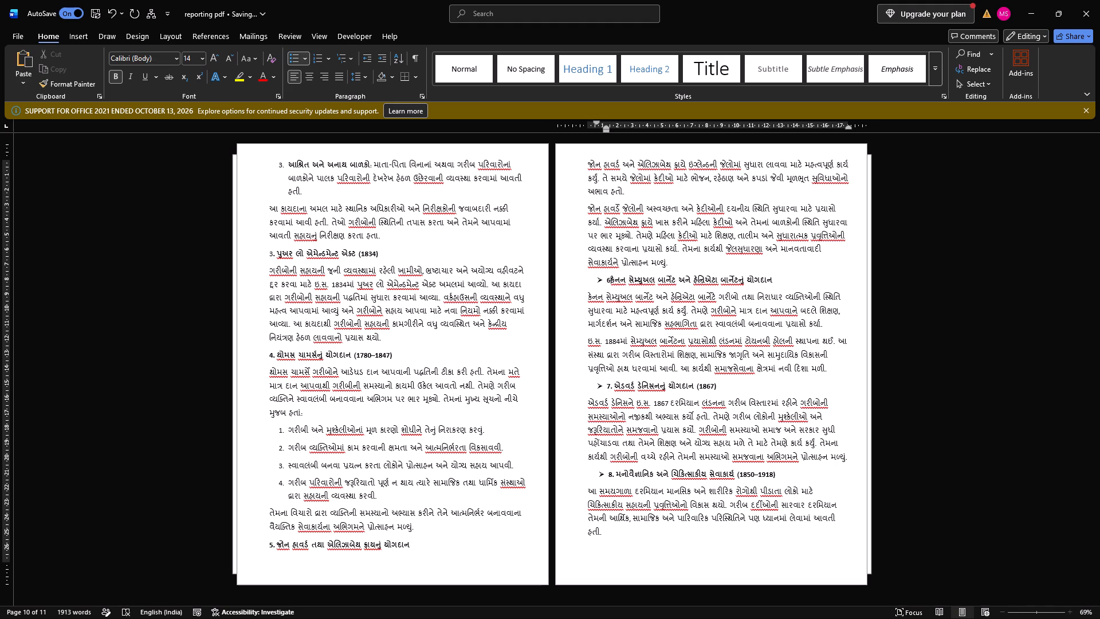
pyautogui.press('.')
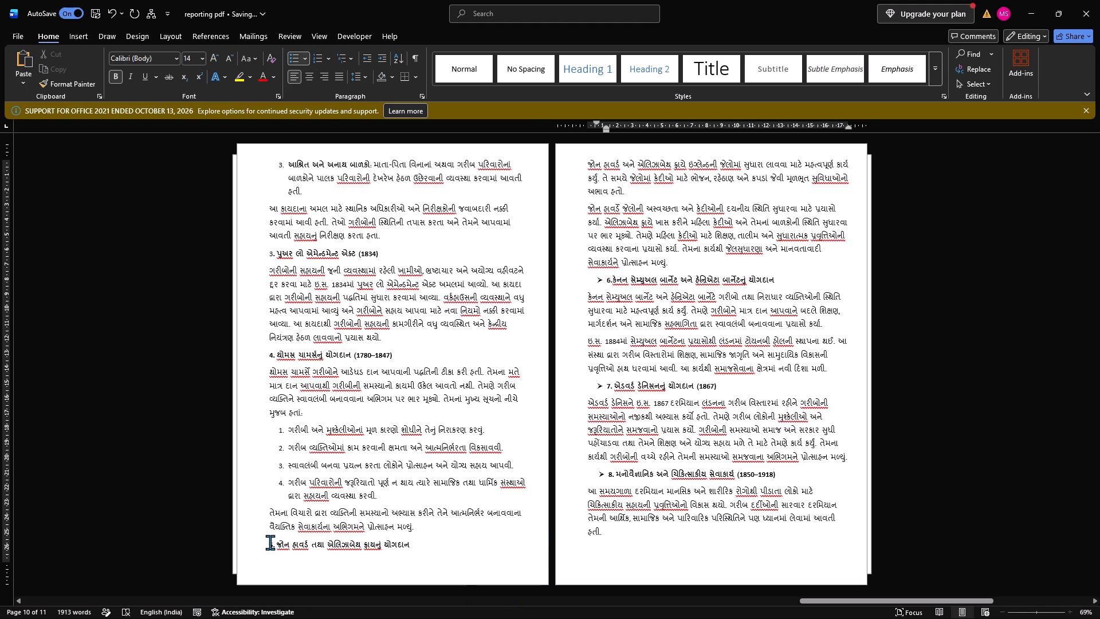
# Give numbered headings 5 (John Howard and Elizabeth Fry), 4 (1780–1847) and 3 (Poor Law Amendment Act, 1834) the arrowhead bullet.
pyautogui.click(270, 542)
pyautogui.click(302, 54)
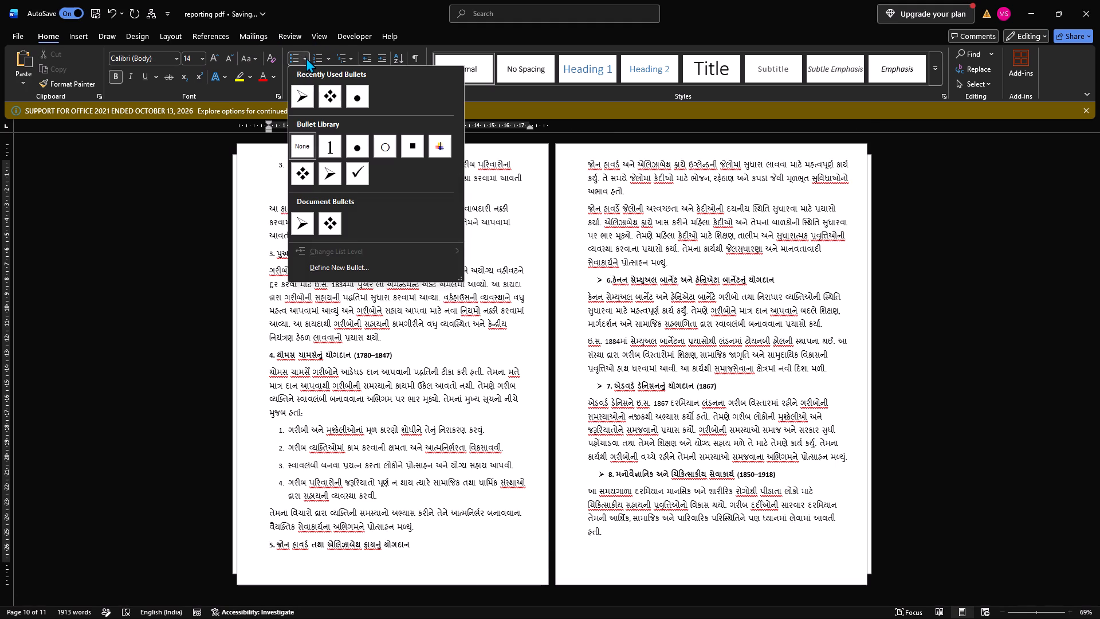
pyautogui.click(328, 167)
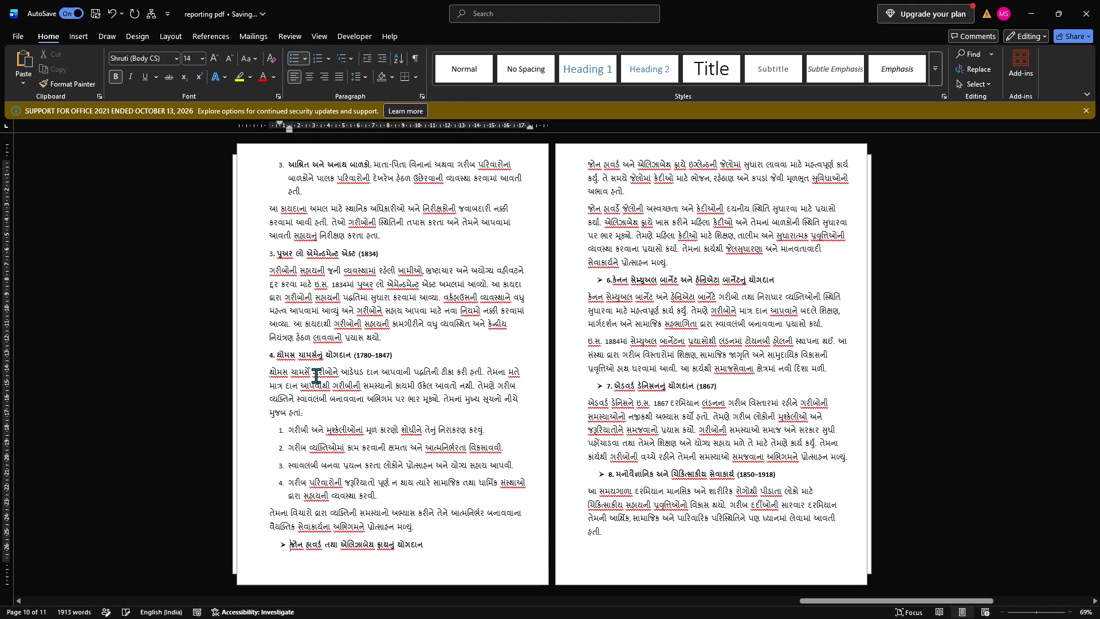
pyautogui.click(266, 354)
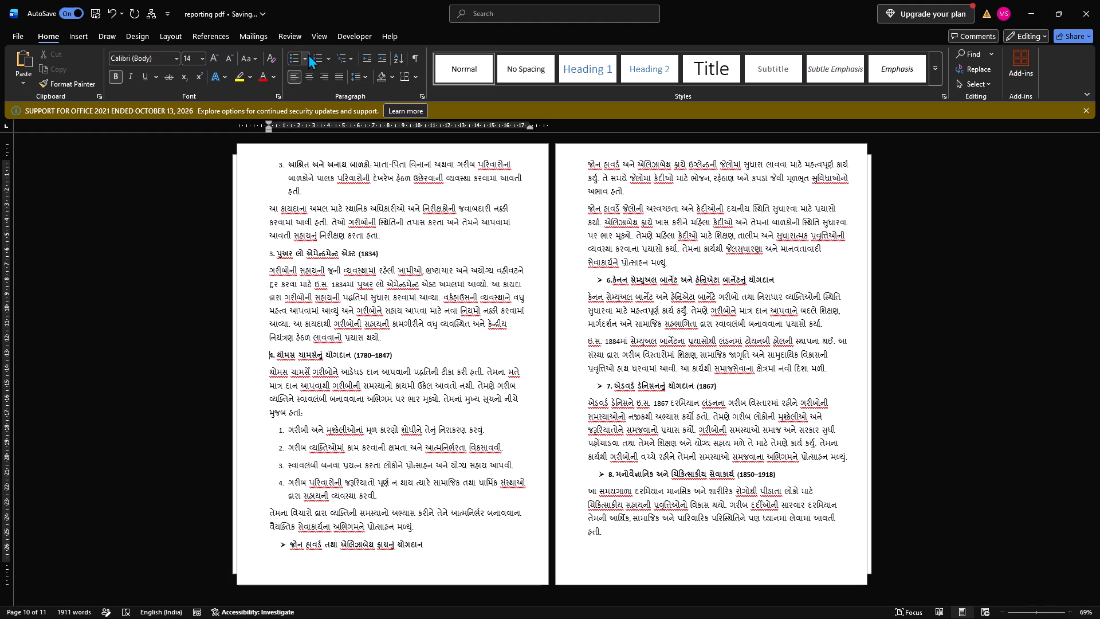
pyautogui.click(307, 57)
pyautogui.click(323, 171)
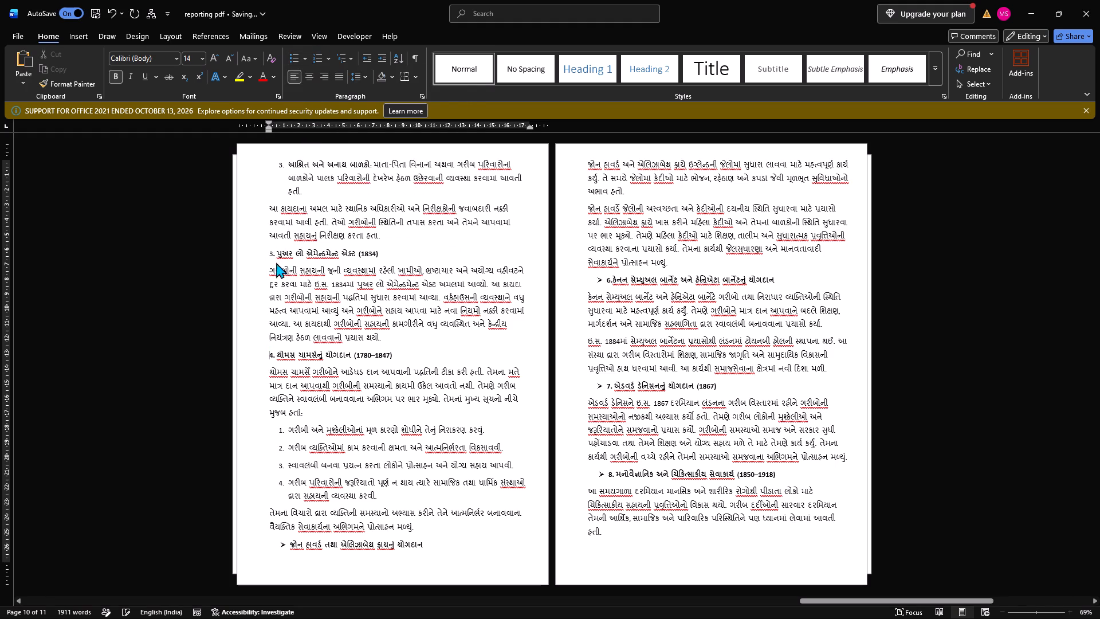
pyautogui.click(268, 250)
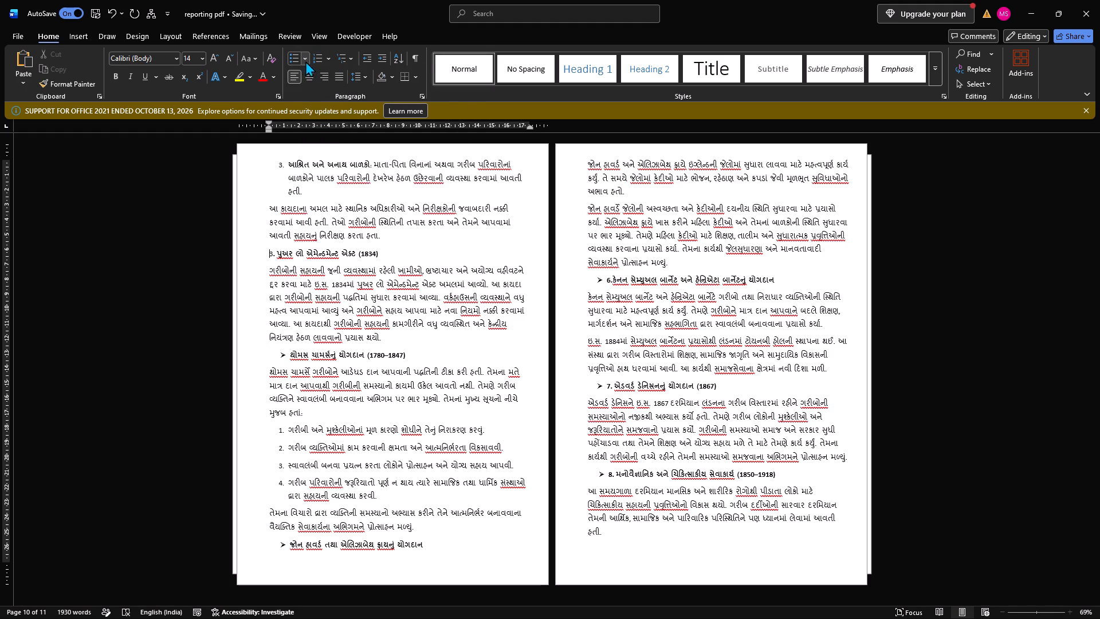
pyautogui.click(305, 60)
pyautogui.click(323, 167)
# Undo the recent bullet changes on numbered headings 3 to 8 of the Question 3 answer, including the reinserted "6.".
pyautogui.scroll(1, 385, 243)
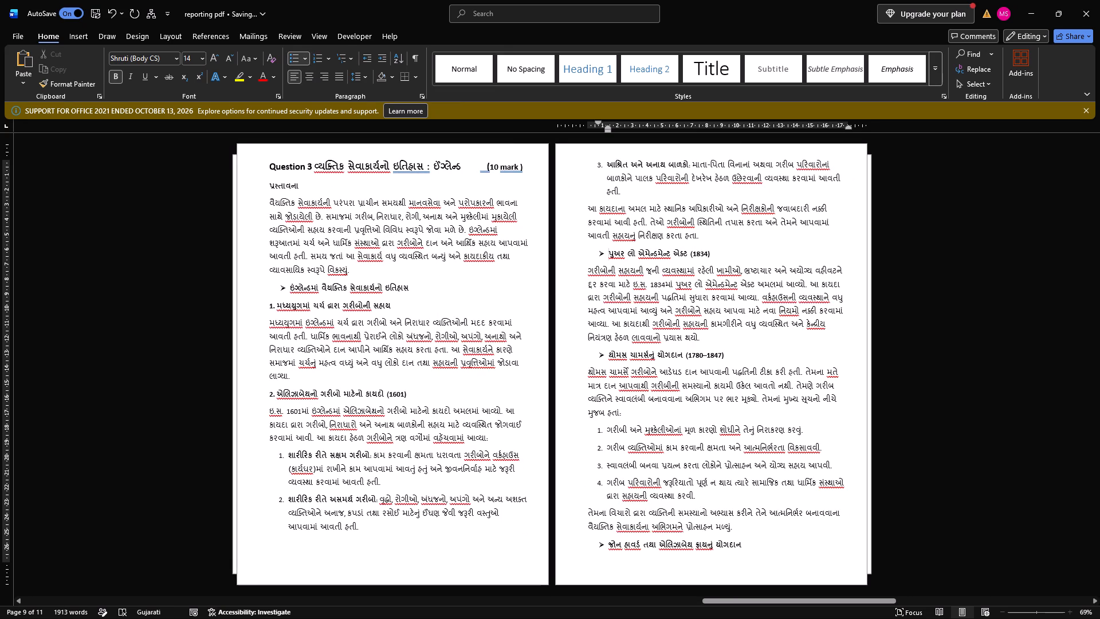
pyautogui.scroll(2, 576, 264)
pyautogui.scroll(-4, 606, 281)
pyautogui.scroll(1, 622, 280)
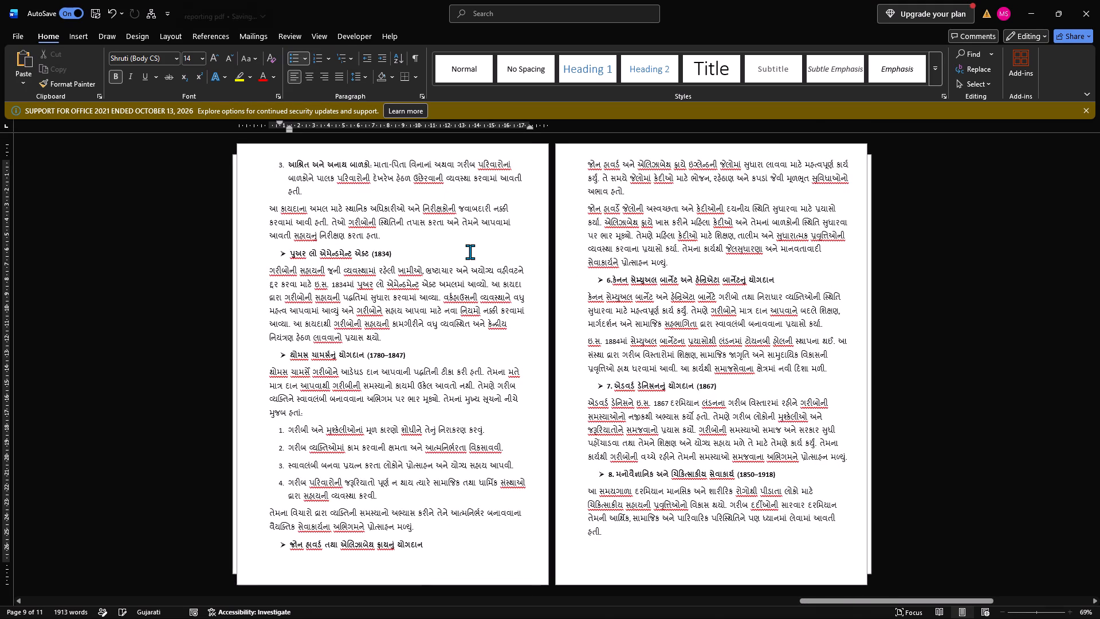
pyautogui.hotkey('ctrl', 'z')
pyautogui.hotkey('ctrl', 'z')
pyautogui.hotkey('ctrl', 'z')
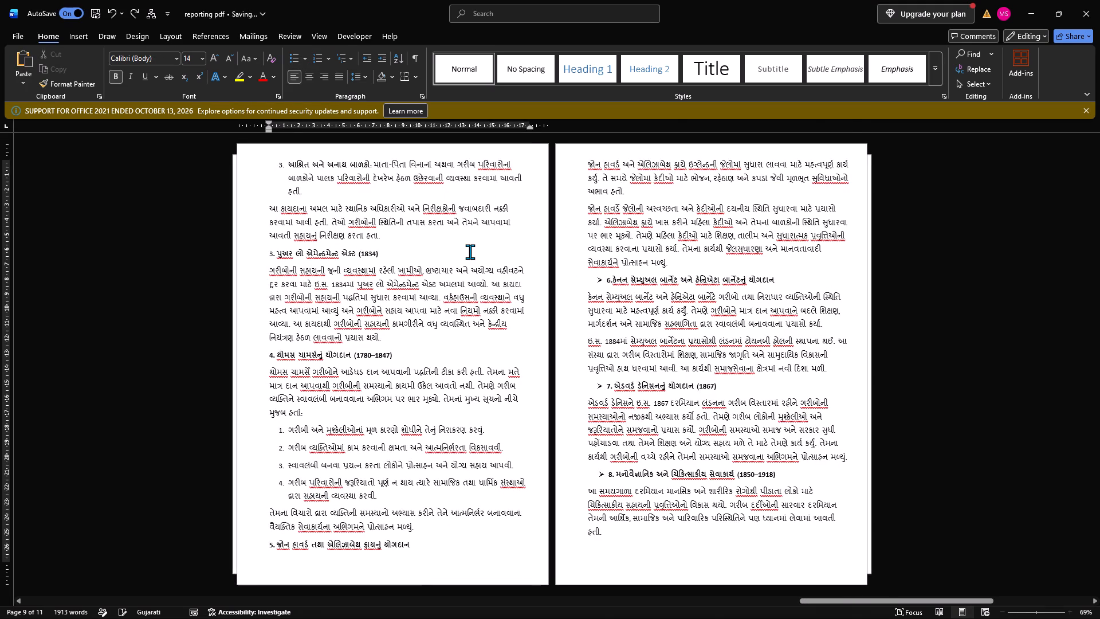
pyautogui.hotkey('ctrl', 'z')
pyautogui.hotkey('ctrl', 'z')
pyautogui.hotkey('ctrl', 'z')
pyautogui.hotkey('ctrl', 'z')
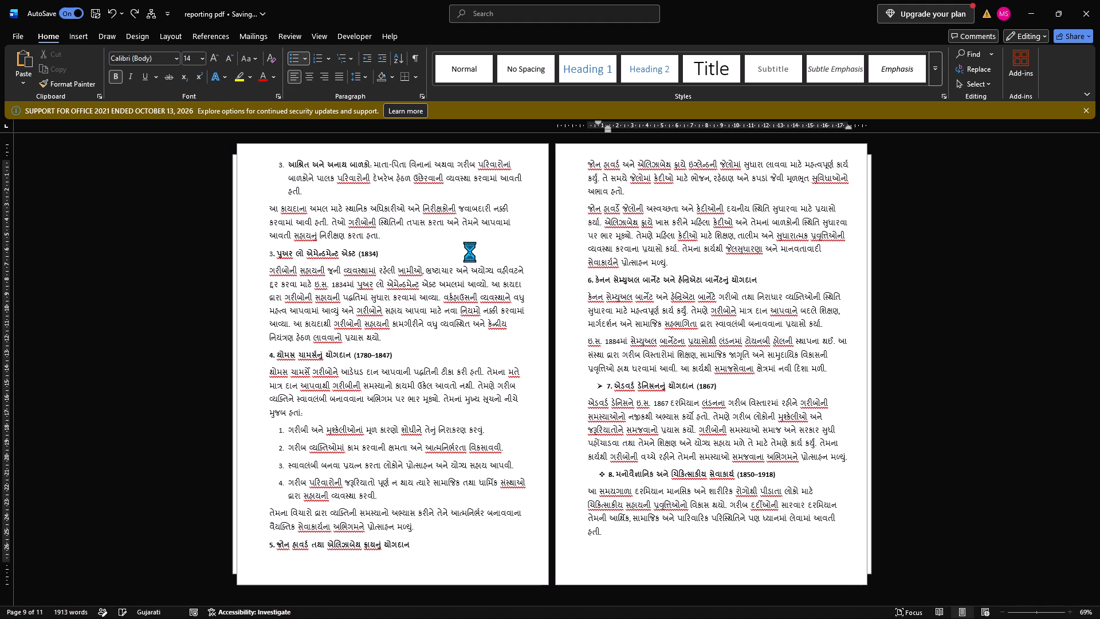
pyautogui.hotkey('ctrl', 'z')
# Insert a page break after the last sentence of the Question 3 answer's conclusion.
pyautogui.keyDown('ctrl'); pyautogui.scroll(-2, 470, 252); pyautogui.keyUp('ctrl')
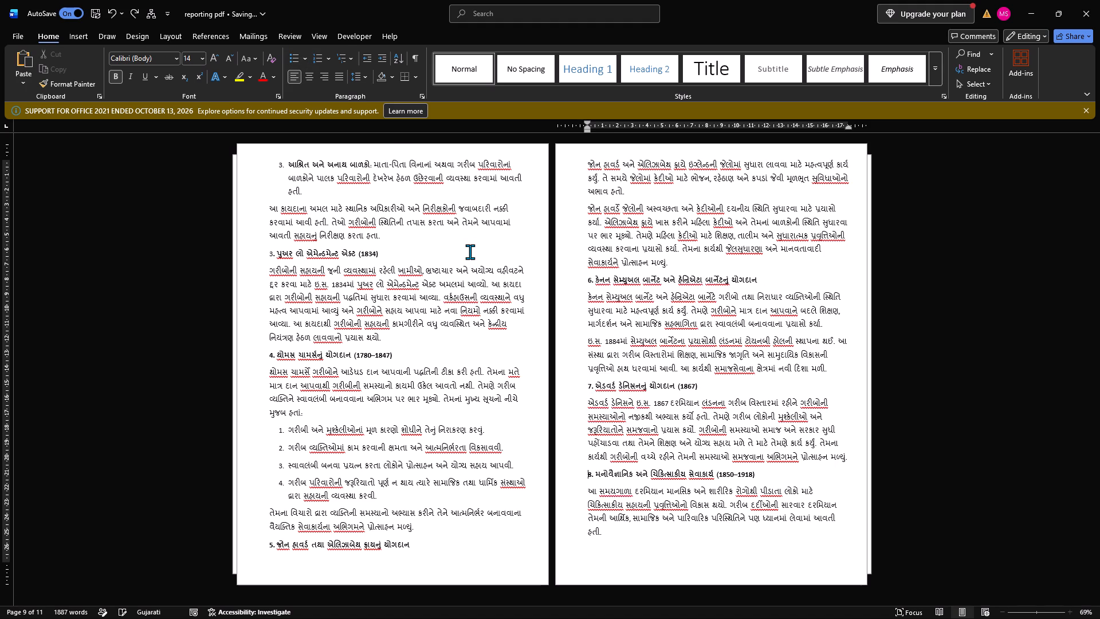
pyautogui.scroll(-2, 470, 252)
pyautogui.scroll(3, 521, 366)
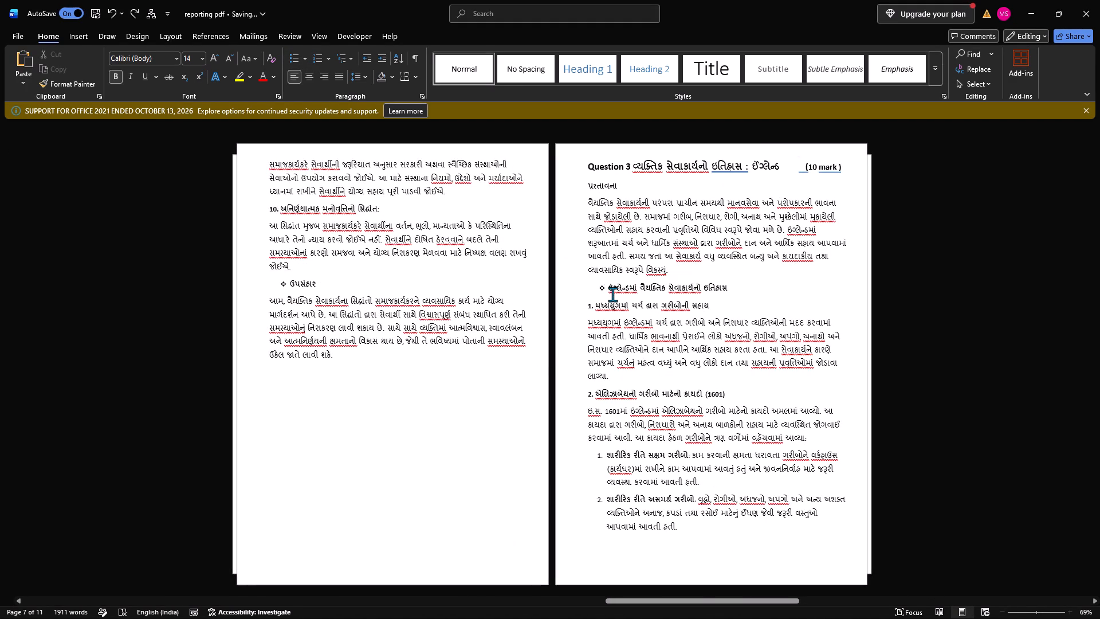
pyautogui.scroll(-1, 612, 294)
pyautogui.scroll(-5, 687, 277)
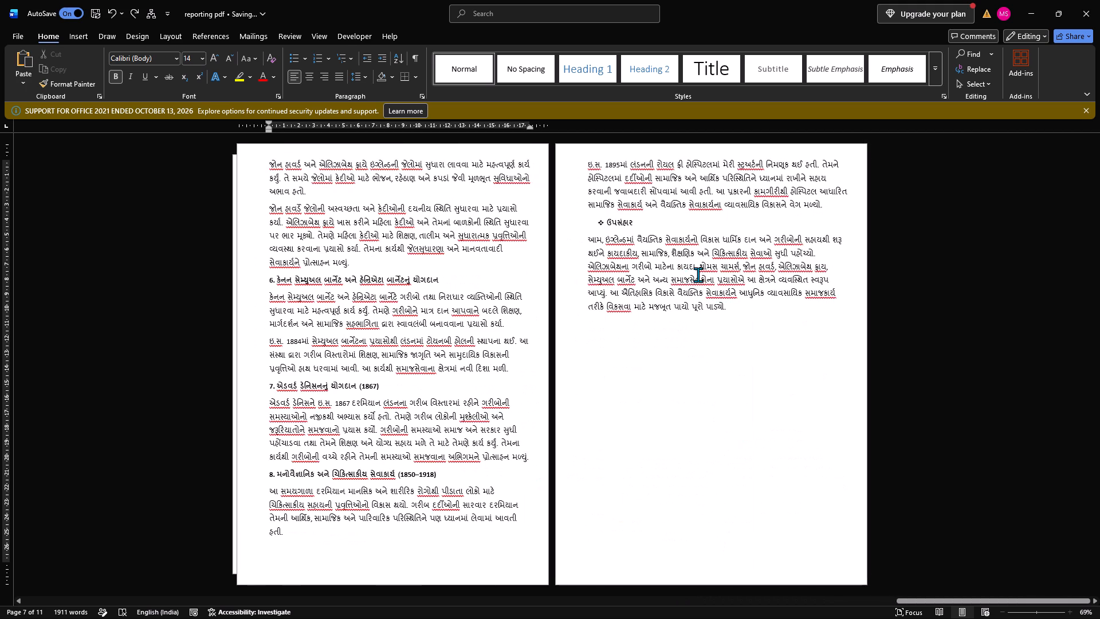
pyautogui.click(763, 307)
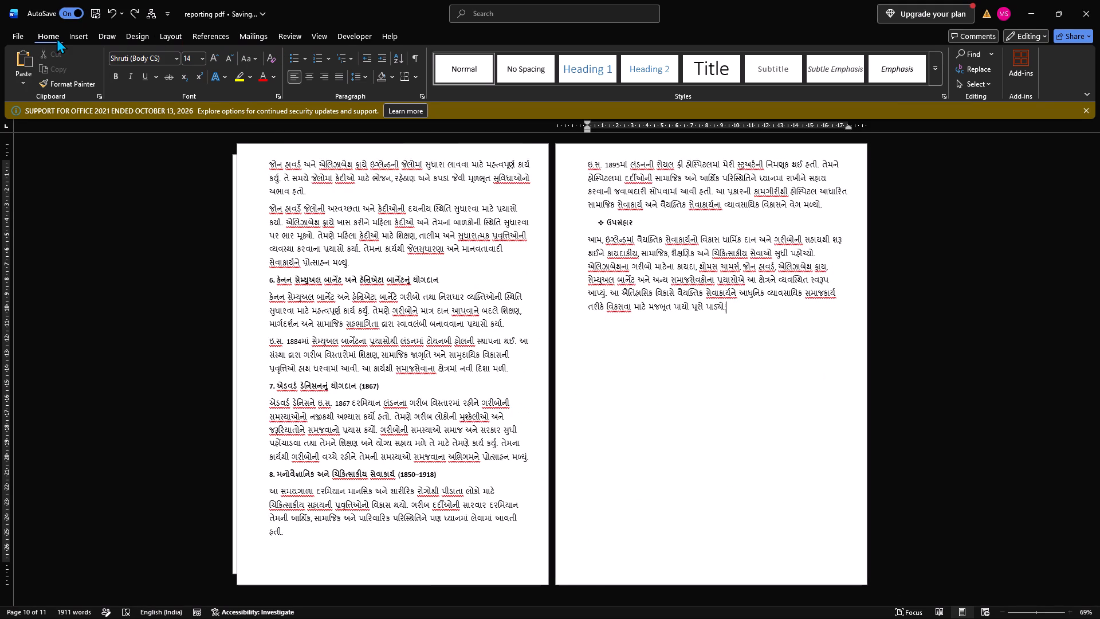
pyautogui.click(81, 35)
pyautogui.click(73, 54)
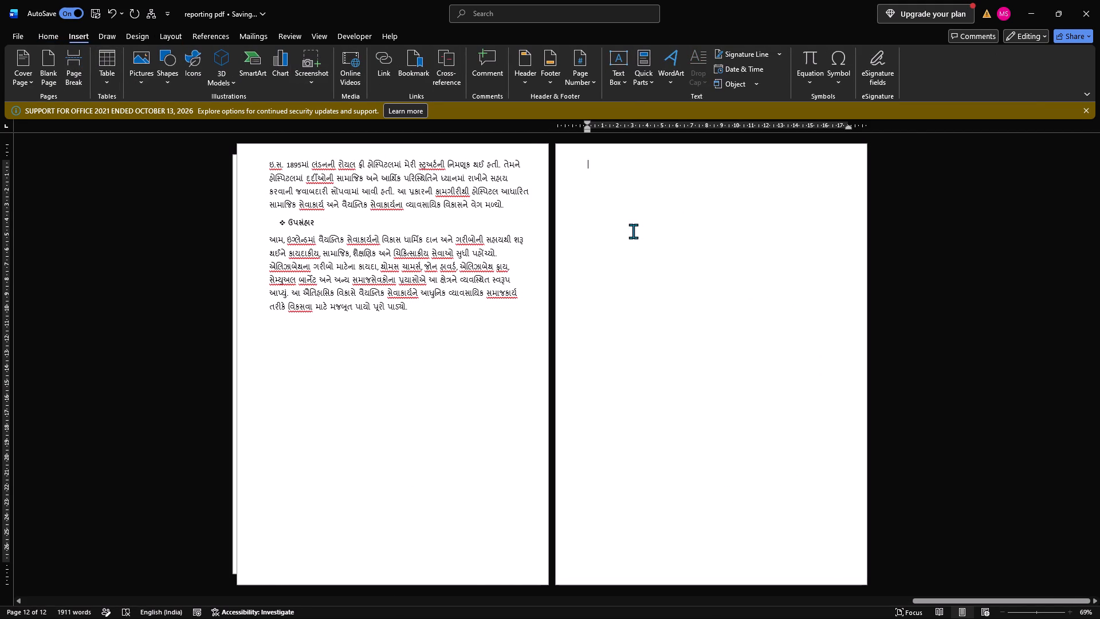
# Shrink the maximized document window to uncover the ChatGPT conversation behind it.
pyautogui.click(1057, 8)
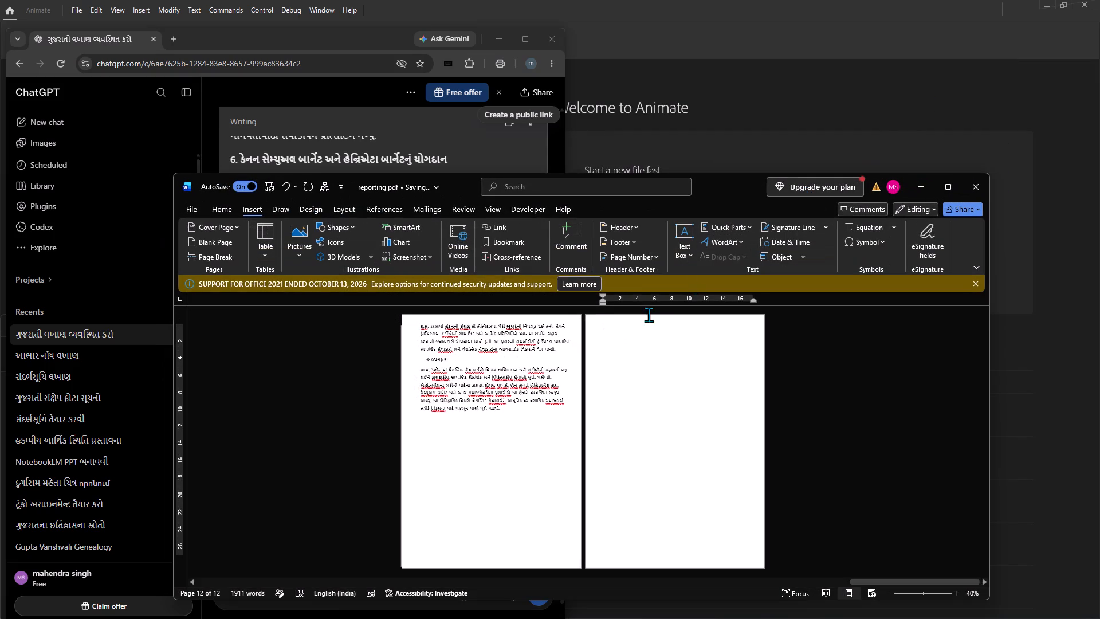
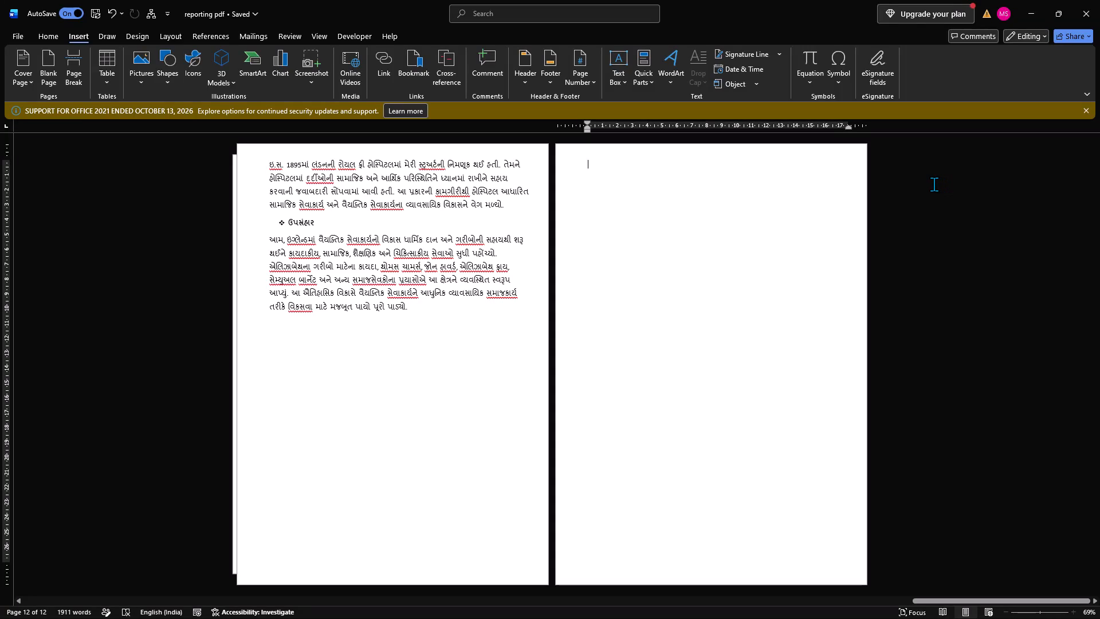
# Paste the copied Gujarati question about the worker's required qualifications and skills onto the new page and format it 18 pt bold.
pyautogui.hotkey('ctrl', 'v')
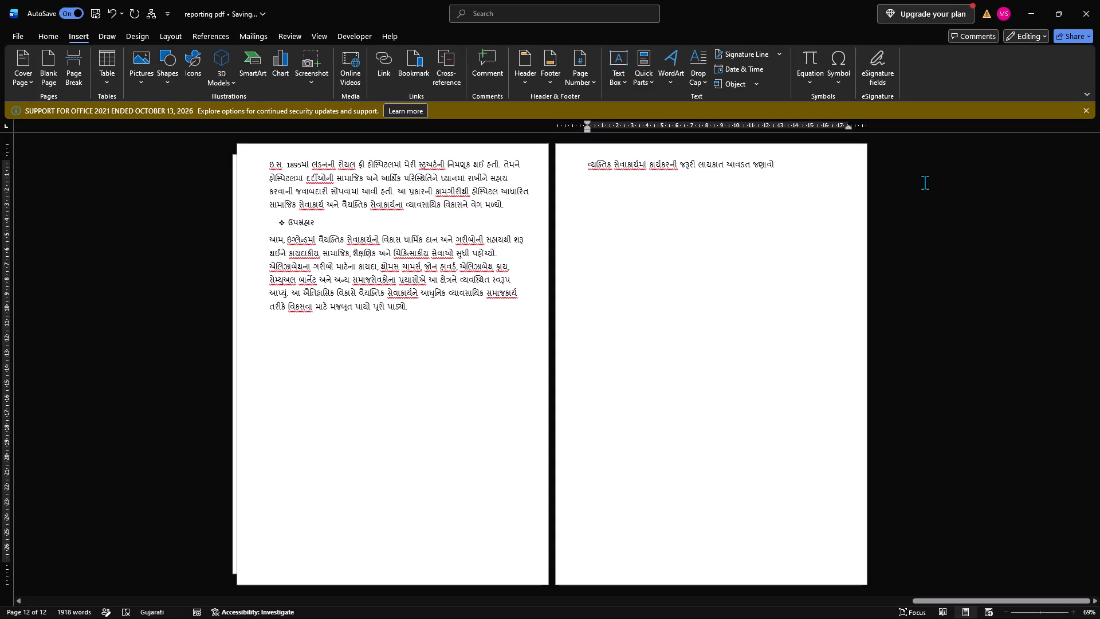
pyautogui.moveTo(586, 163); pyautogui.dragTo(638, 166)
pyautogui.moveTo(638, 166); pyautogui.dragTo(820, 166)
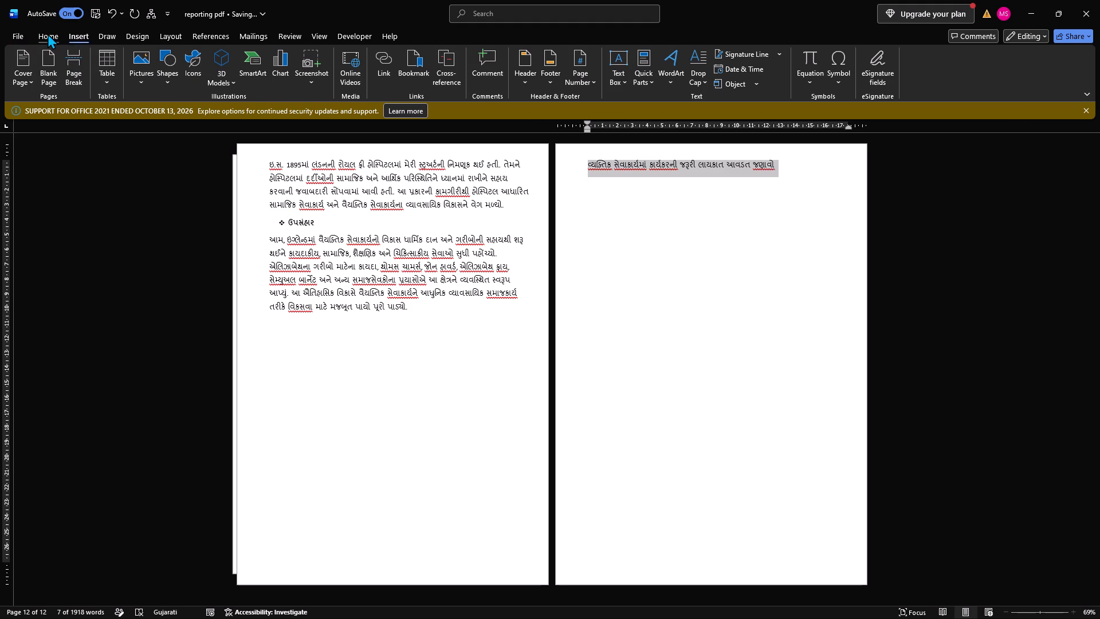
pyautogui.click(48, 33)
pyautogui.click(202, 58)
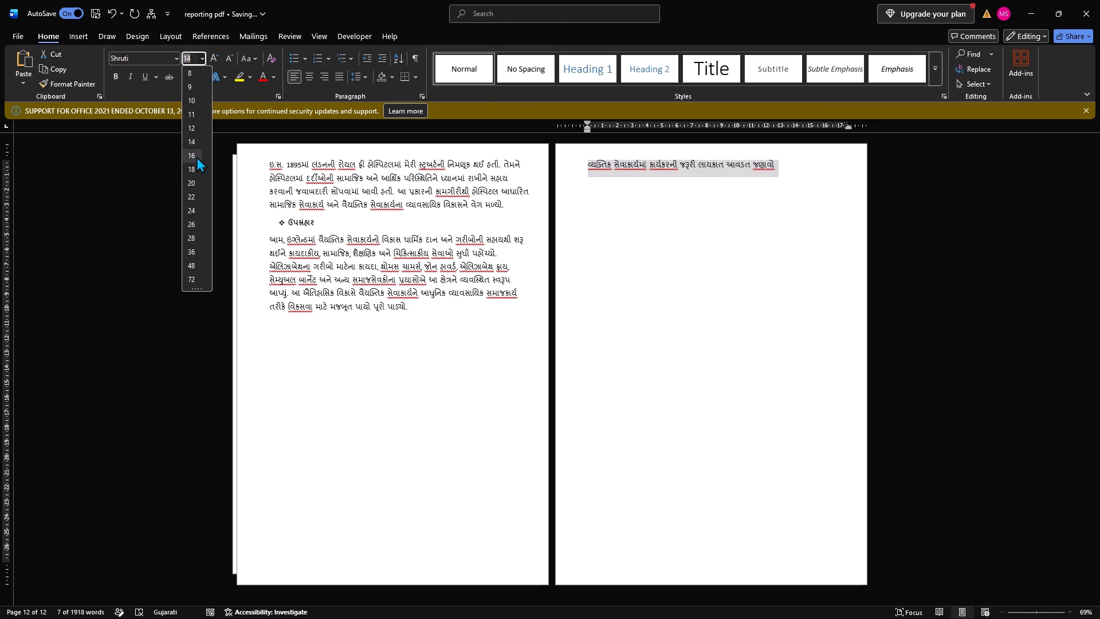
pyautogui.click(192, 169)
pyautogui.click(609, 190)
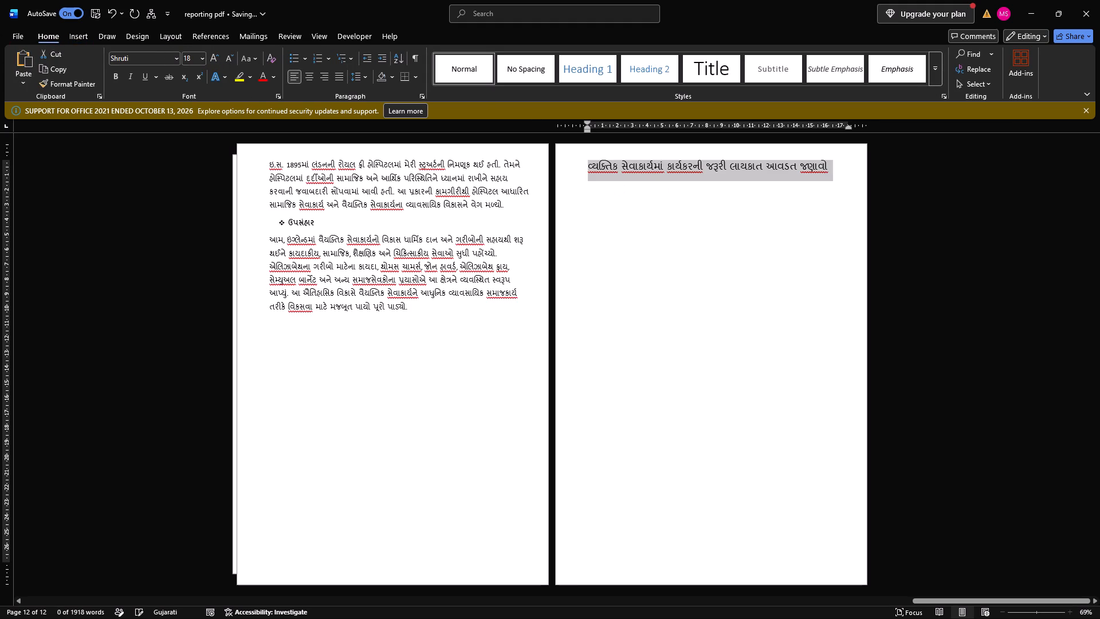
pyautogui.click(113, 77)
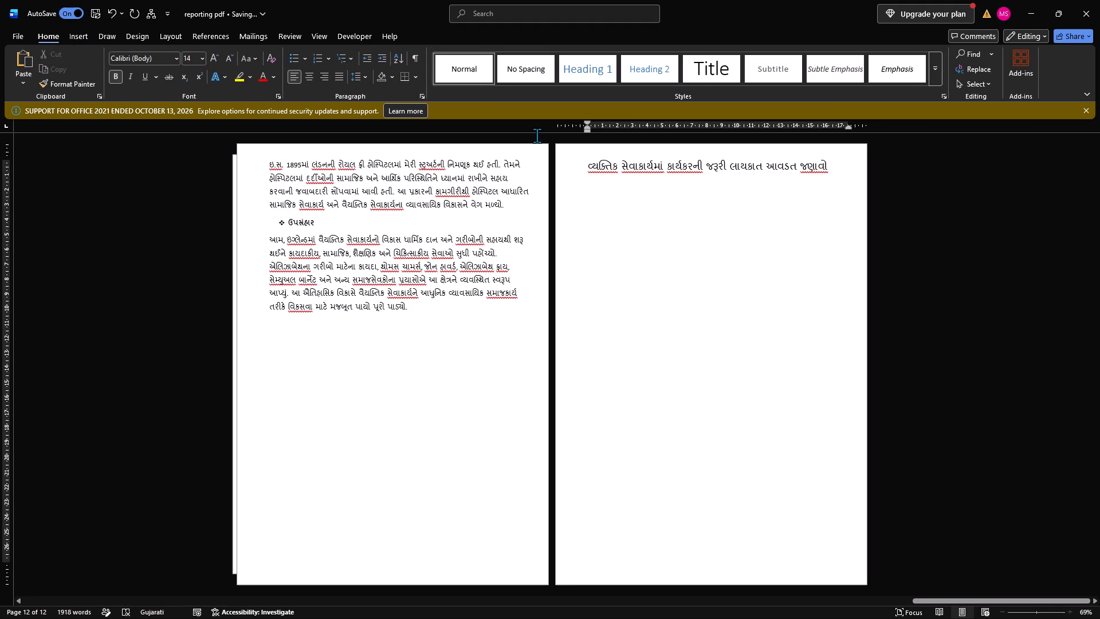
pyautogui.moveTo(588, 166); pyautogui.dragTo(811, 162)
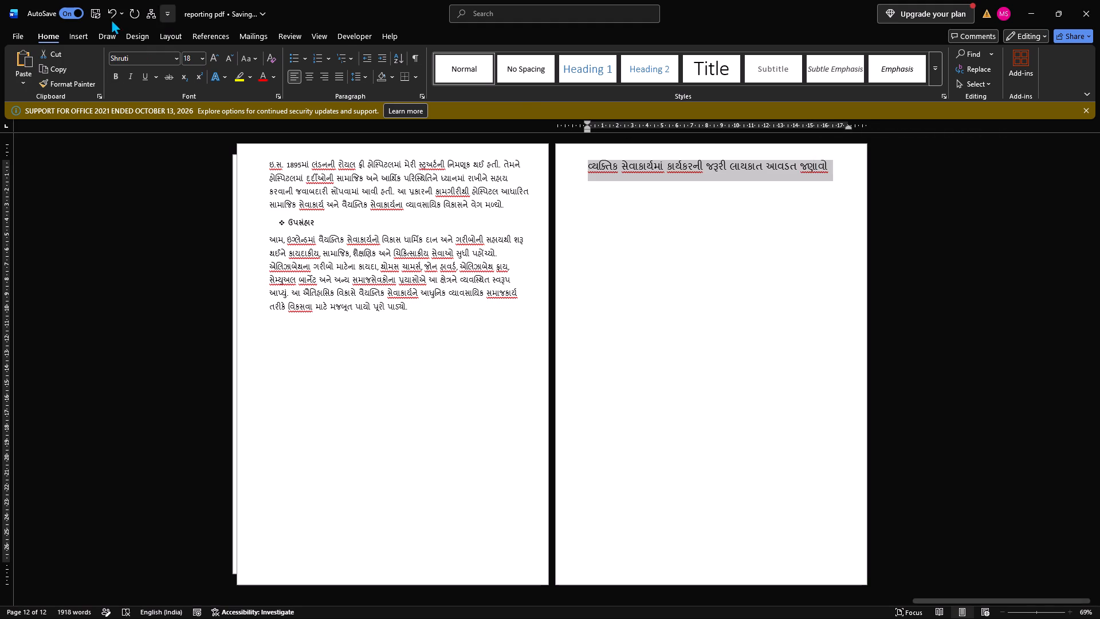
pyautogui.click(110, 77)
# Add "Question 4" in front of the pasted Gujarati question.
pyautogui.click(586, 168)
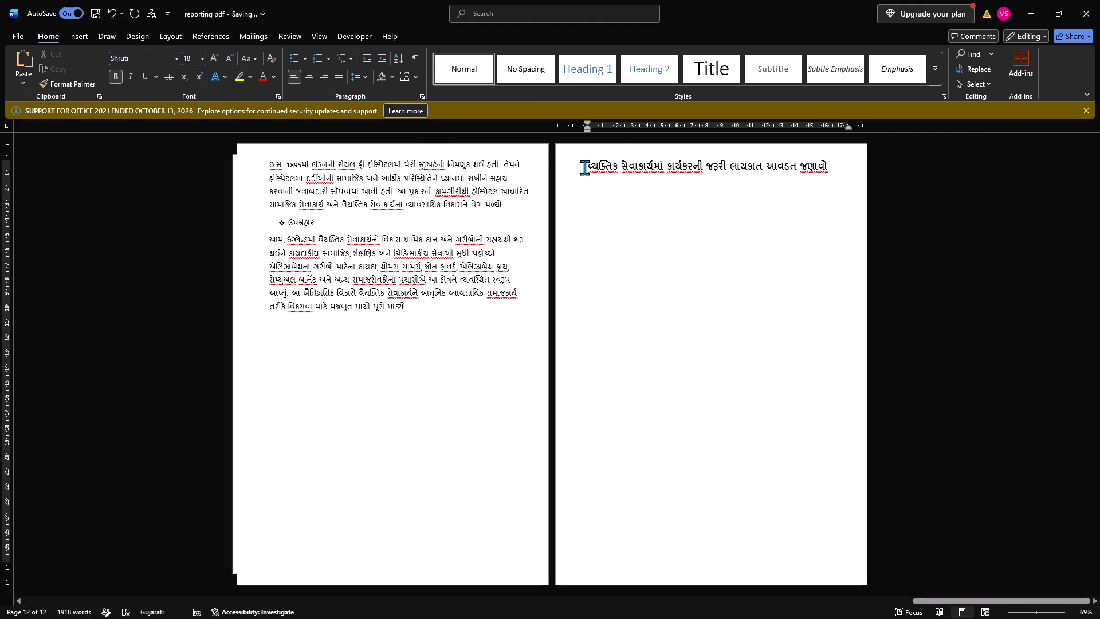
pyautogui.write('question 4')
pyautogui.press('space')
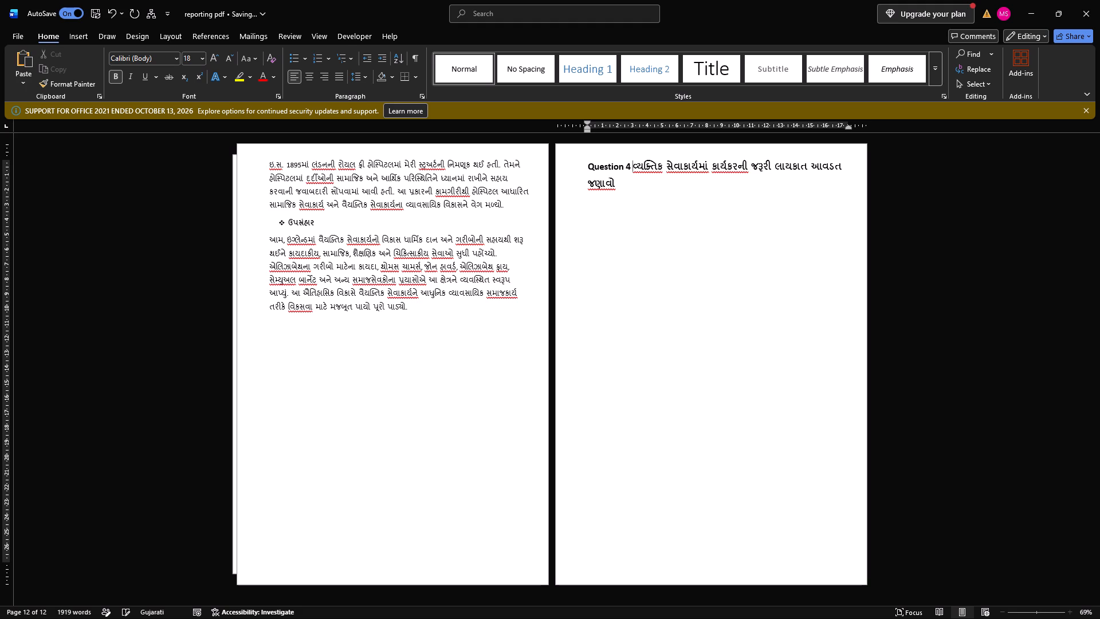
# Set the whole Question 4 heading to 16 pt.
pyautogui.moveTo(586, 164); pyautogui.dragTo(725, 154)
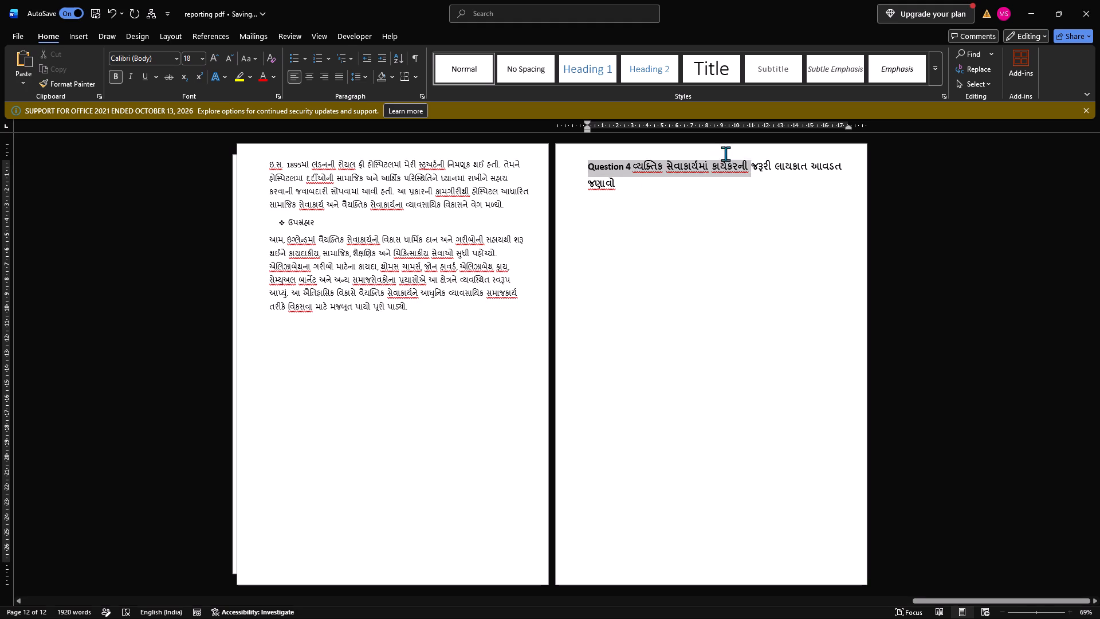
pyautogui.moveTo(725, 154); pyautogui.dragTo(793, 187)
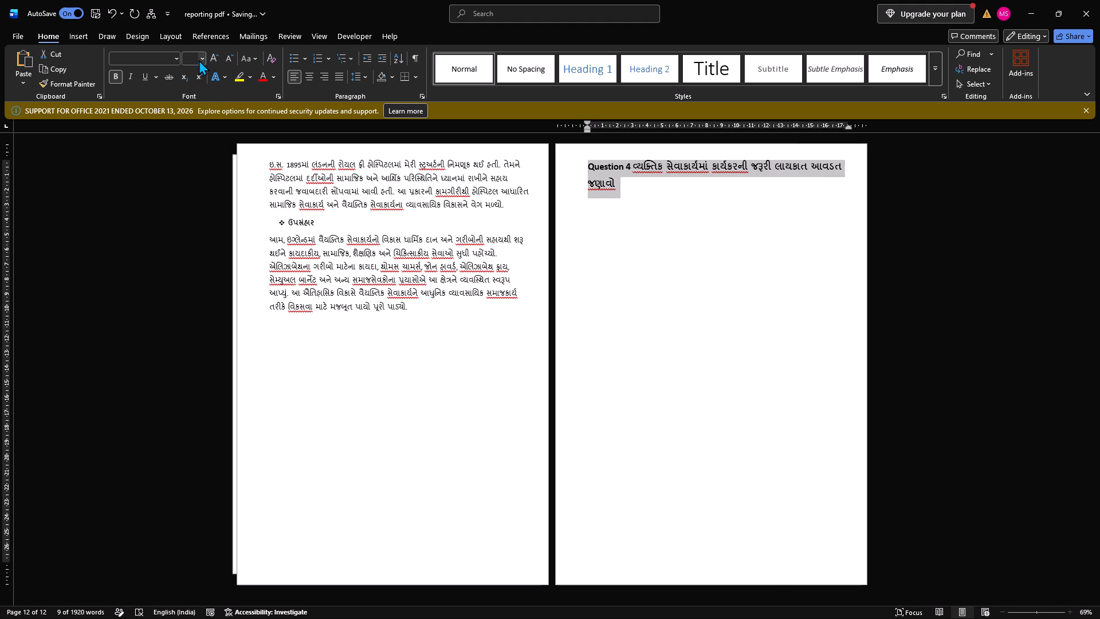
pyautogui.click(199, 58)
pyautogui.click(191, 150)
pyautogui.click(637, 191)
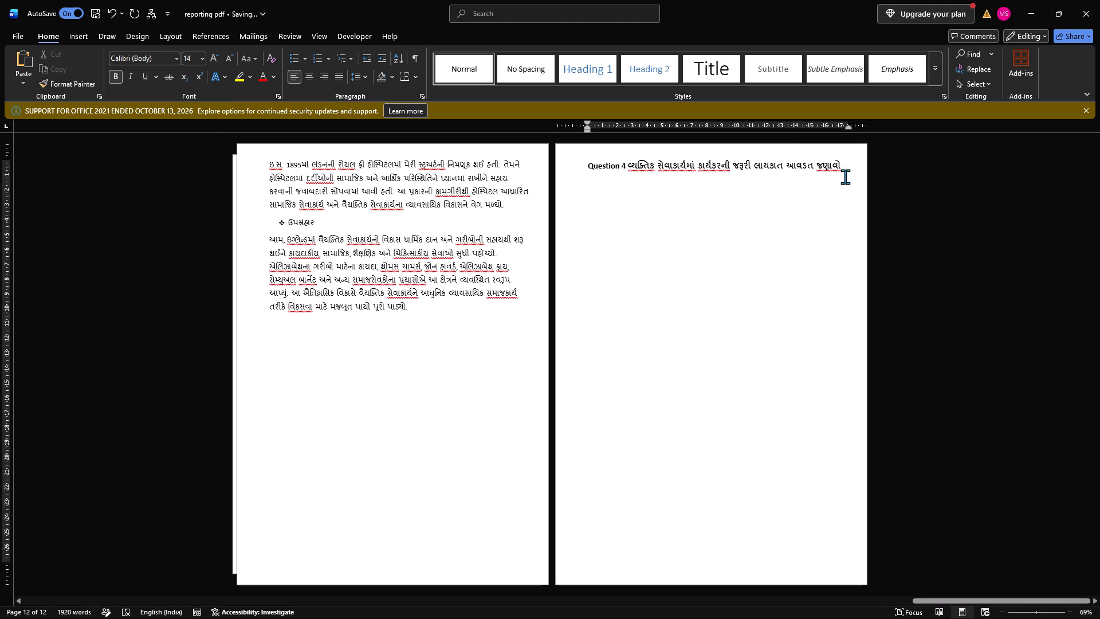
# Add "10 mark" after the Question 4 heading, padded with spaces toward the page's right margin.
pyautogui.click(835, 189)
pyautogui.press('space')
pyautogui.press('space')
pyautogui.press('space')
pyautogui.press('space')
pyautogui.press('space')
pyautogui.press('space')
pyautogui.press('space')
pyautogui.press('space')
pyautogui.press('space')
pyautogui.press('space')
pyautogui.press('space')
pyautogui.press('space')
pyautogui.press('space')
pyautogui.press('space')
pyautogui.press('space')
pyautogui.press('space')
pyautogui.press('space')
pyautogui.press('space')
pyautogui.press('space')
pyautogui.press('space')
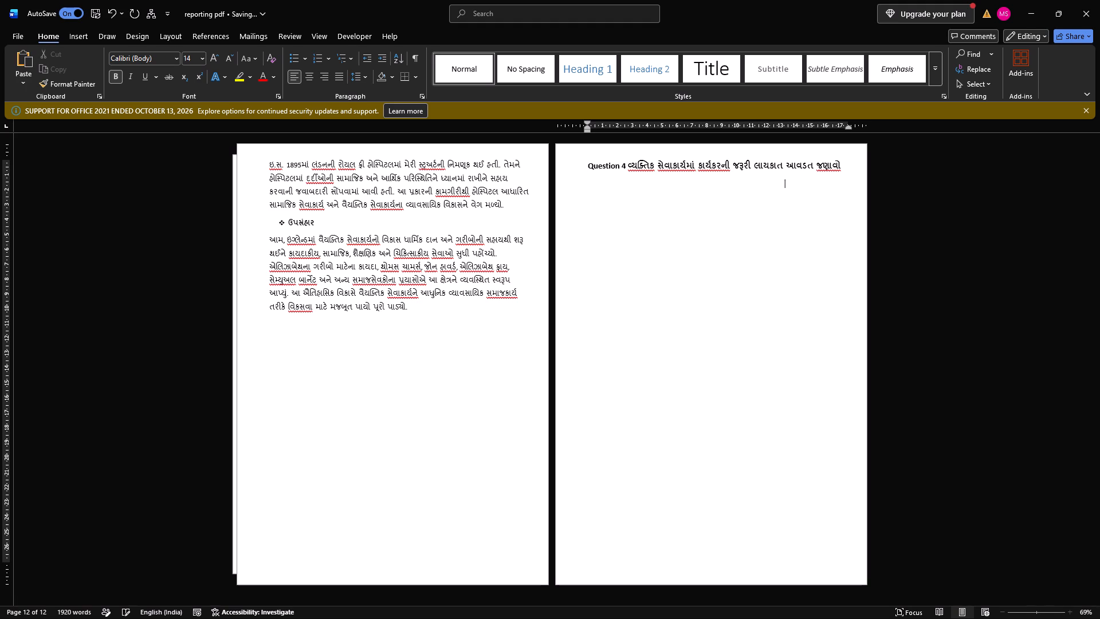
pyautogui.write('10 mark')
pyautogui.press('space')
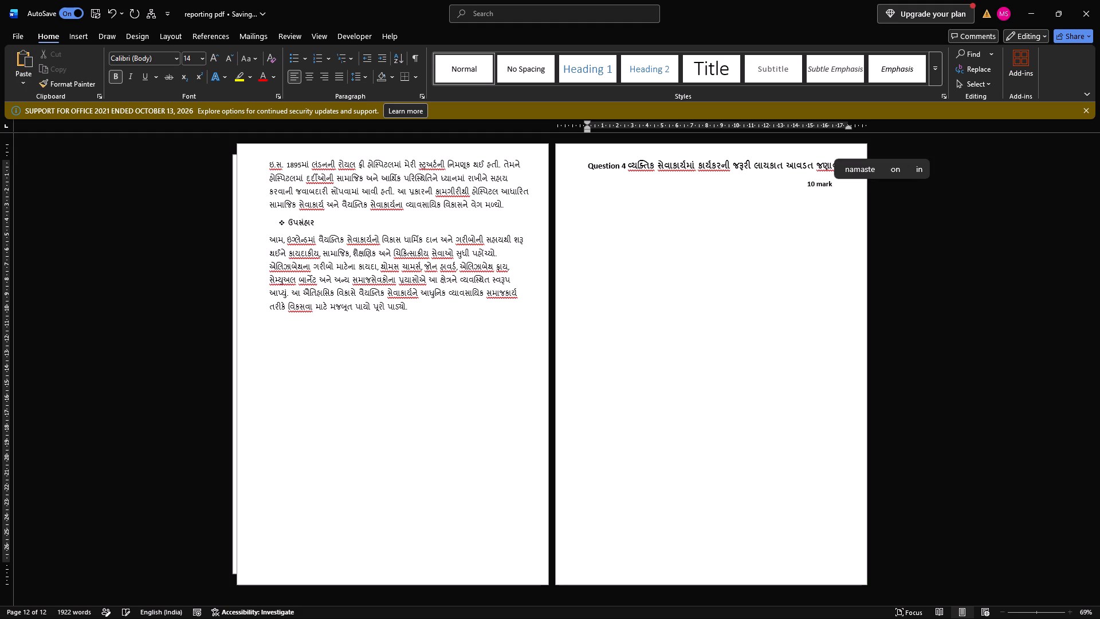
# Set the Question 4 heading text, without the mark label, to 18 pt.
pyautogui.moveTo(586, 168); pyautogui.dragTo(905, 160)
pyautogui.click(203, 58)
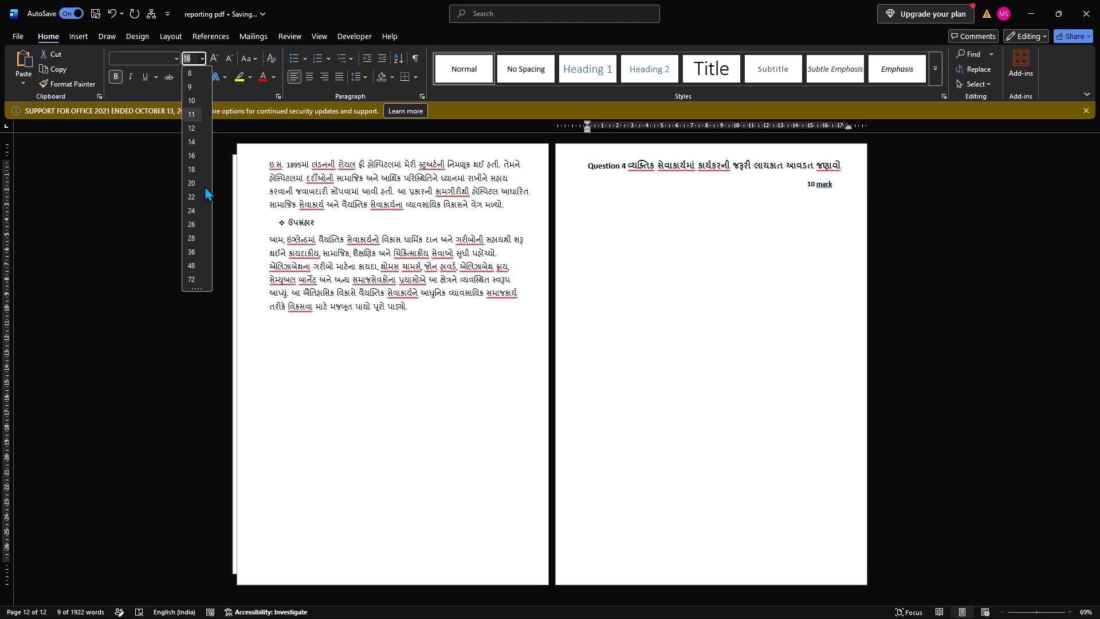
pyautogui.click(193, 174)
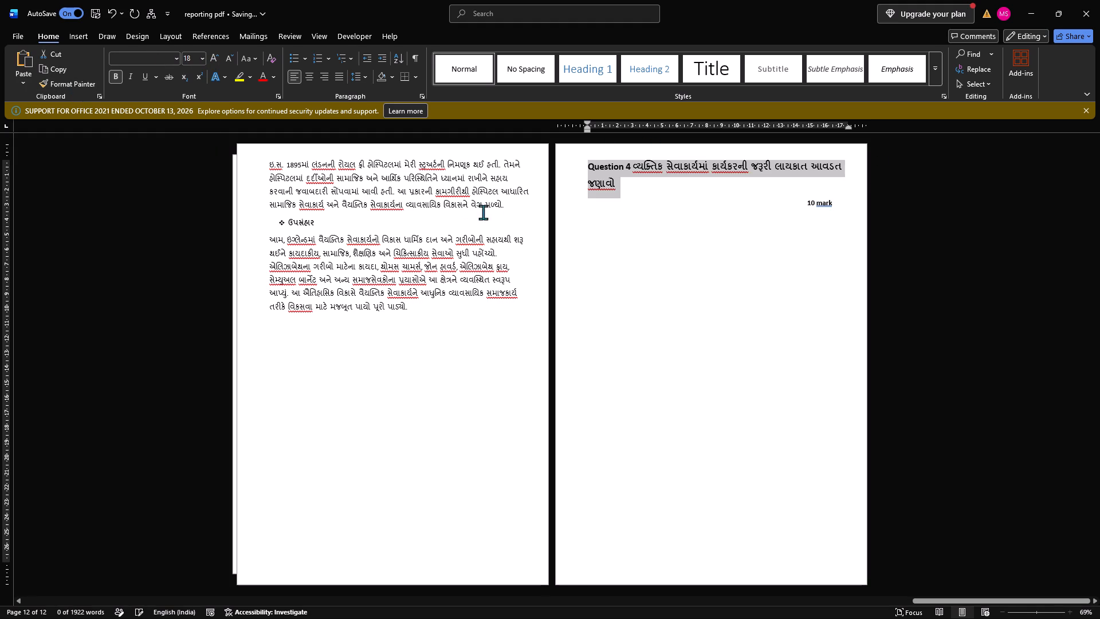
# Respace "10 mark" so it sits on the heading's second line, near the page's right margin.
pyautogui.click(803, 204)
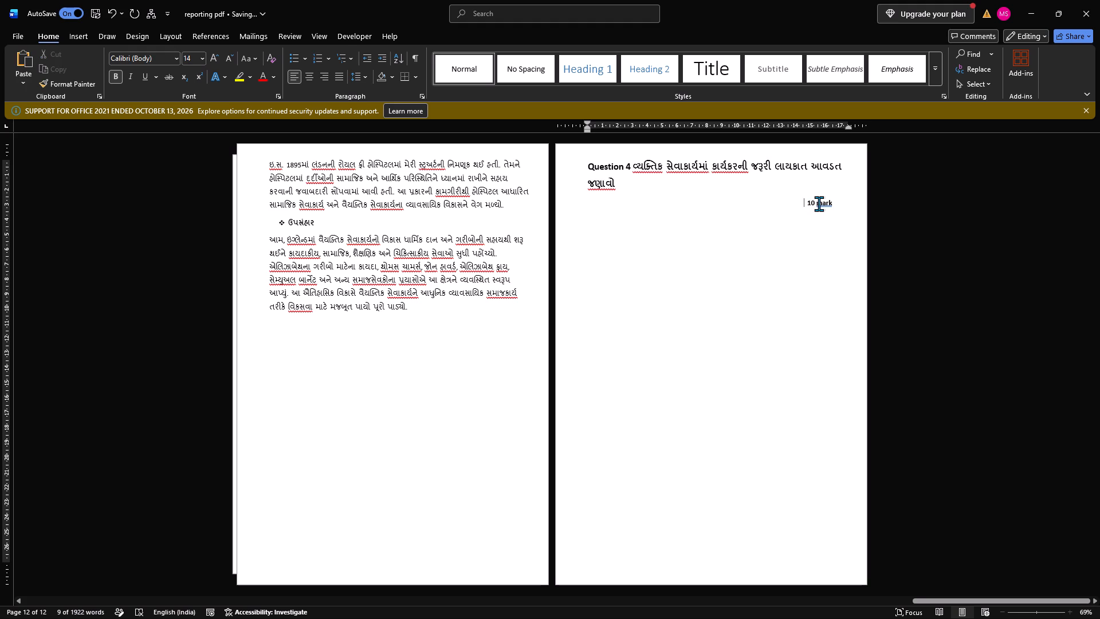
pyautogui.press('BackSpace')
pyautogui.press('BackSpace')
pyautogui.press('BackSpace')
pyautogui.press('BackSpace')
pyautogui.press('BackSpace')
pyautogui.press('BackSpace')
pyautogui.press('BackSpace')
pyautogui.press('BackSpace')
pyautogui.press('BackSpace')
pyautogui.press('BackSpace')
pyautogui.press('BackSpace')
pyautogui.press('BackSpace')
pyautogui.press('BackSpace')
pyautogui.press('BackSpace')
pyautogui.press('BackSpace')
pyautogui.press('BackSpace')
pyautogui.press('BackSpace')
pyautogui.press('BackSpace')
pyautogui.press('BackSpace')
pyautogui.press('BackSpace')
pyautogui.press('BackSpace')
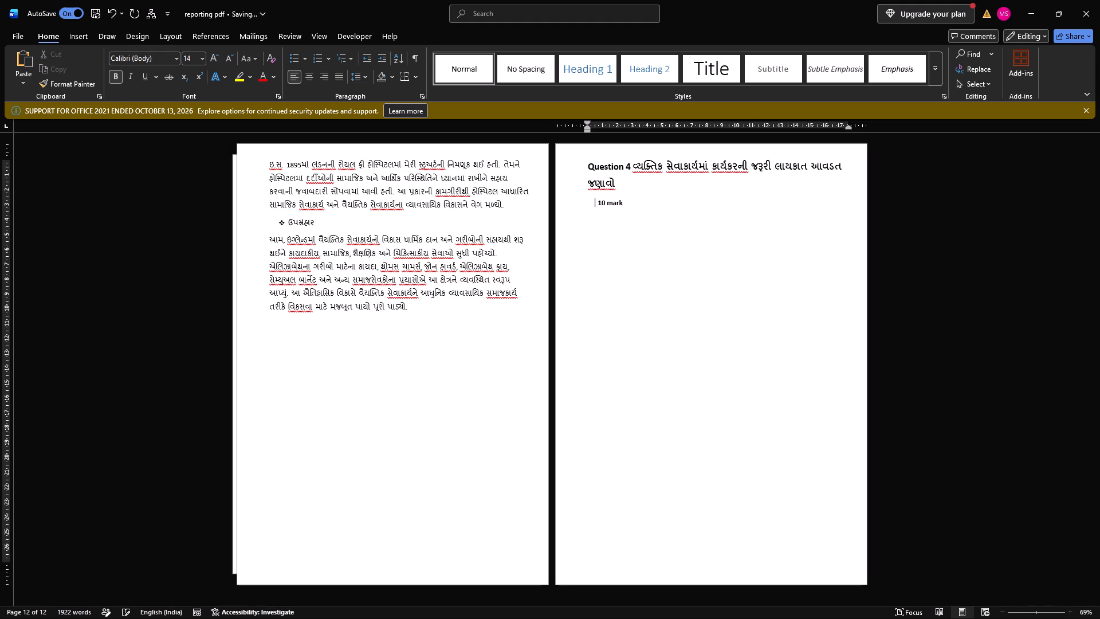
pyautogui.press('BackSpace')
pyautogui.press('BackSpace')
pyautogui.press('BackSpace')
pyautogui.press('BackSpace')
pyautogui.press('BackSpace')
pyautogui.press('space')
pyautogui.press('space')
pyautogui.press('space')
pyautogui.press('space')
pyautogui.press('space')
pyautogui.press('space')
pyautogui.press('space')
pyautogui.press('space')
pyautogui.press('space')
pyautogui.press('space')
pyautogui.press('space')
pyautogui.press('space')
pyautogui.press('space')
pyautogui.press('space')
pyautogui.press('space')
pyautogui.press('space')
pyautogui.press('space')
pyautogui.press('space')
pyautogui.press('space')
pyautogui.press('space')
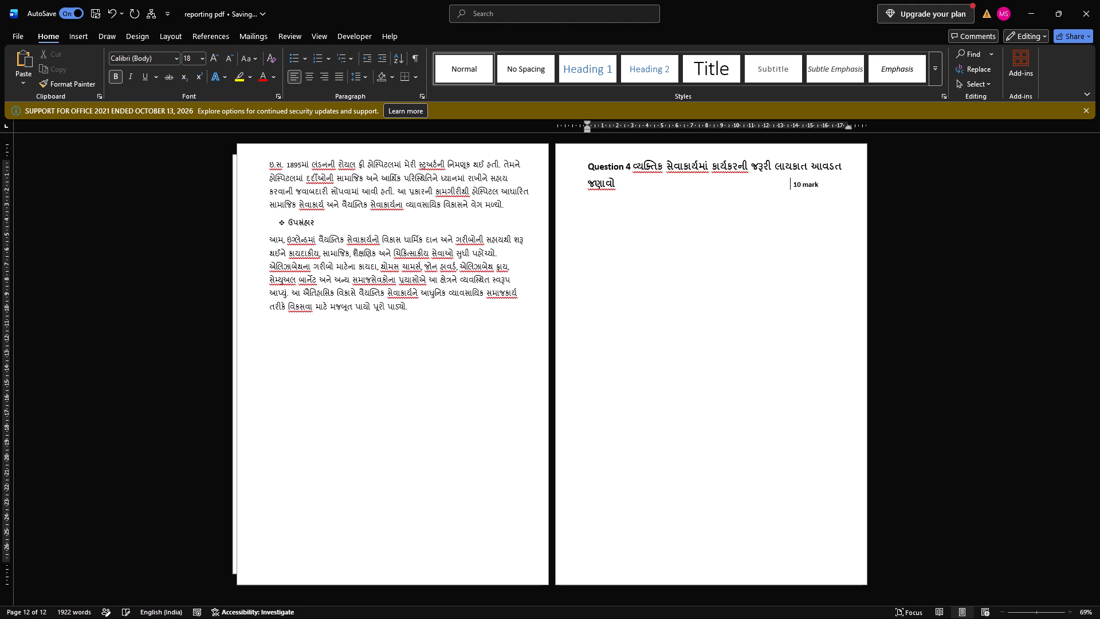
pyautogui.press('space')
pyautogui.press('space')
pyautogui.press('space')
pyautogui.press('space')
# Set the "10 mark" label of Question 4 to 18 pt and place the cursor below the heading.
pyautogui.moveTo(799, 185); pyautogui.dragTo(847, 186)
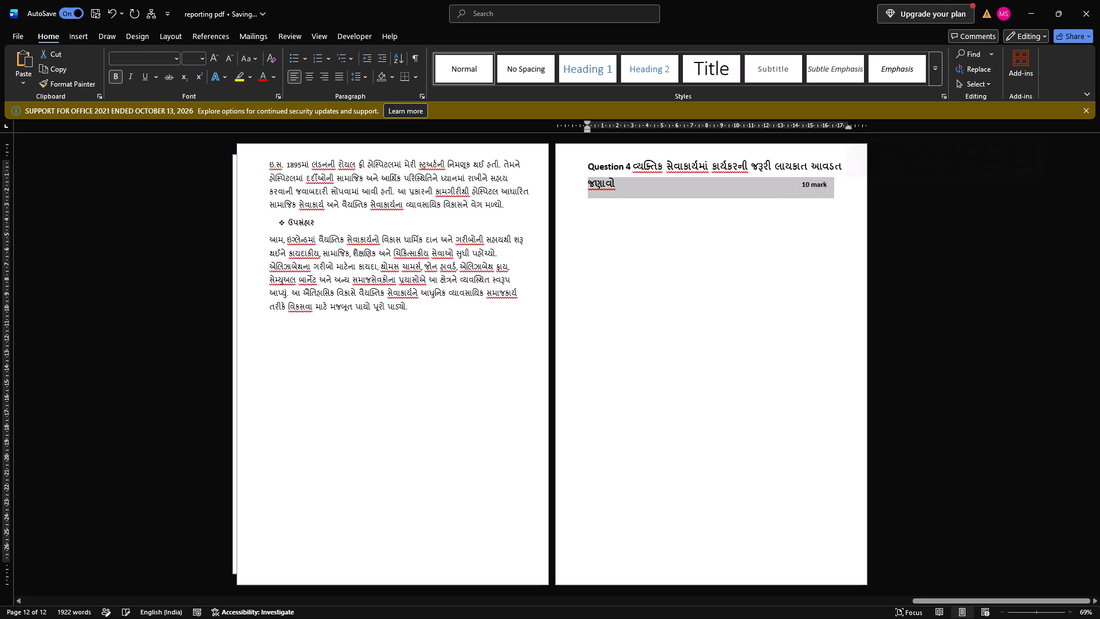
pyautogui.click(802, 212)
pyautogui.moveTo(804, 190); pyautogui.dragTo(840, 186)
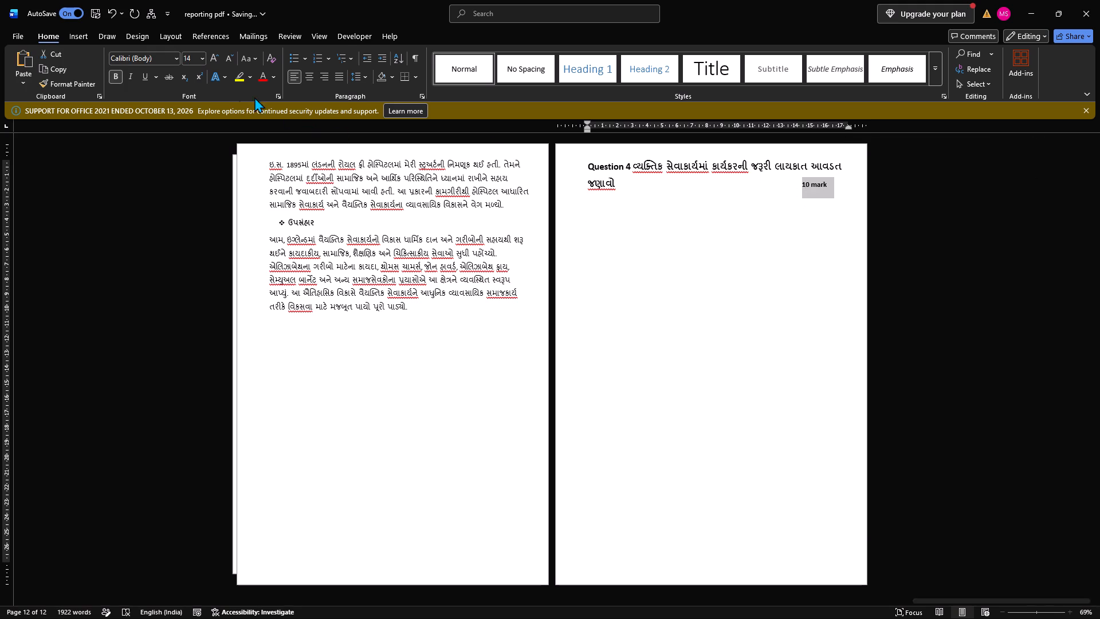
pyautogui.click(201, 60)
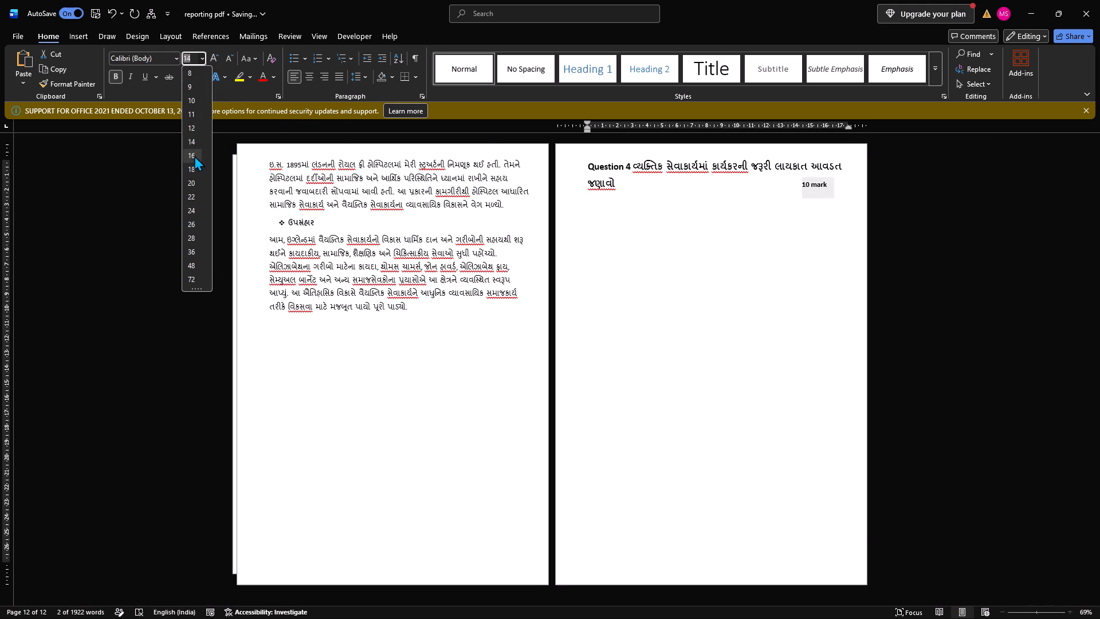
pyautogui.click(193, 166)
pyautogui.click(822, 330)
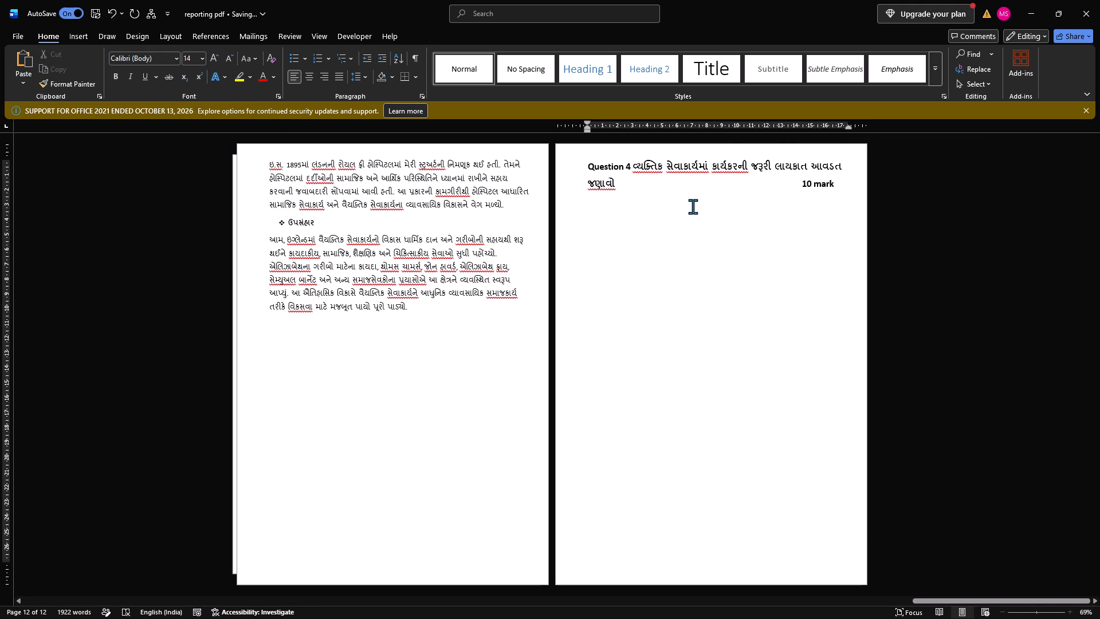
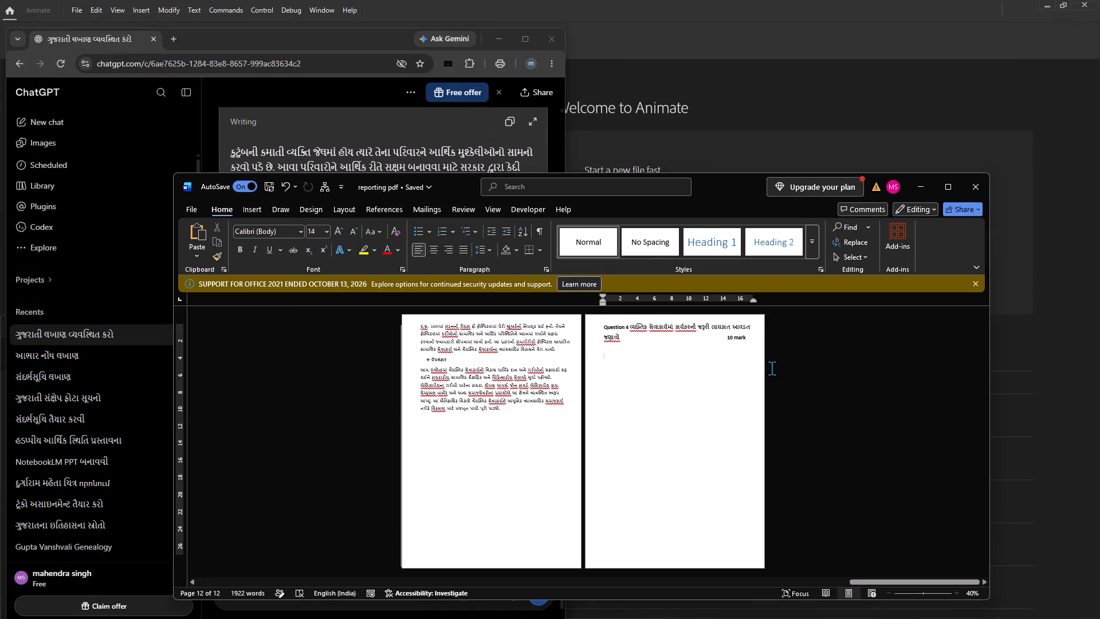
pyautogui.click(950, 193)
pyautogui.click(688, 288)
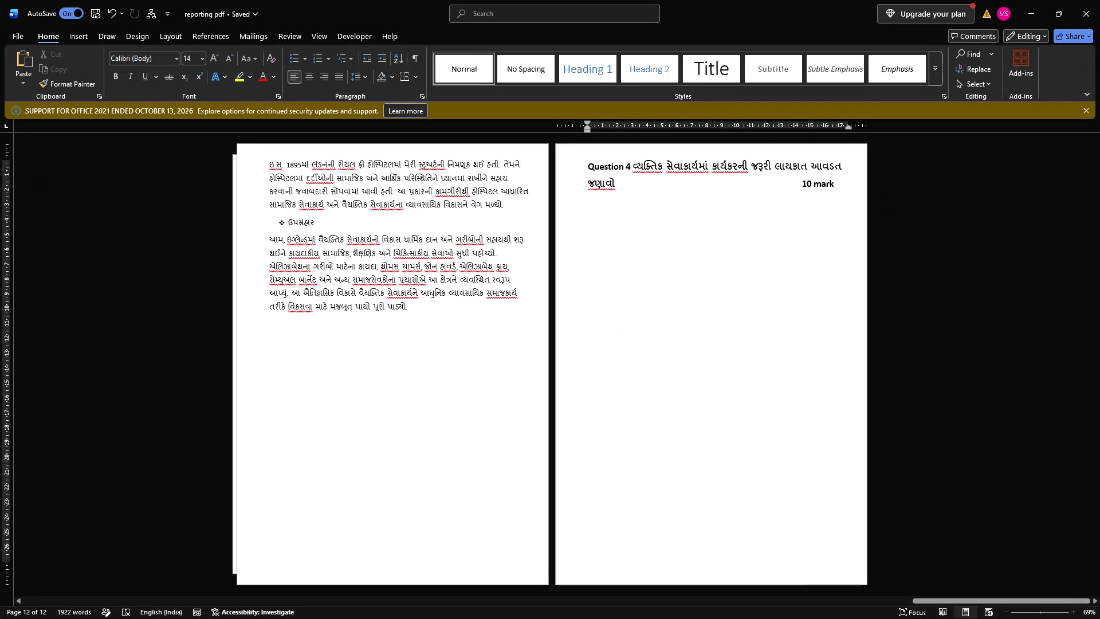
pyautogui.click(198, 62)
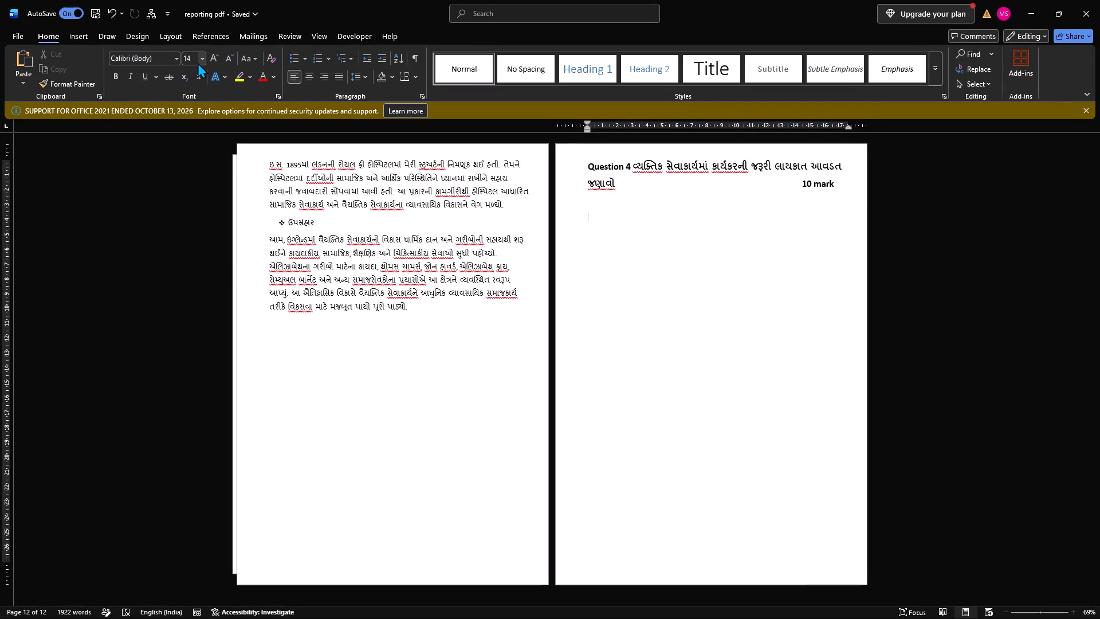
pyautogui.click(198, 56)
pyautogui.click(202, 57)
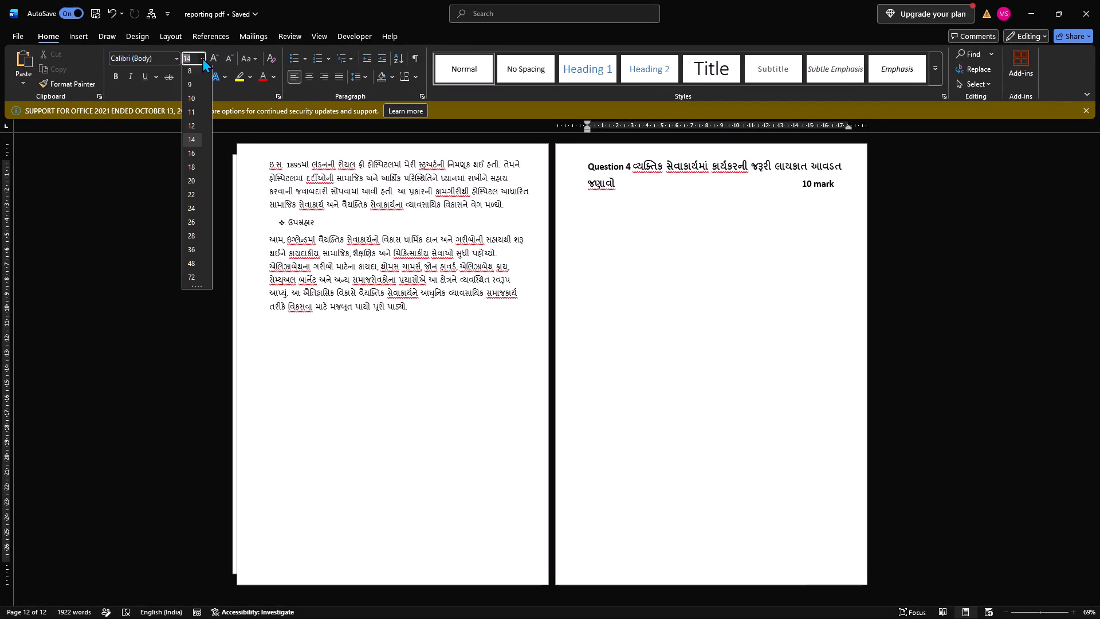
pyautogui.click(190, 144)
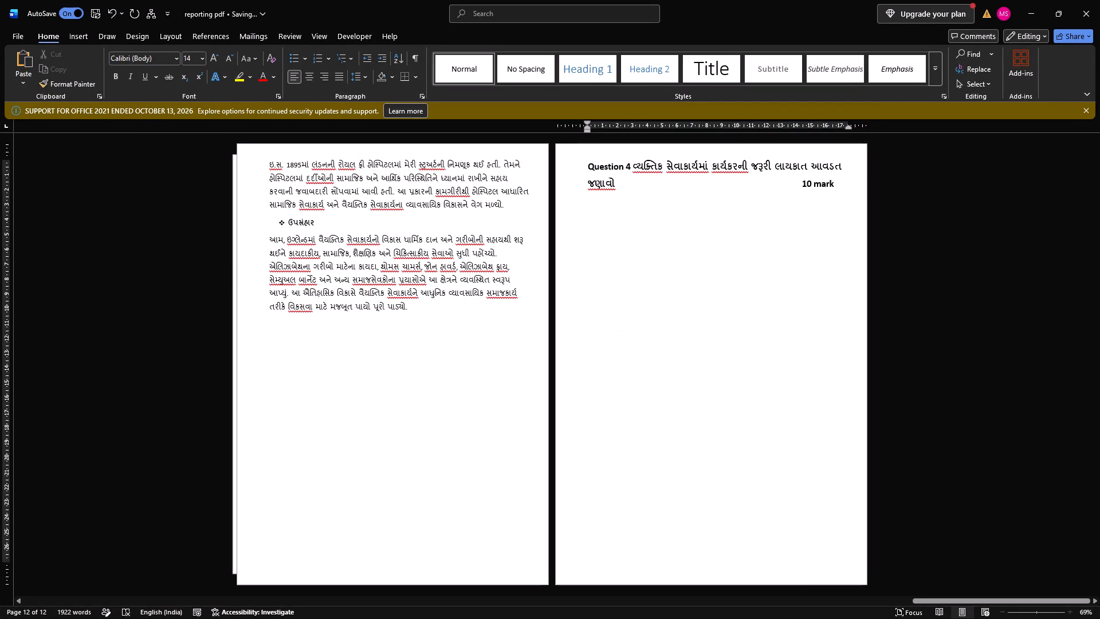
pyautogui.click(664, 267)
pyautogui.hotkey('ctrl', 'v')
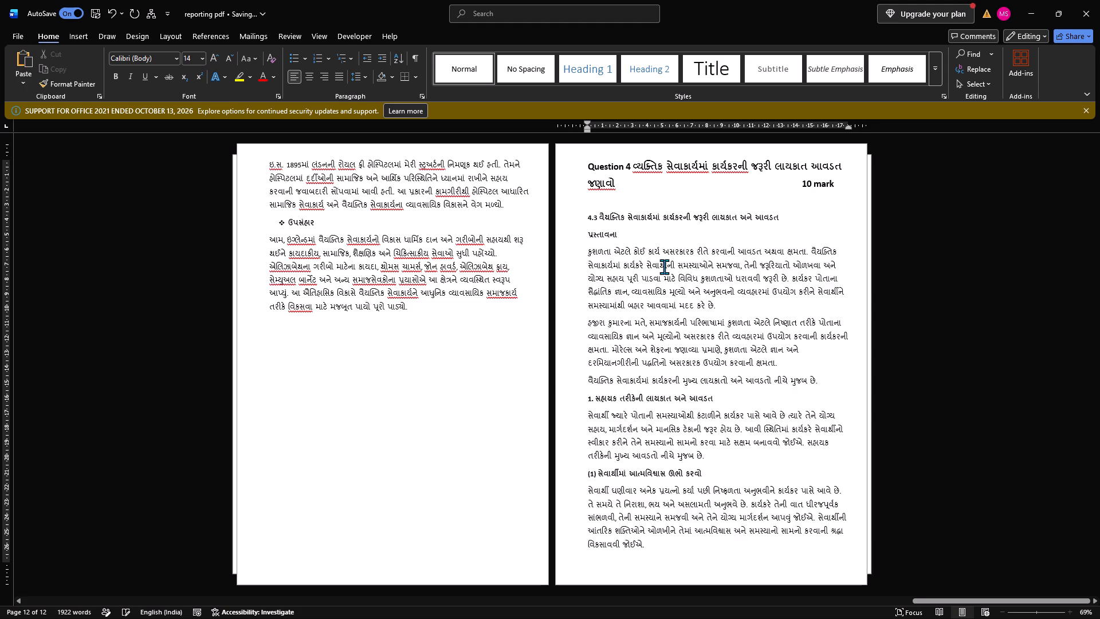
# Delete the pasted "4.3" title line and the blank line between the Question 4 heading and પ્રસ્તાવના.
pyautogui.scroll(3, 521, 257)
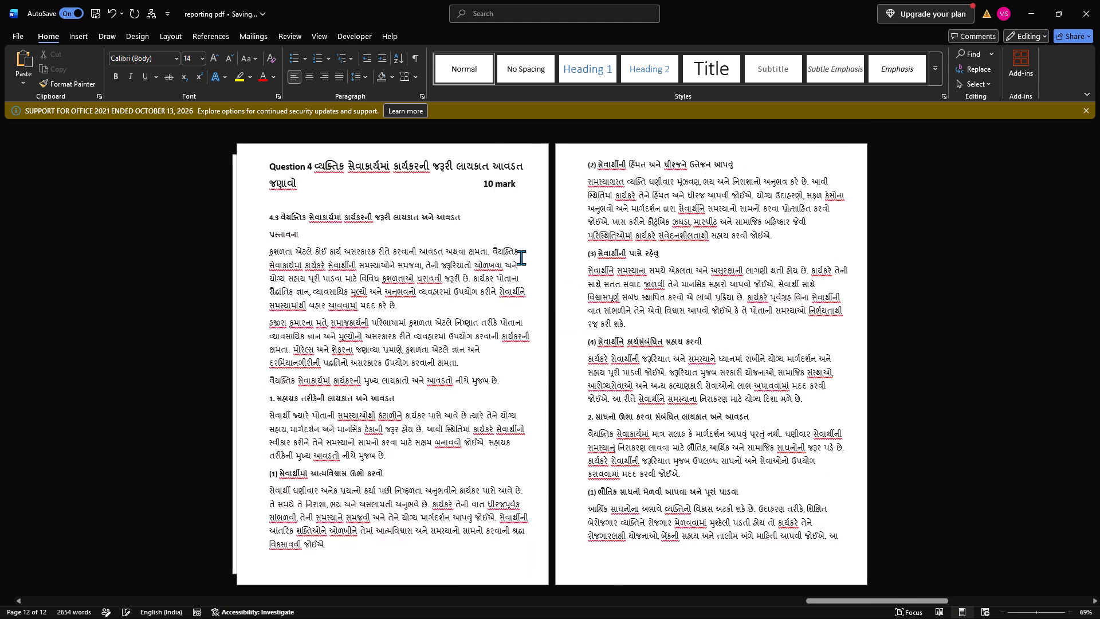
pyautogui.moveTo(589, 217); pyautogui.dragTo(803, 225)
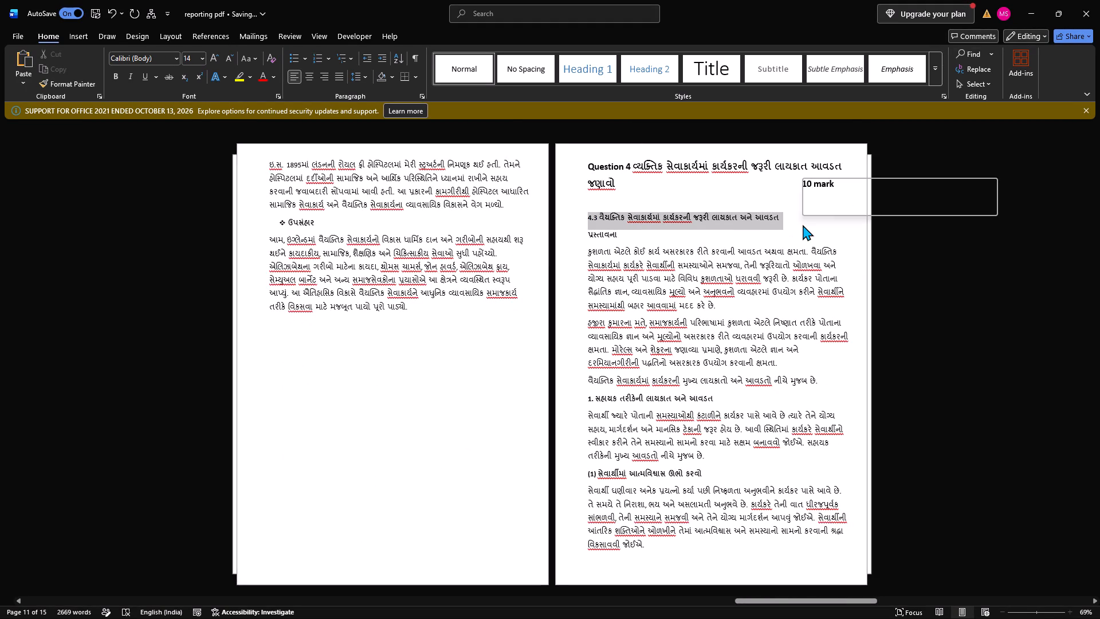
pyautogui.press('BackSpace')
pyautogui.press('BackSpace')
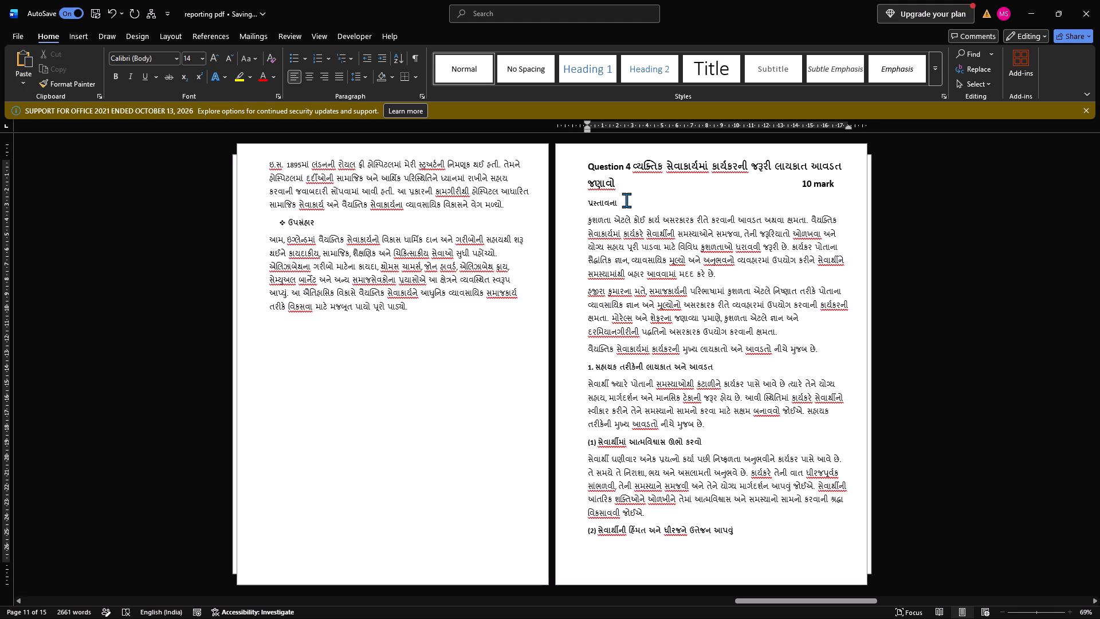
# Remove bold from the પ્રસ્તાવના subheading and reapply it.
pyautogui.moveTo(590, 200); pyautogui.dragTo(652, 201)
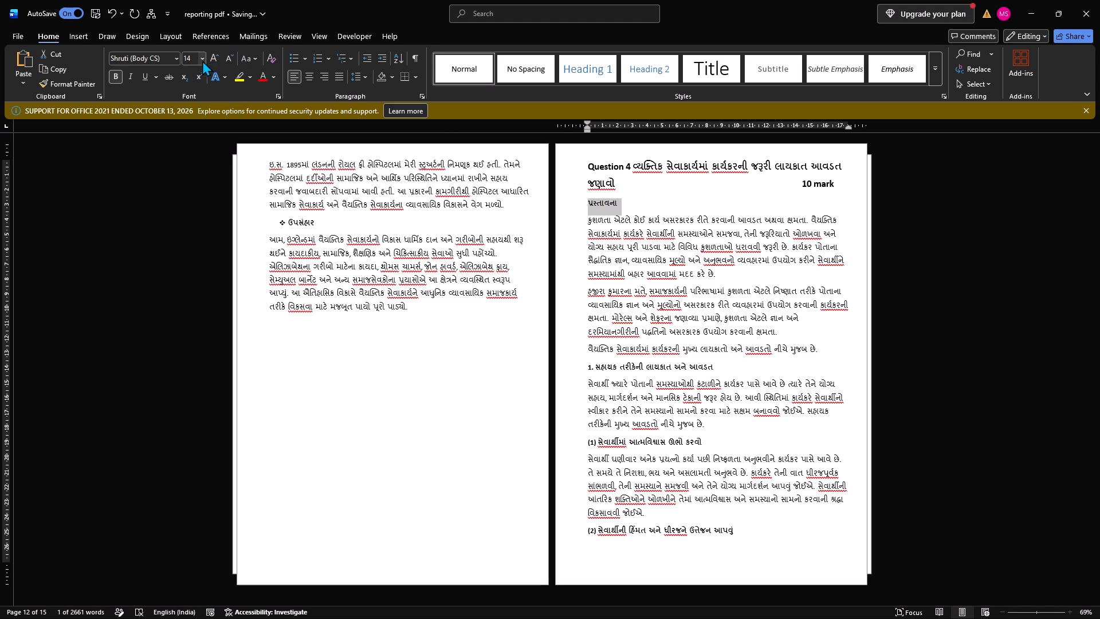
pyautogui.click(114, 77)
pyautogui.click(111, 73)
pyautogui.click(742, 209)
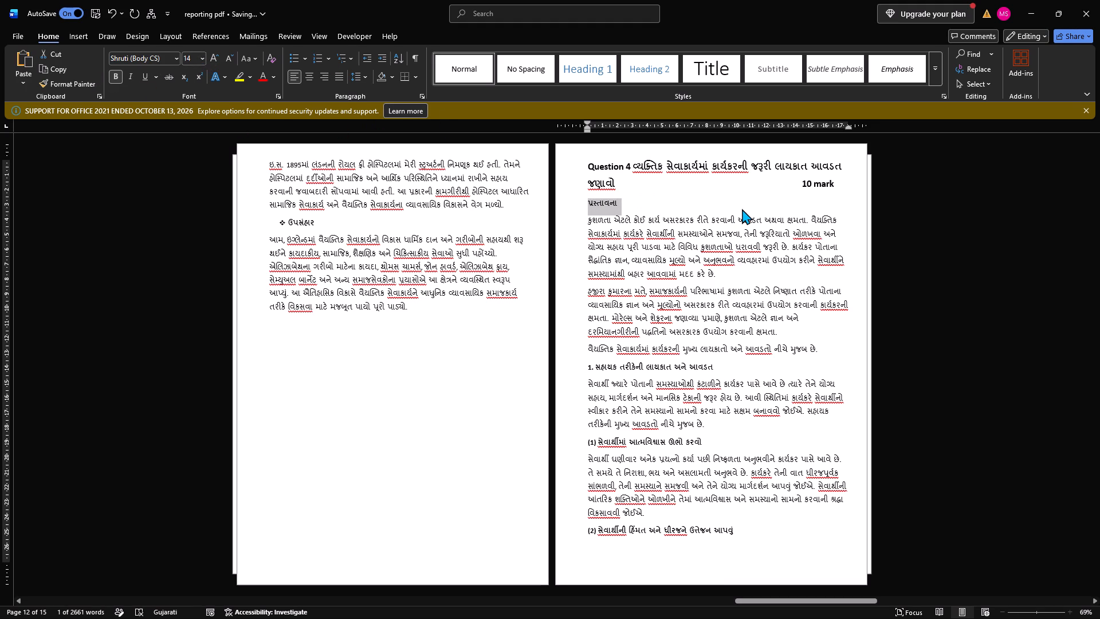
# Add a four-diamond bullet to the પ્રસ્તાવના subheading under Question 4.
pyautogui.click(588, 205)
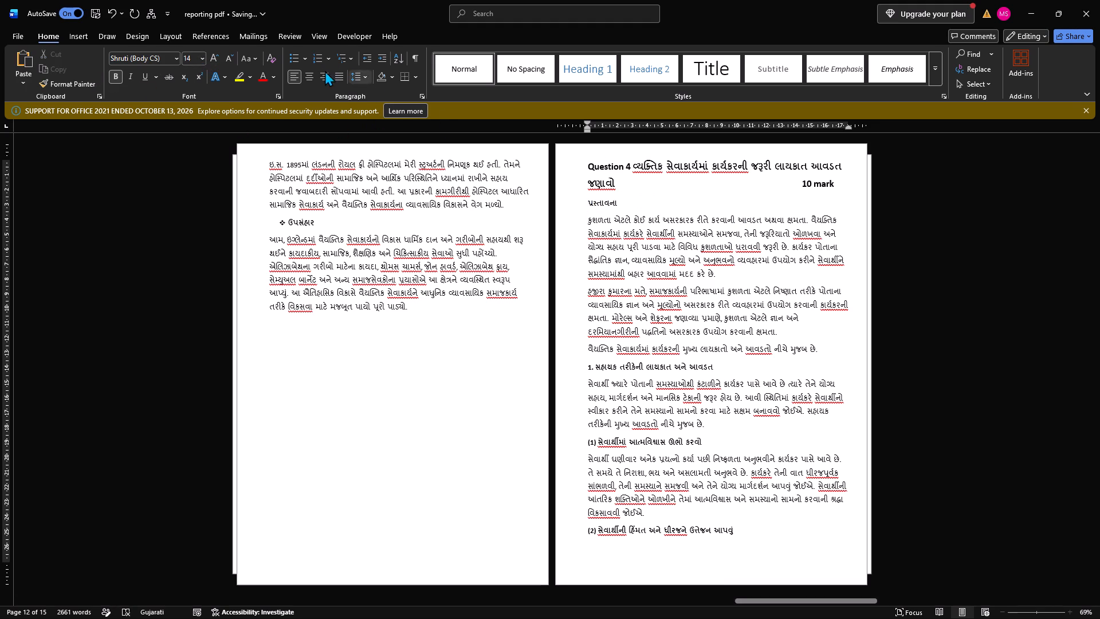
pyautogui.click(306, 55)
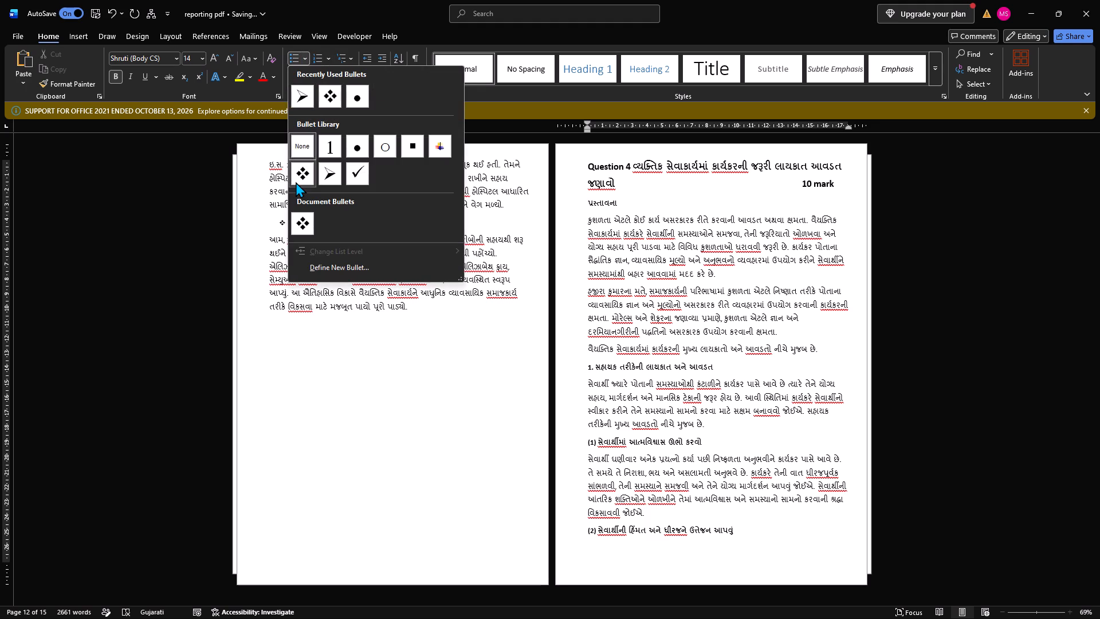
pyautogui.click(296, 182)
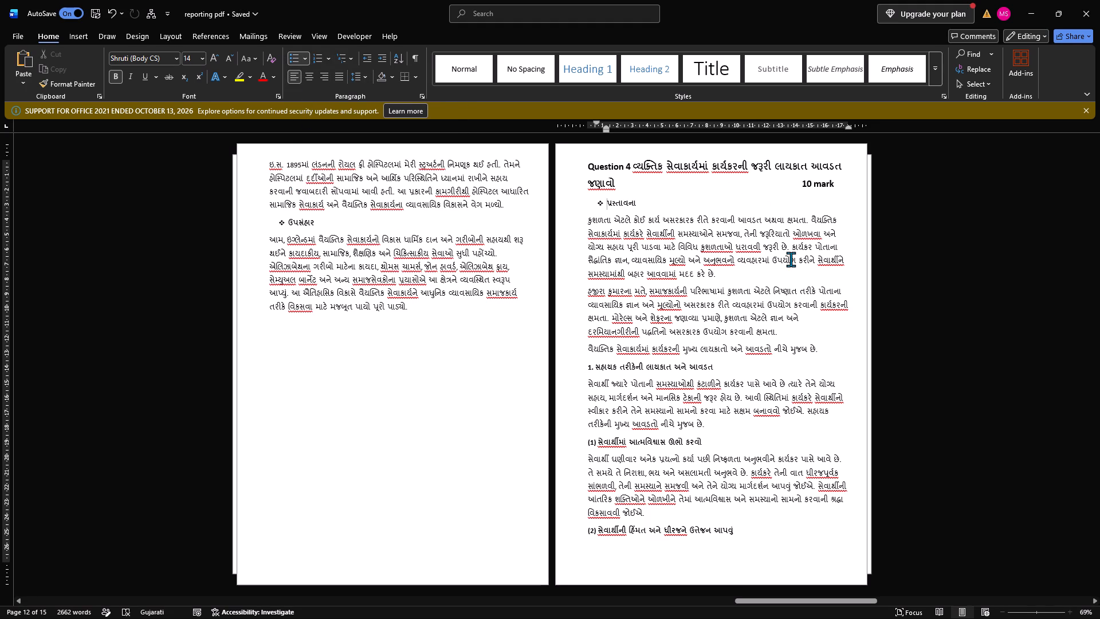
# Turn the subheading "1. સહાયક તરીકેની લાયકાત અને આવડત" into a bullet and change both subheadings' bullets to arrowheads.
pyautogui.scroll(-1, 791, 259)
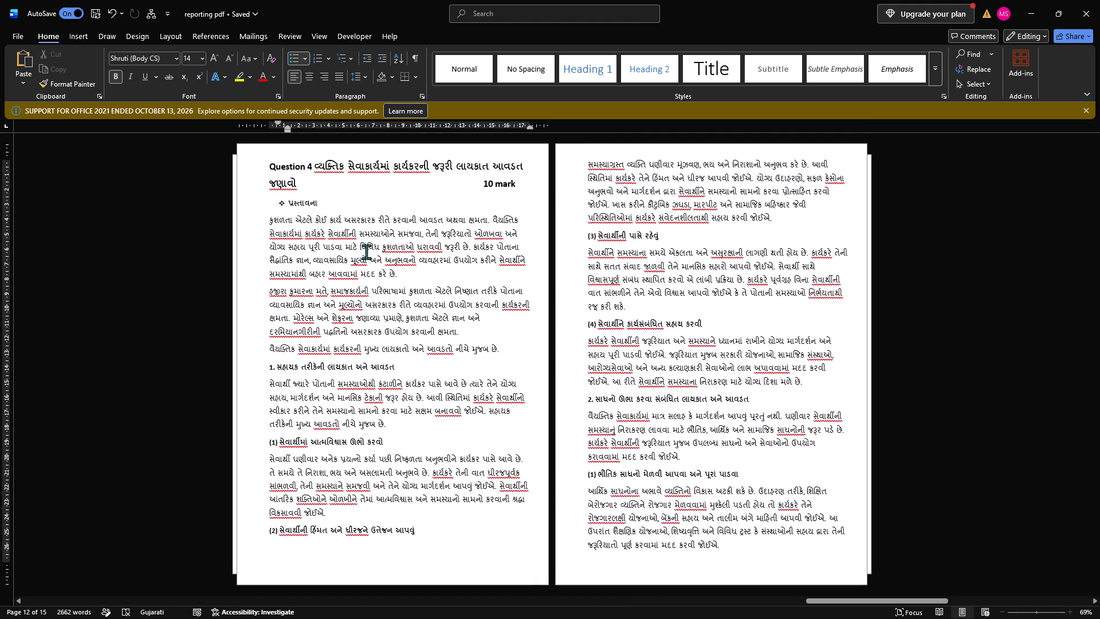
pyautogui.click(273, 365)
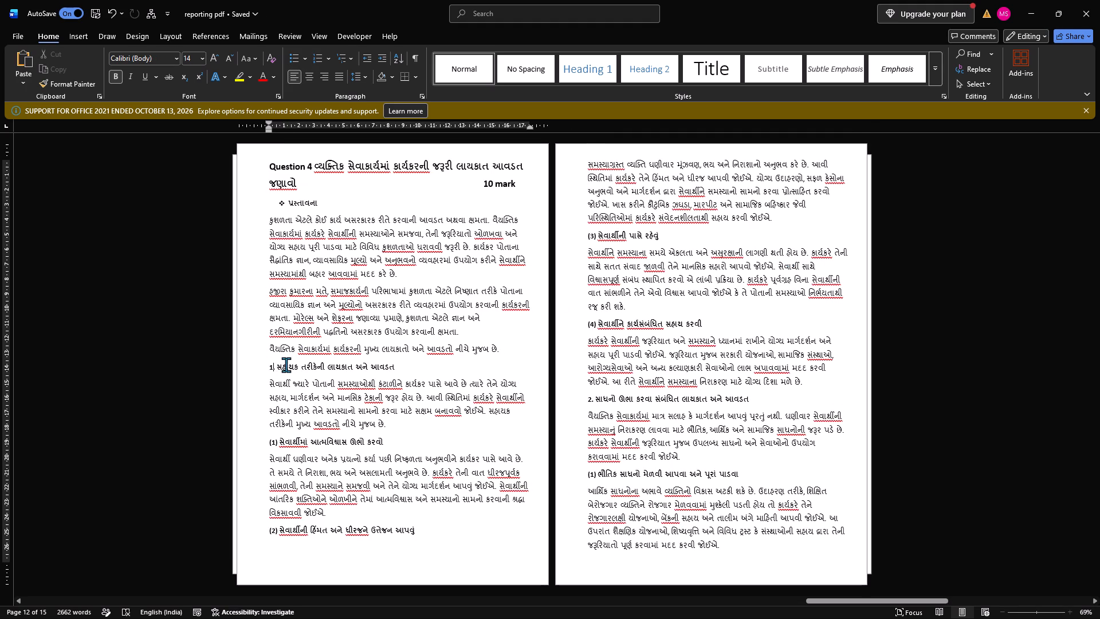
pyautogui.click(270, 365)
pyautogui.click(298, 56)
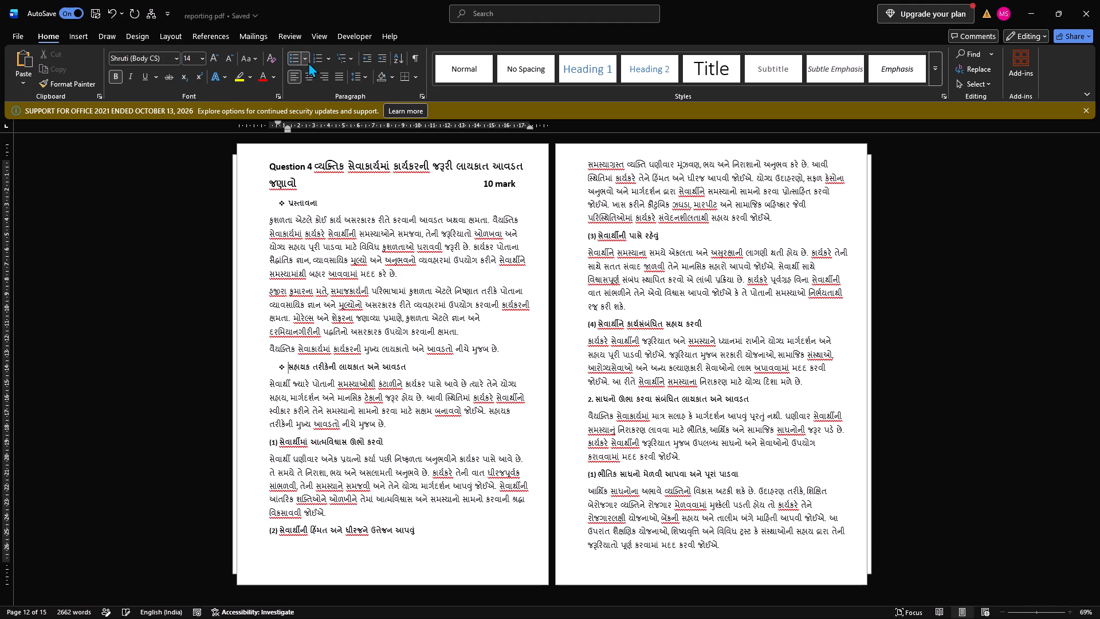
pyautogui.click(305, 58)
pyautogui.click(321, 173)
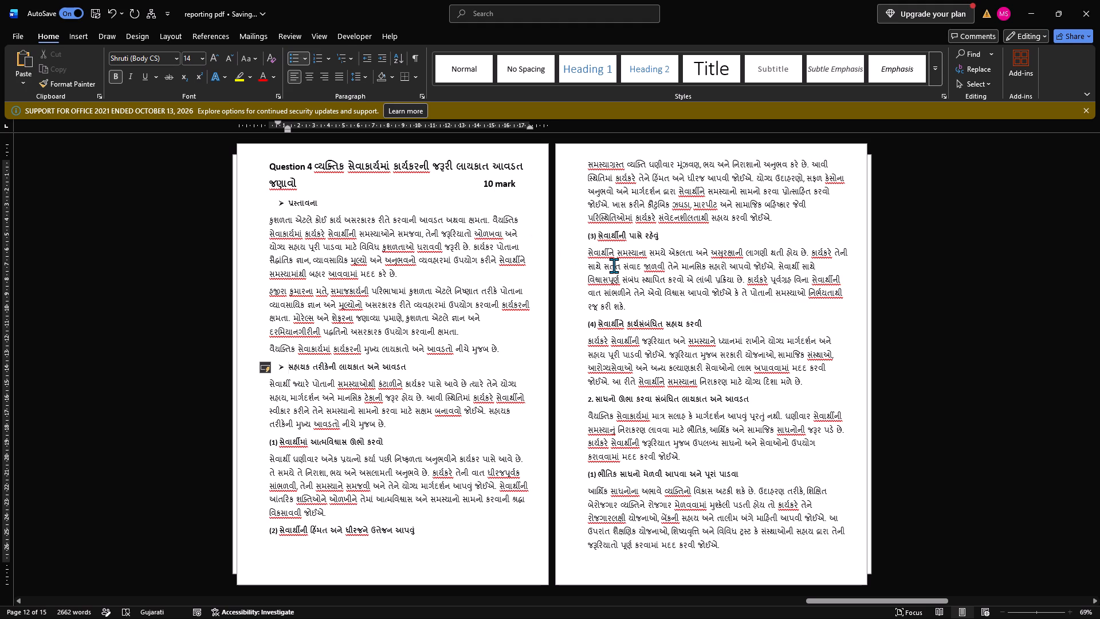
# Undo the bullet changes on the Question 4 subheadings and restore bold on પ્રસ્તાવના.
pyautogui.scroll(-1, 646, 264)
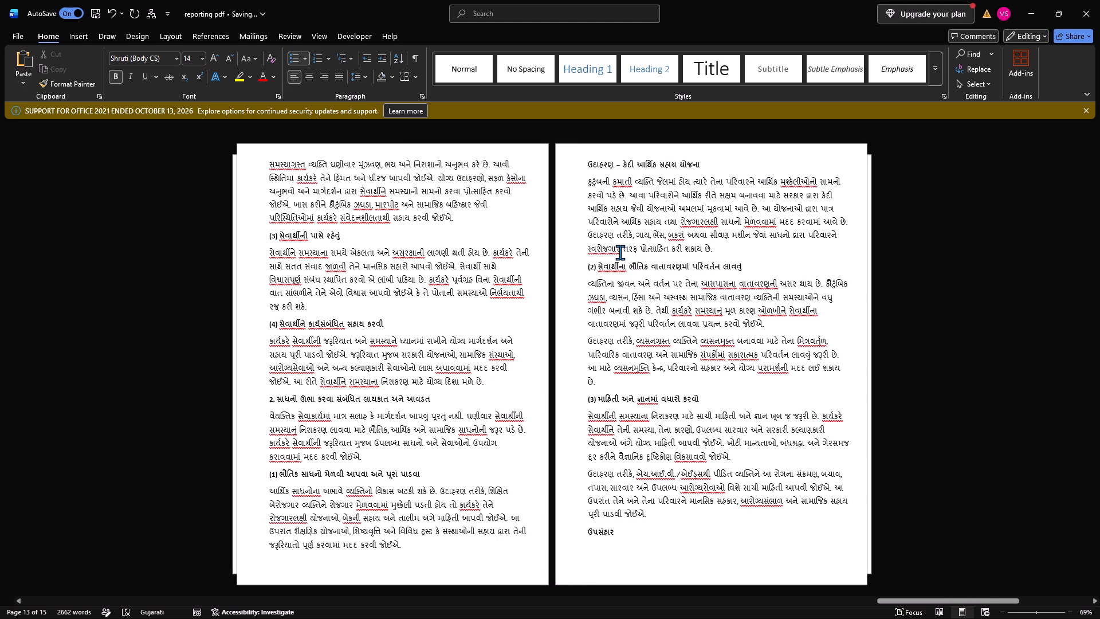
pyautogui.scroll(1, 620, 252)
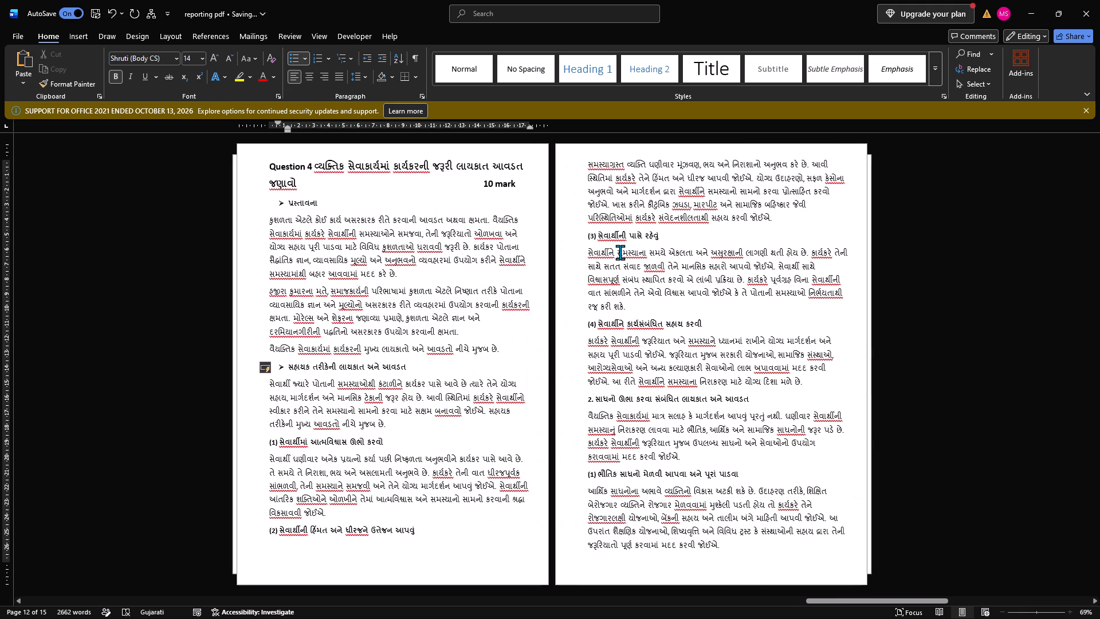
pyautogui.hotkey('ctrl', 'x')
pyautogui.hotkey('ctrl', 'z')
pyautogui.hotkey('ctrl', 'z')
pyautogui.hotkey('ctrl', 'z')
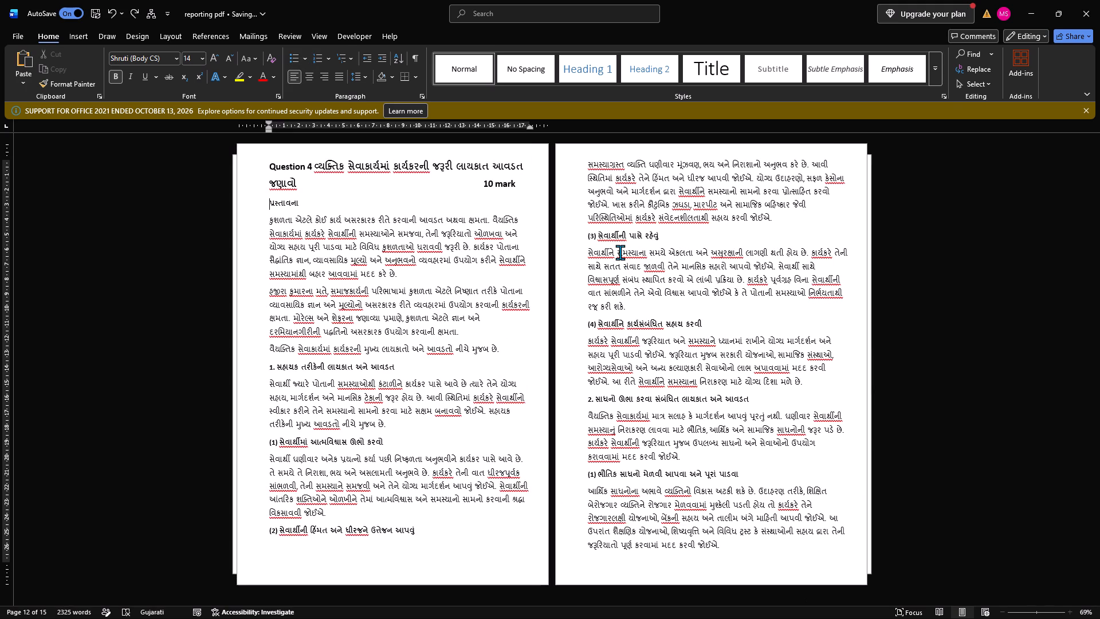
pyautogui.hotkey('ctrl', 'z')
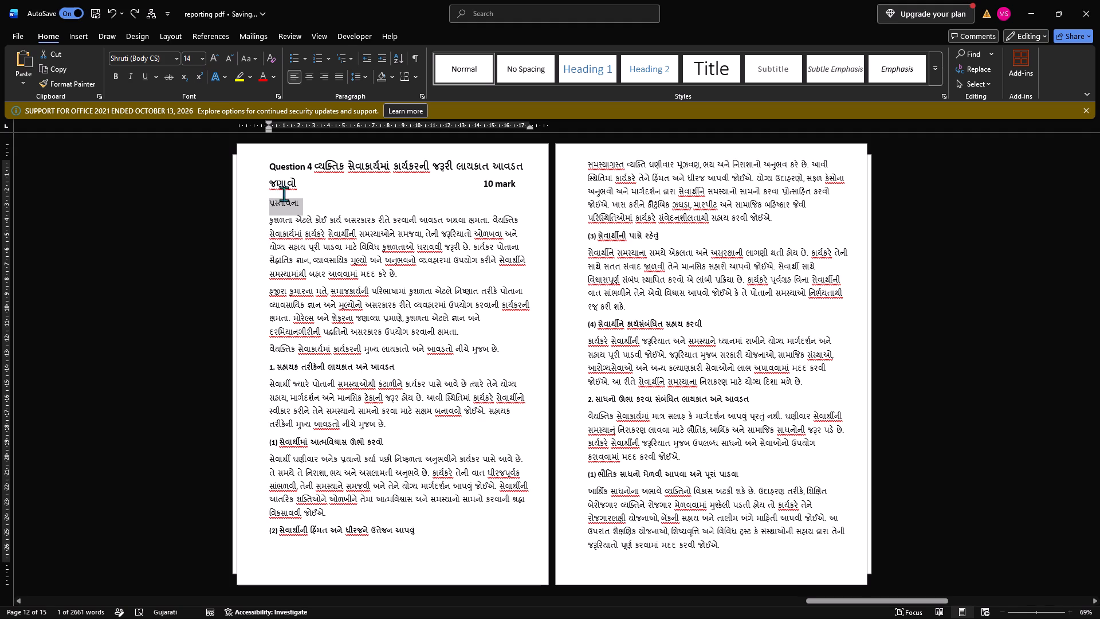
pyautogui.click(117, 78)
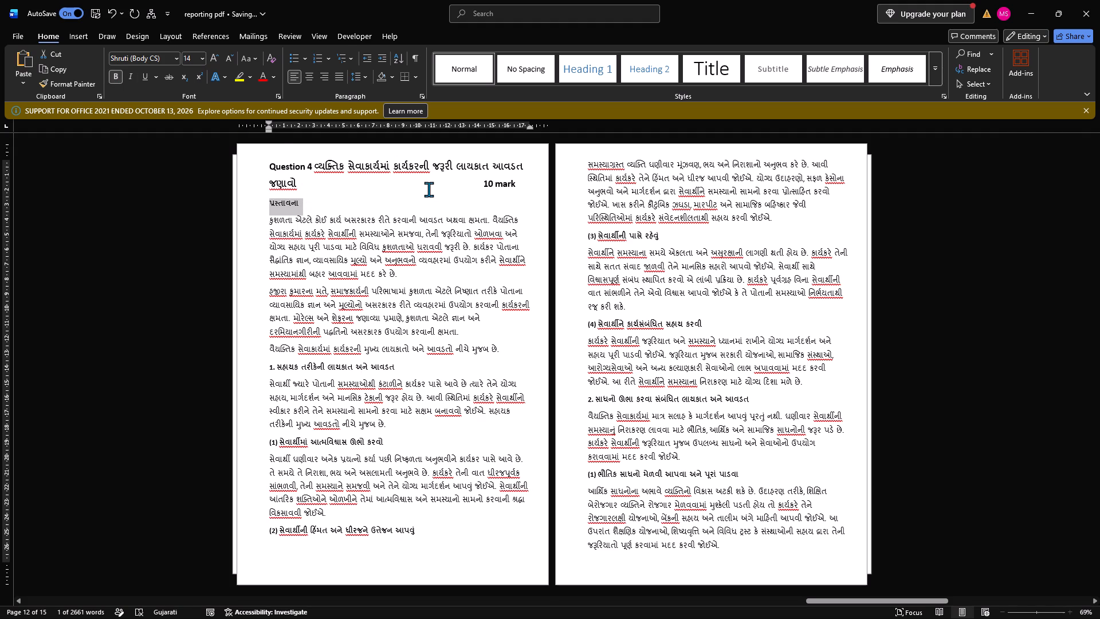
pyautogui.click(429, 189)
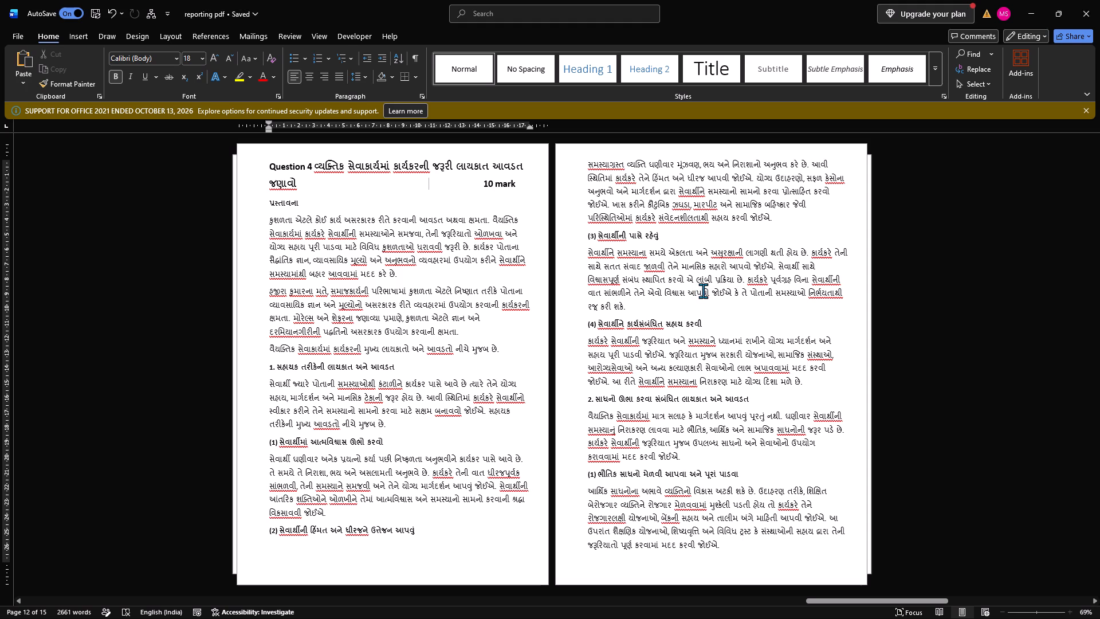
pyautogui.scroll(-2, 710, 290)
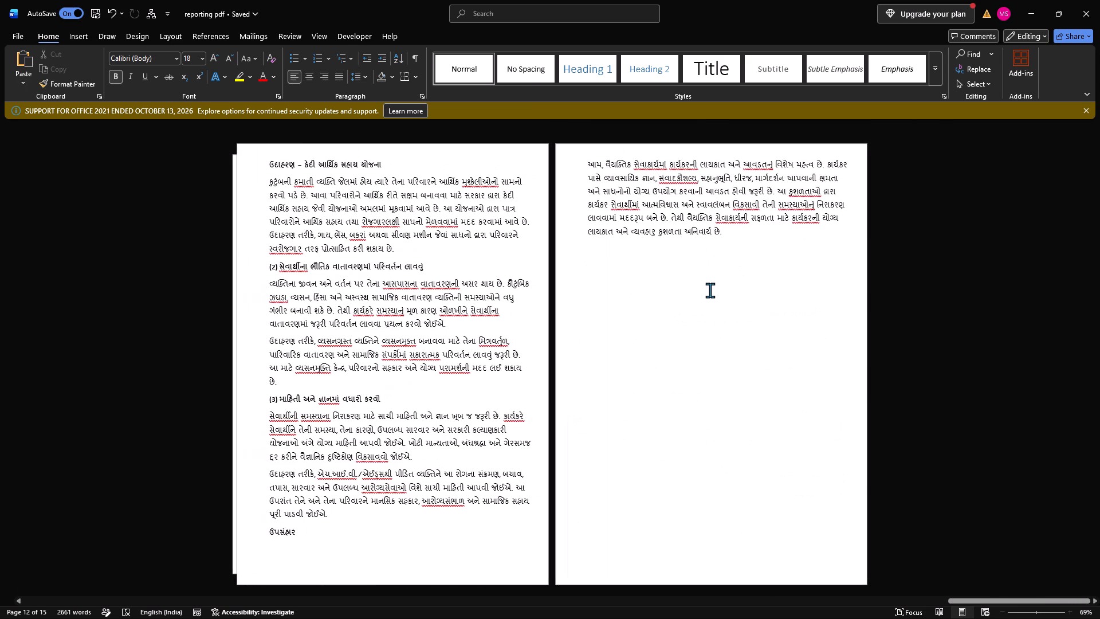